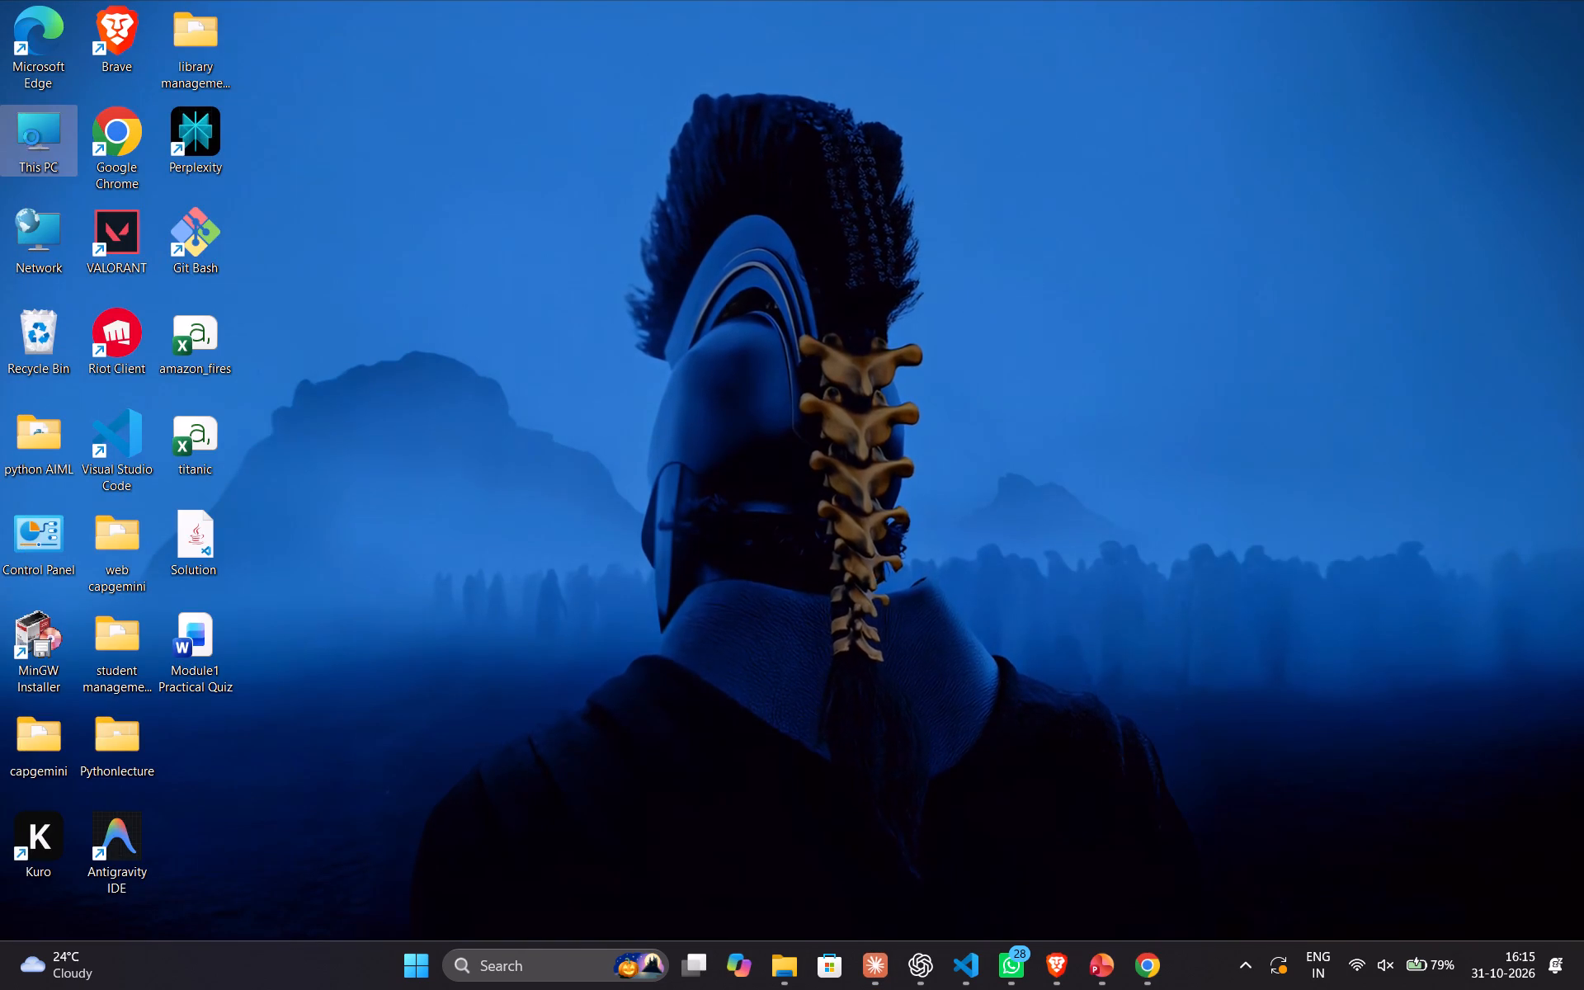
{"action": "left_click", "coordinate": [144, 298]}
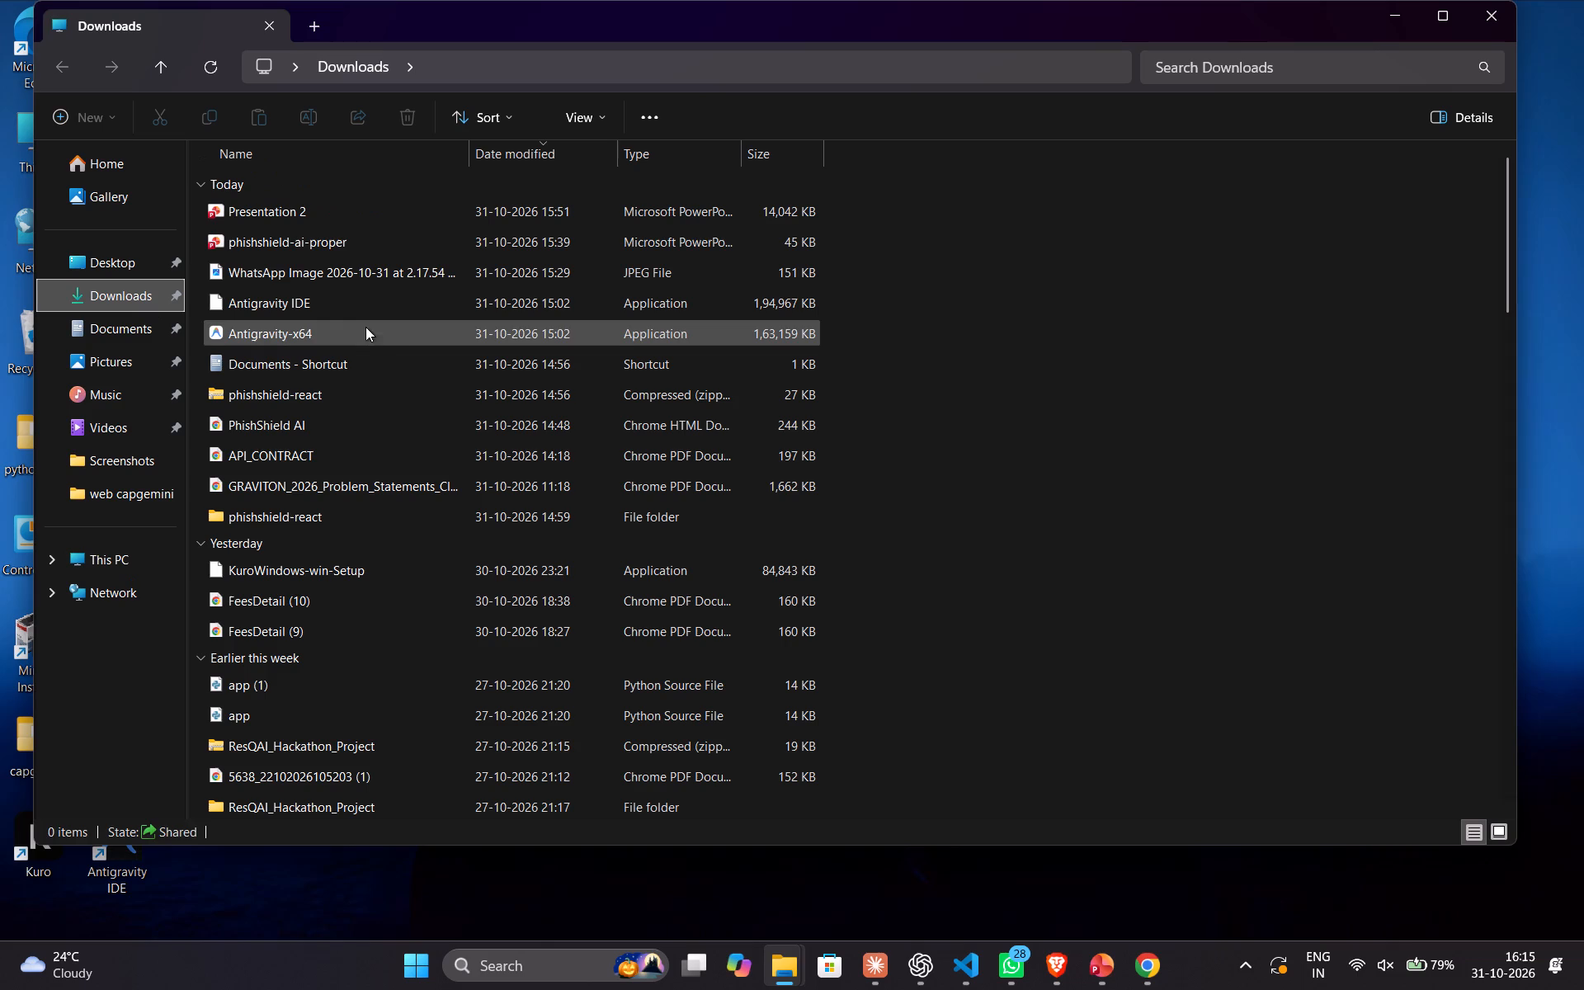
{"action": "double_click", "coordinate": [310, 242]}
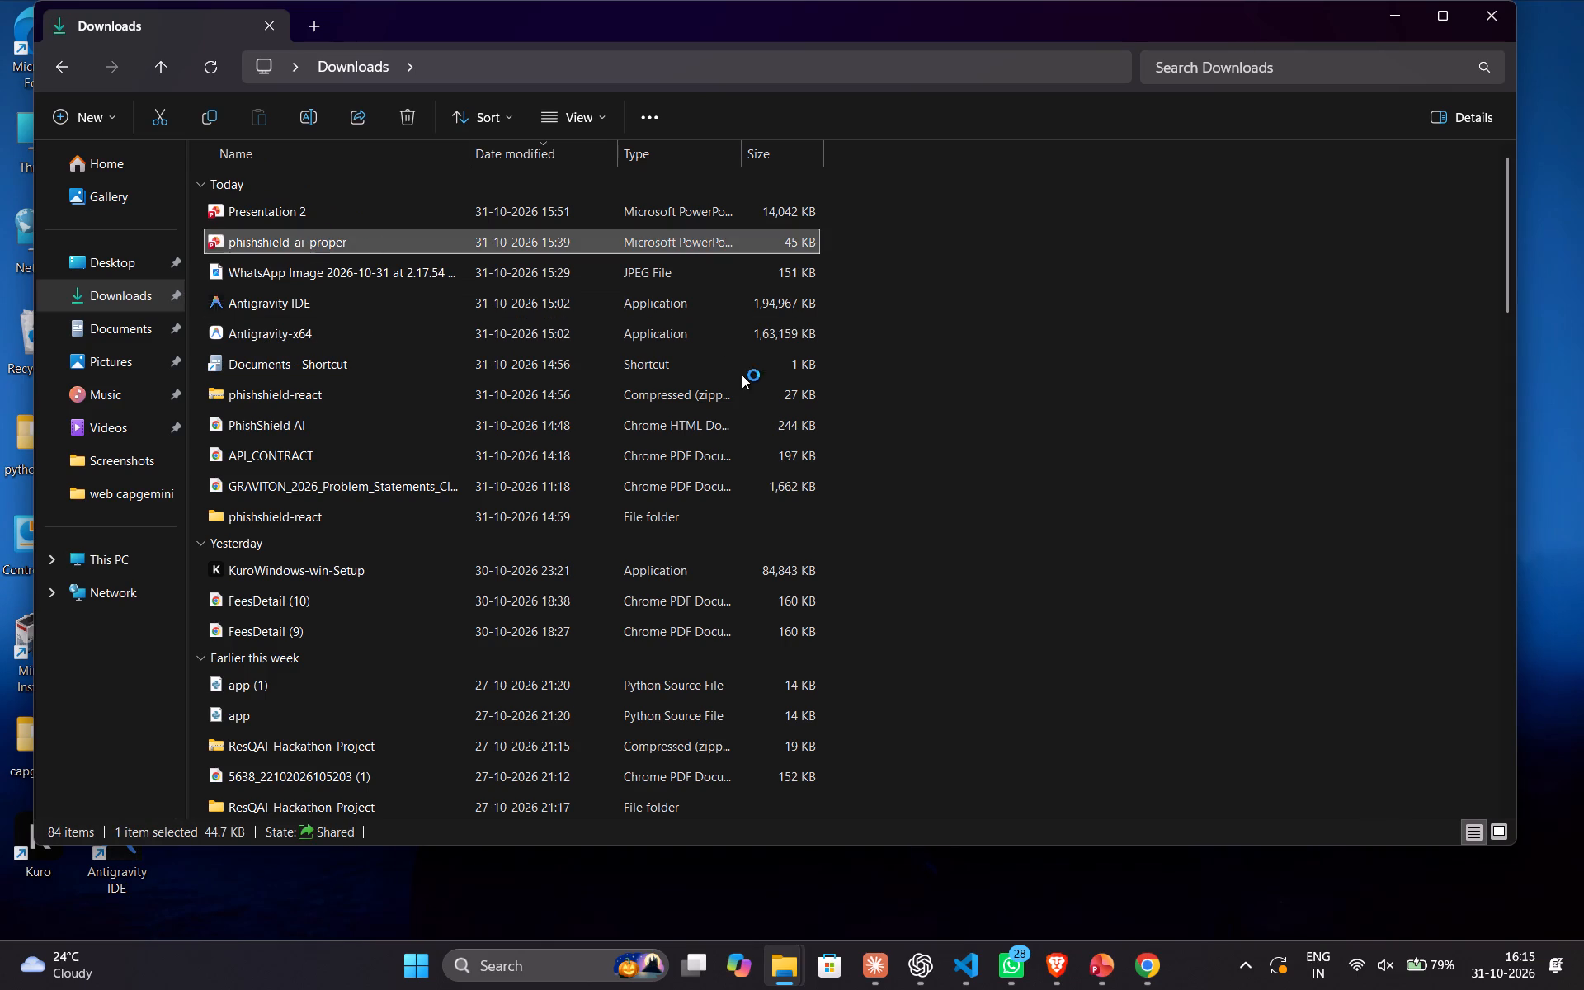
View slide 3, "Paste it. Get a clear answer.", and close the phishshield-ai-proper presentation.
{"action": "left_click", "coordinate": [127, 191]}
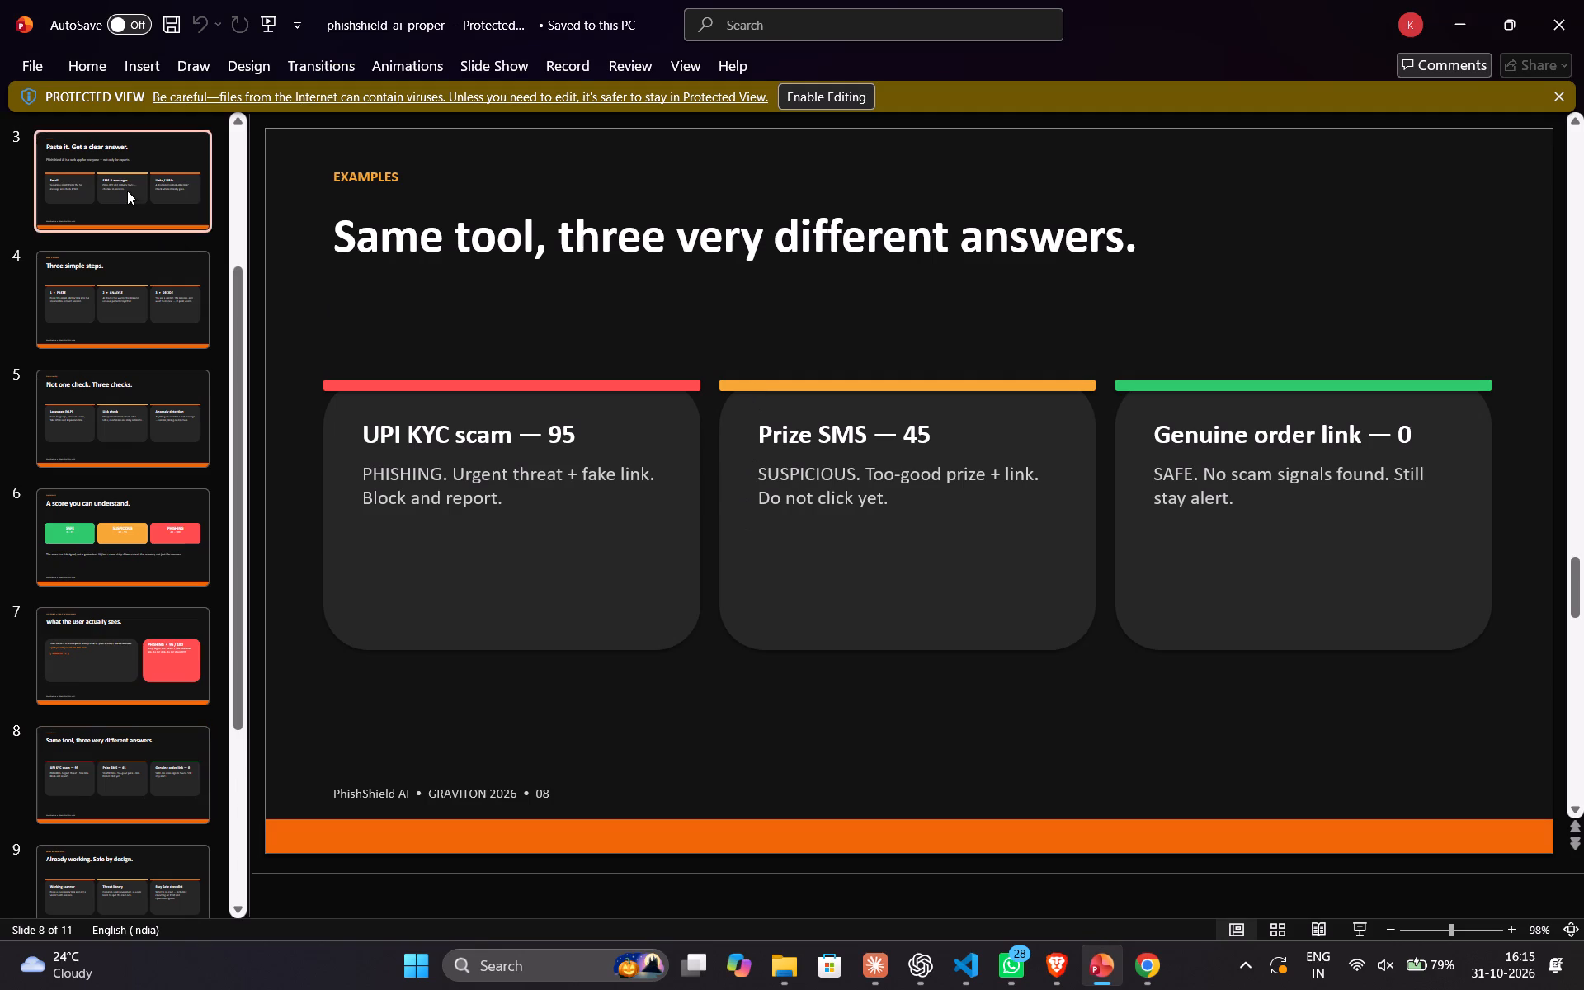
{"action": "left_click", "coordinate": [1583, 24]}
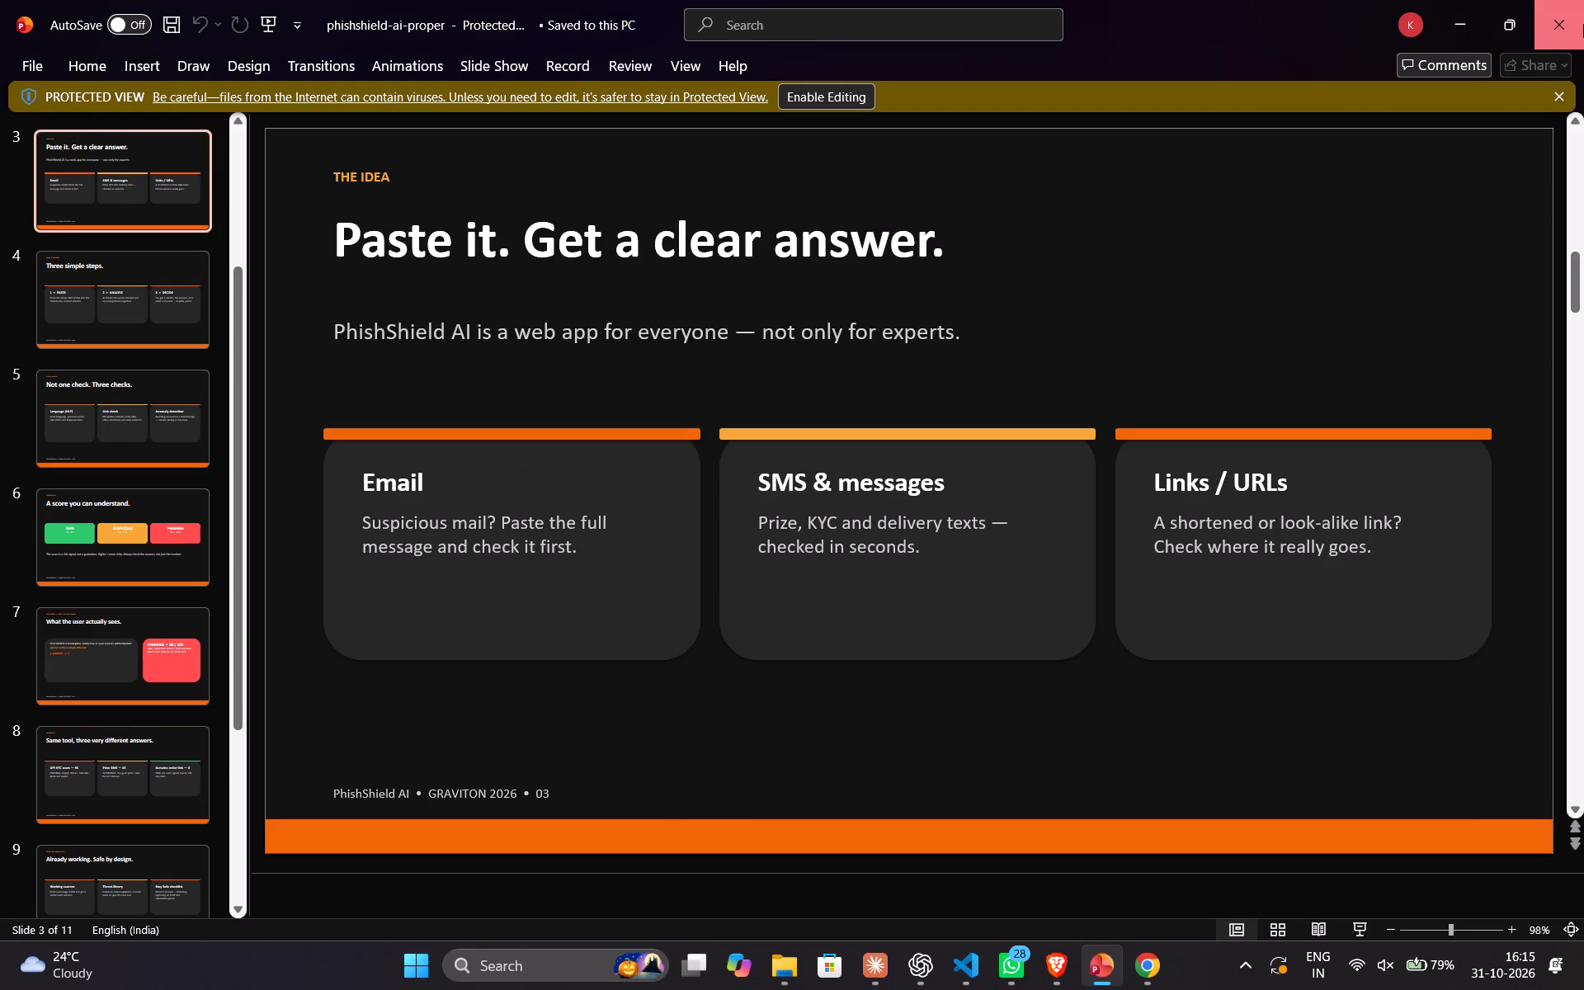
Delete the Presentation 2 file from the Downloads folder.
{"action": "right_click", "coordinate": [337, 217]}
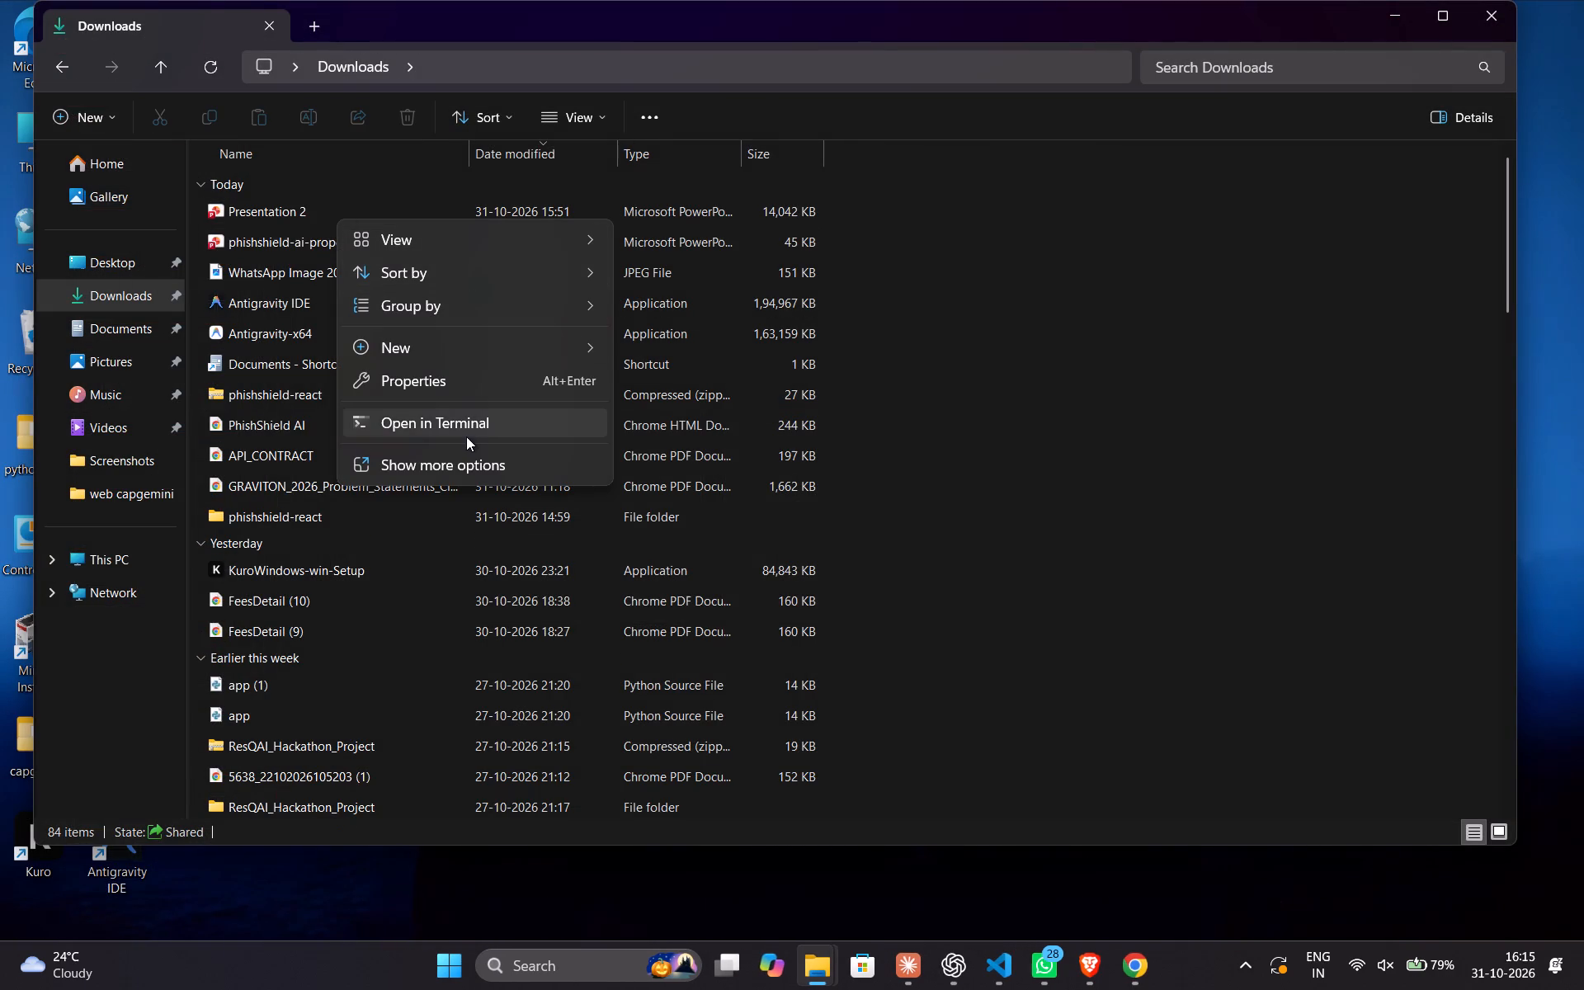
{"action": "left_click", "coordinate": [299, 204]}
{"action": "left_click", "coordinate": [421, 107]}
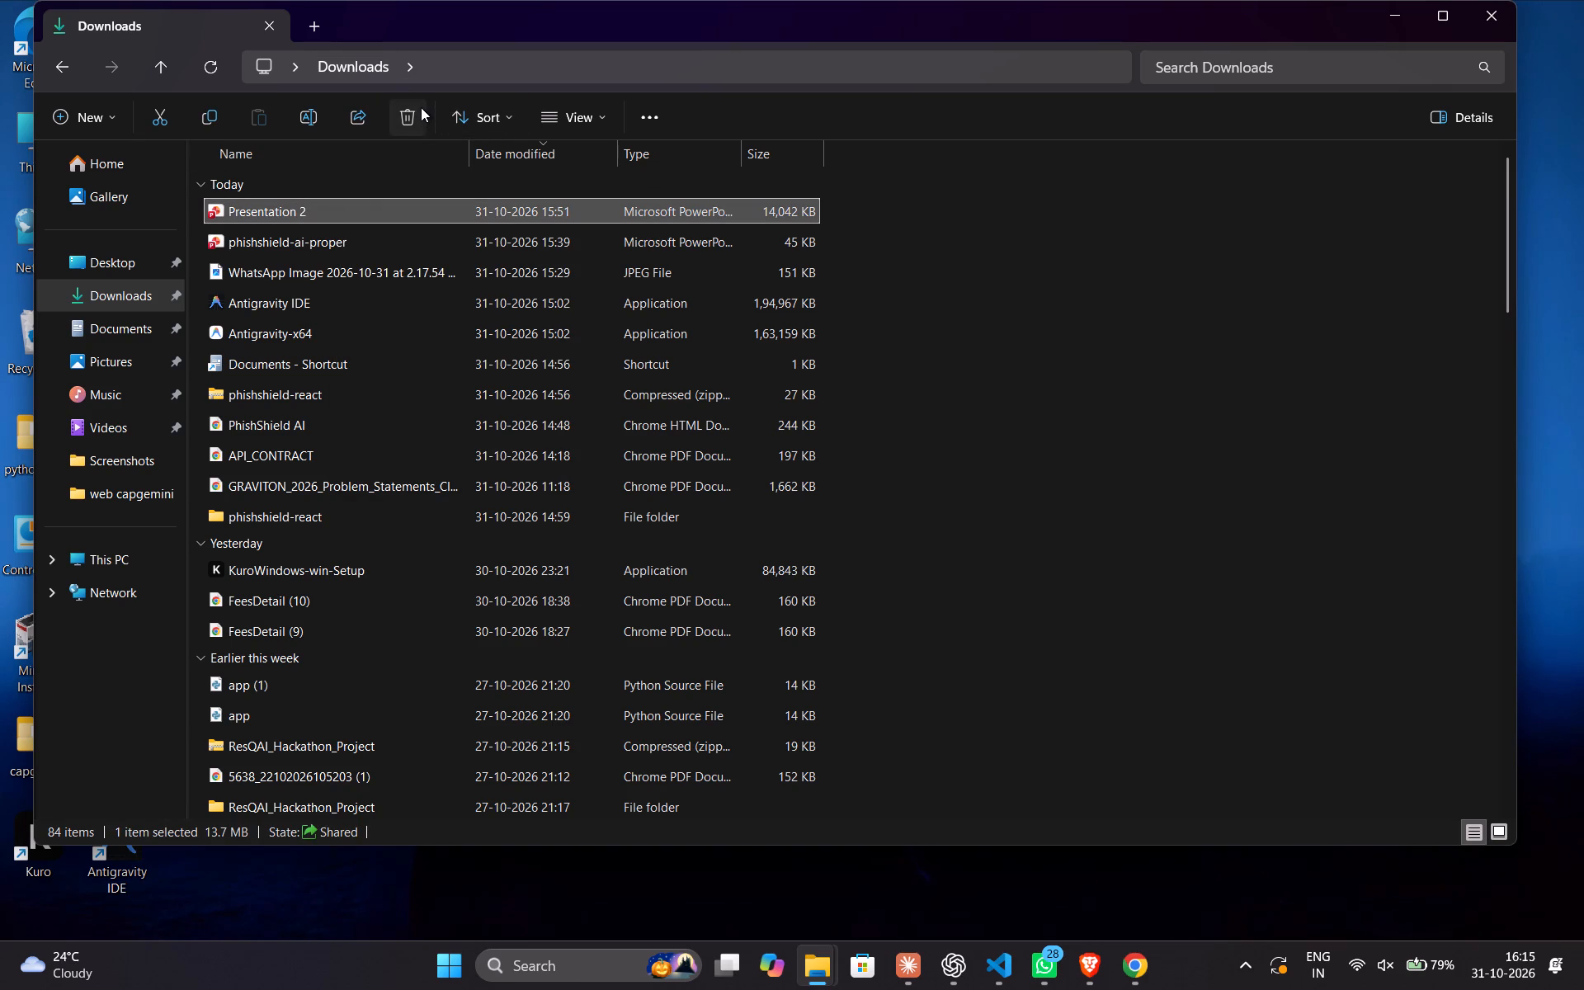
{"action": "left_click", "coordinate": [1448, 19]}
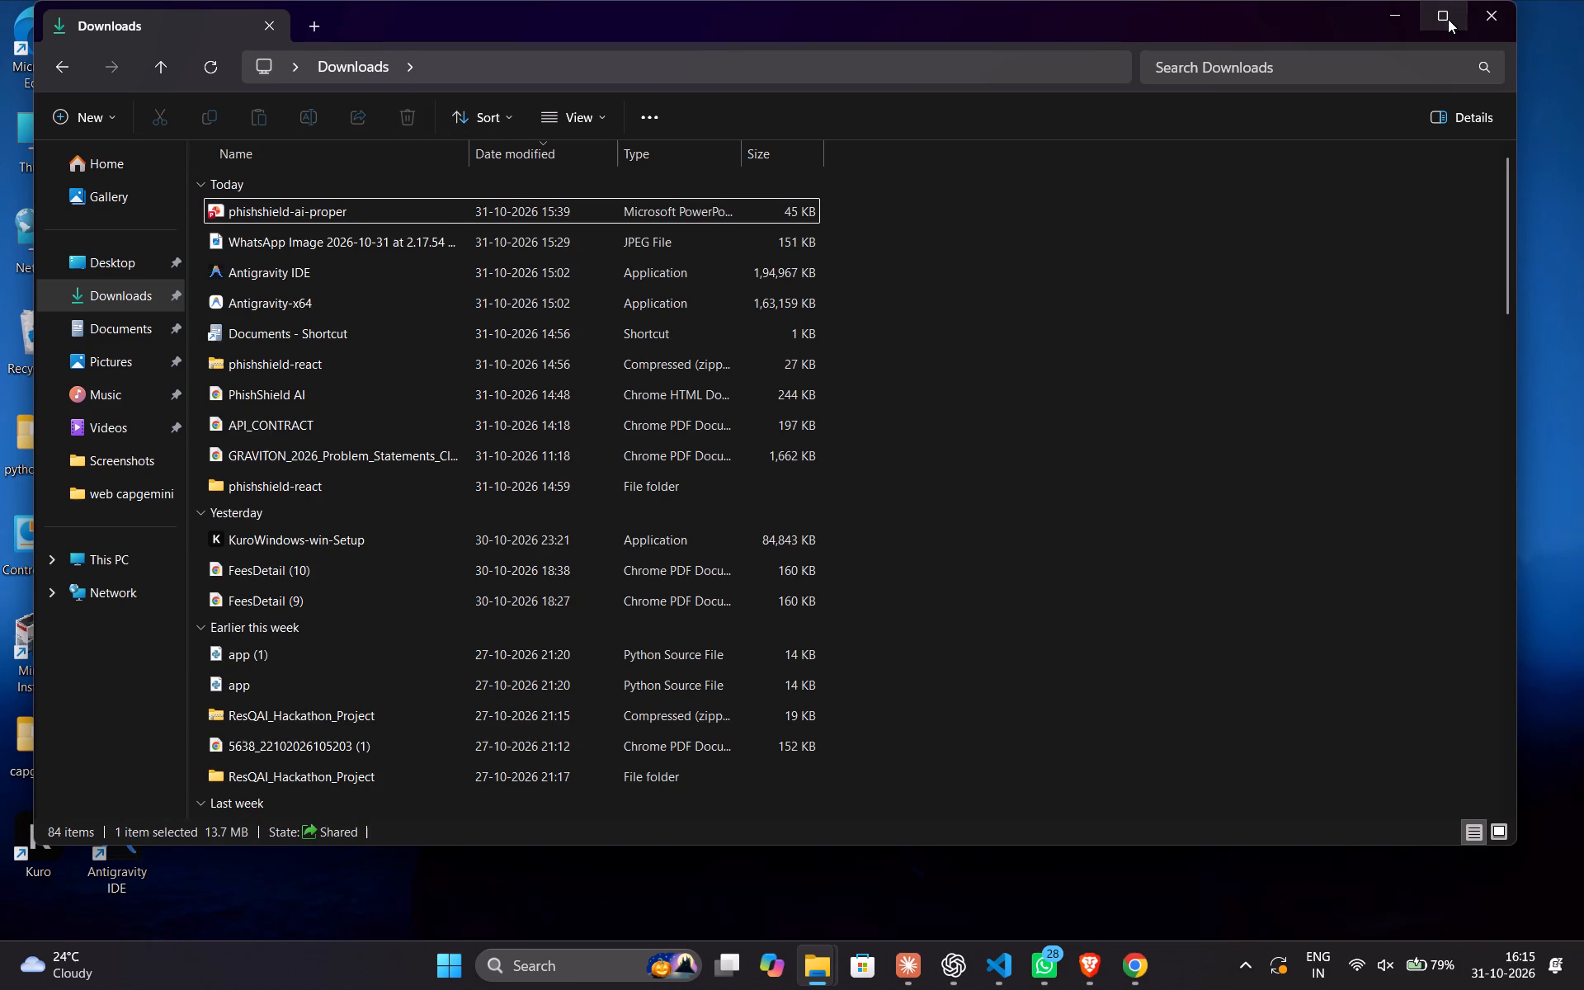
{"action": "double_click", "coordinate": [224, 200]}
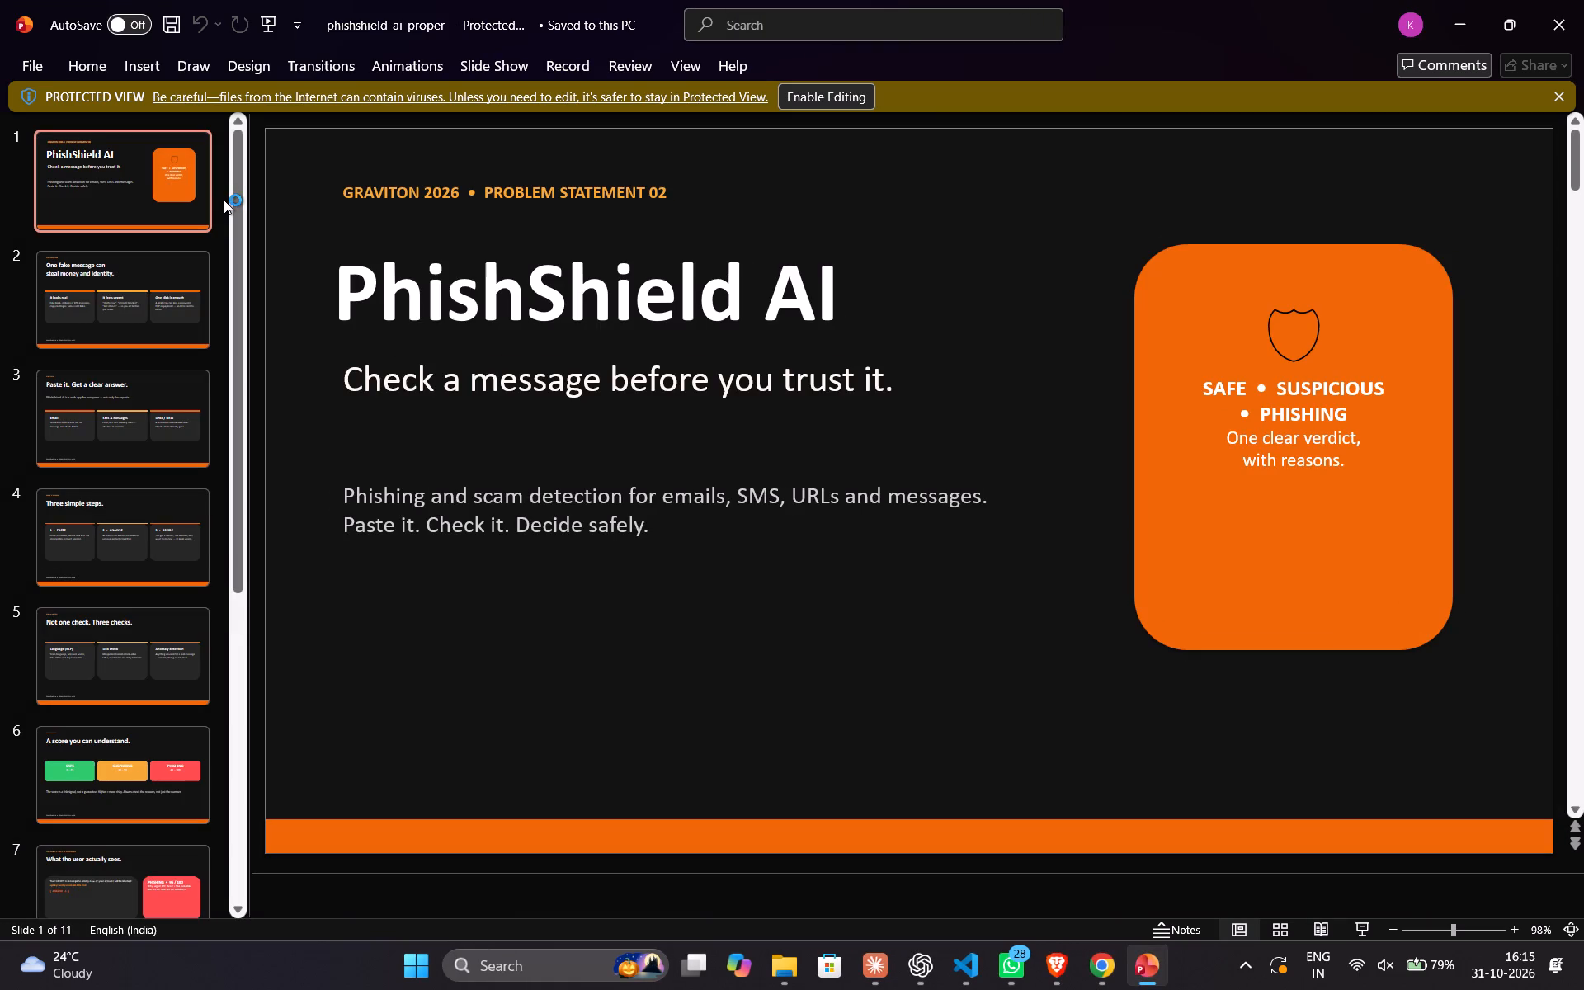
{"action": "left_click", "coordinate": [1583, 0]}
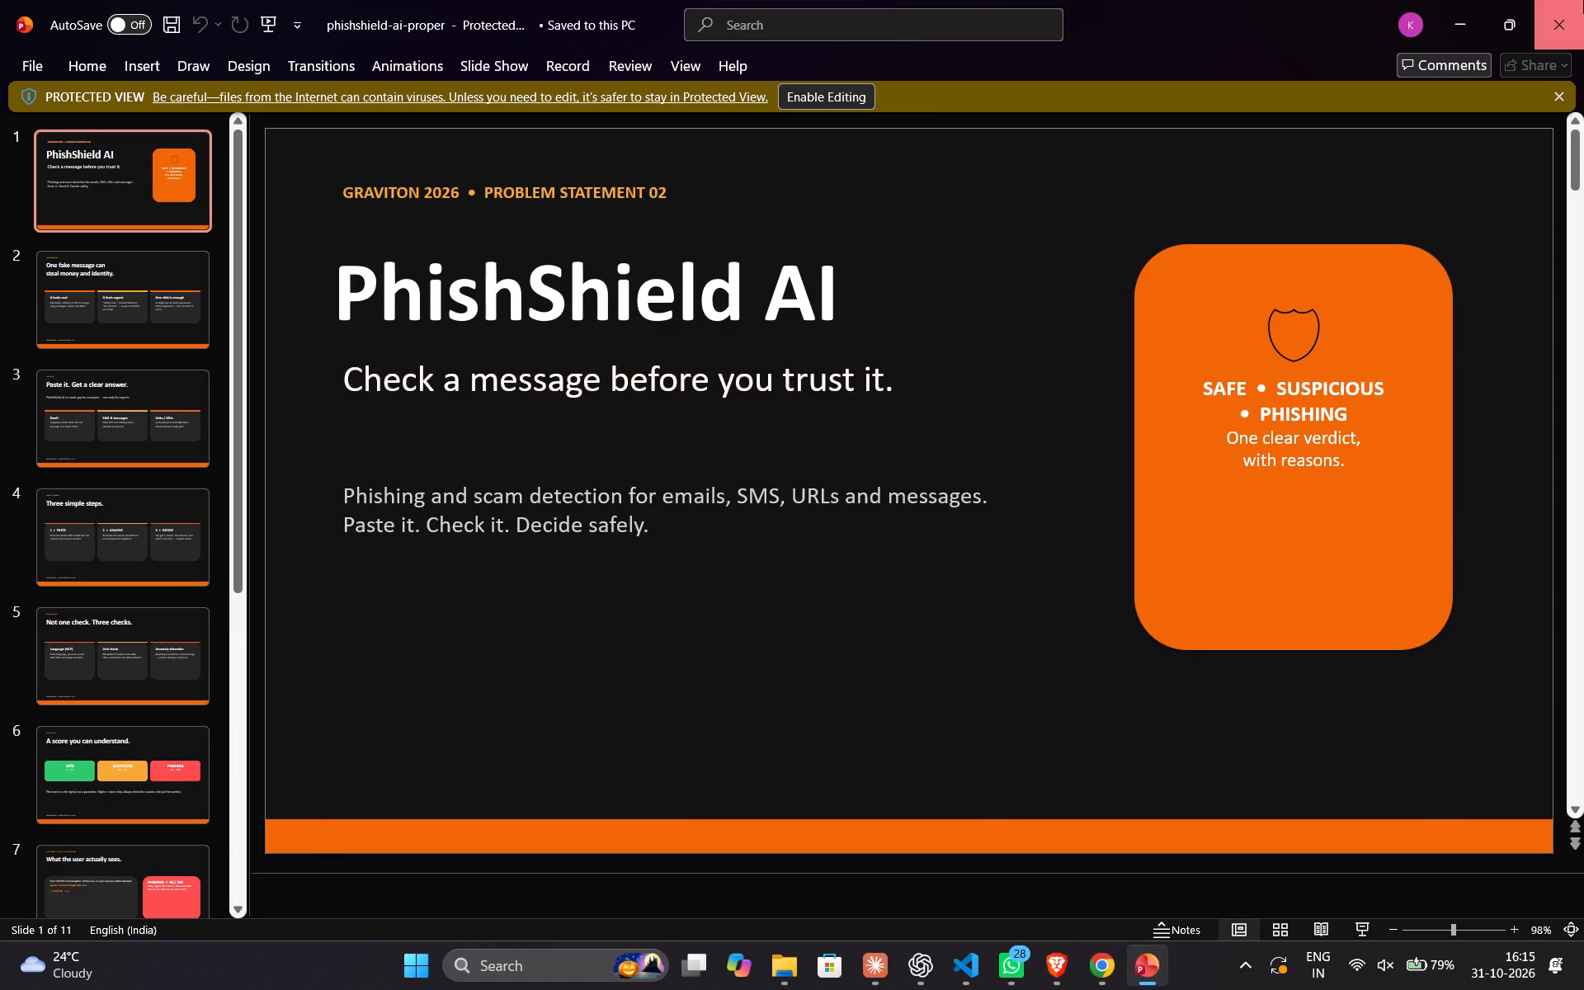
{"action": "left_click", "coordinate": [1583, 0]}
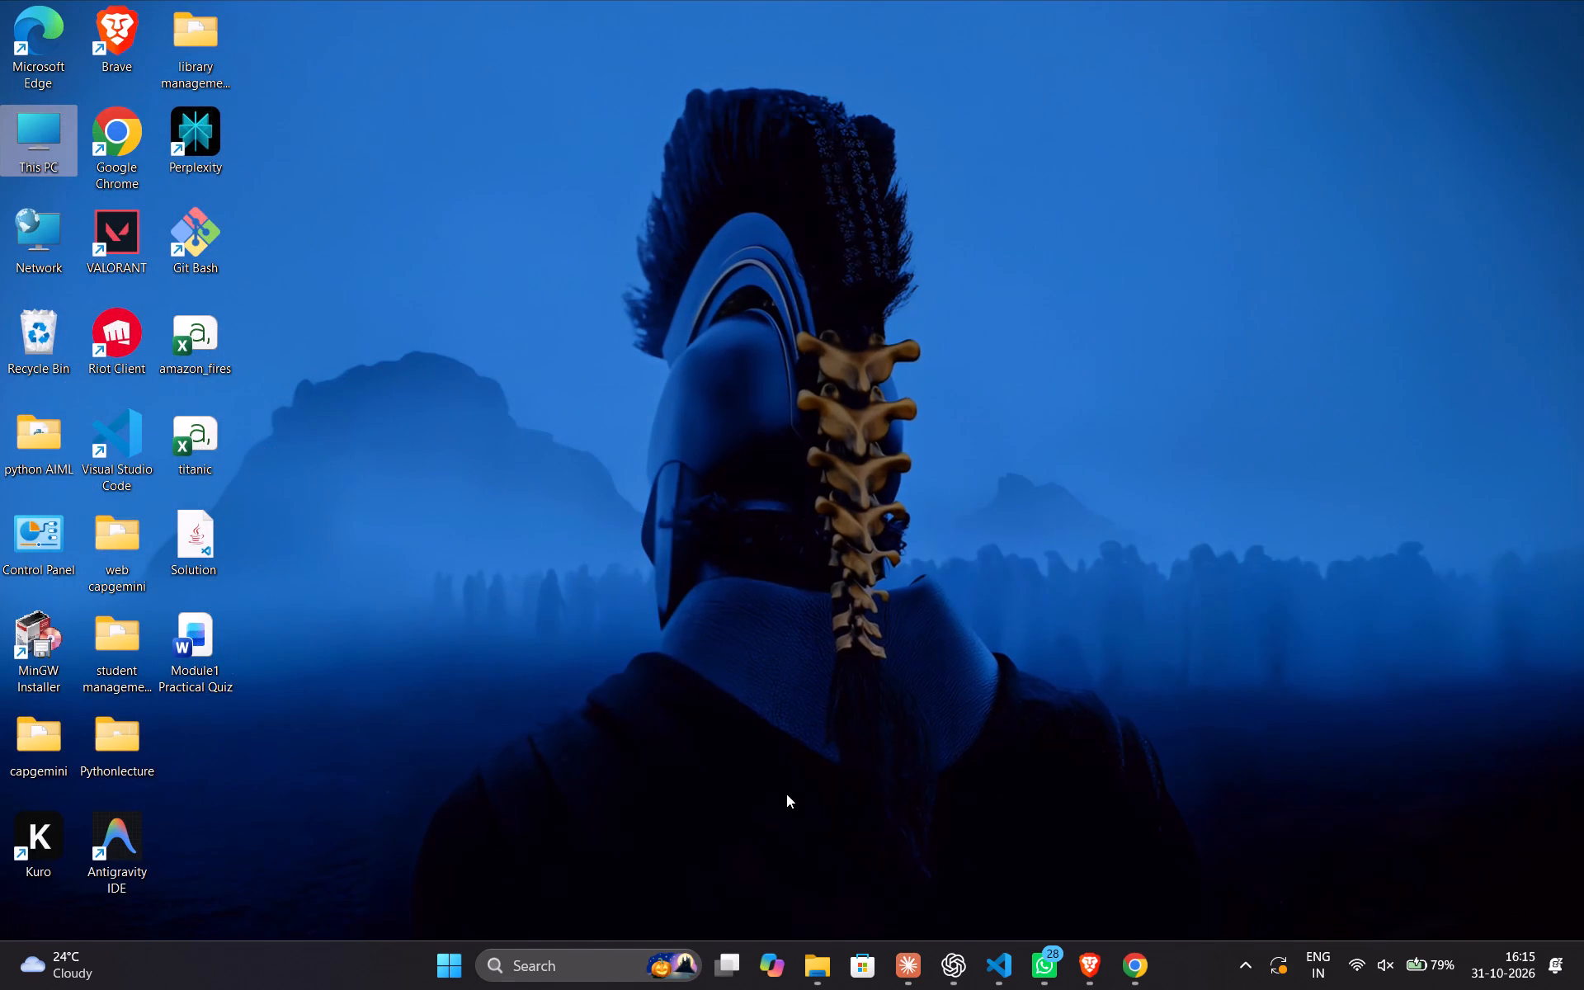
Open the phishshield-ai-proper presentation from the Downloads folder in PowerPoint and enable editing.
{"action": "double_click", "coordinate": [45, 158]}
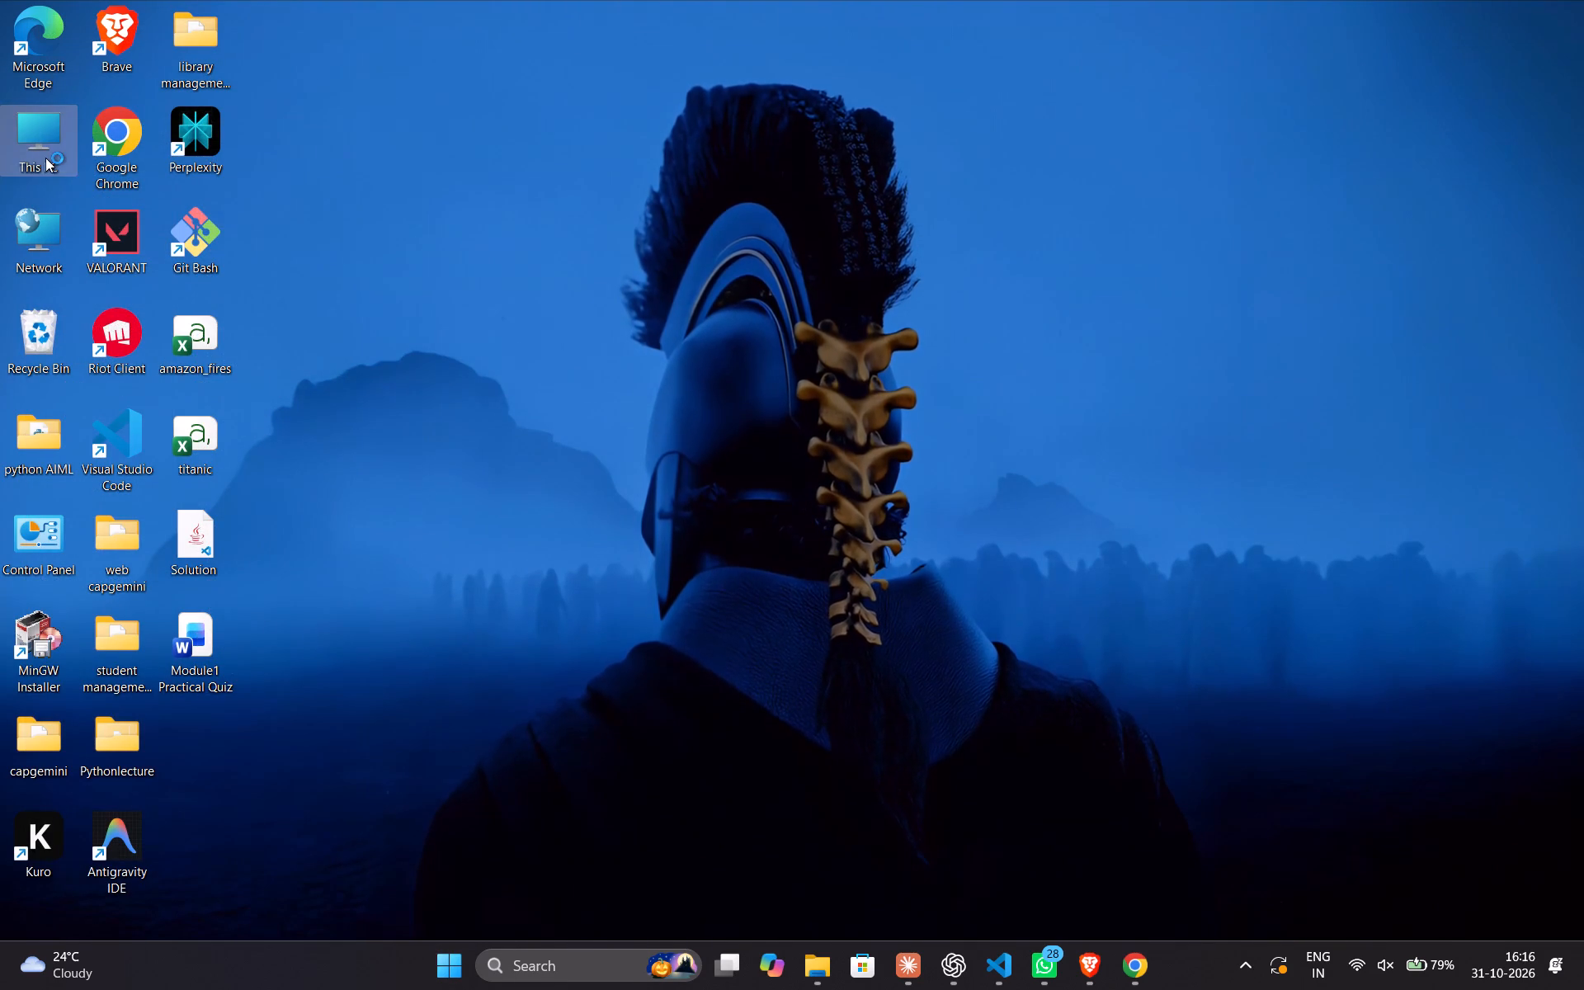
{"action": "left_click", "coordinate": [76, 283]}
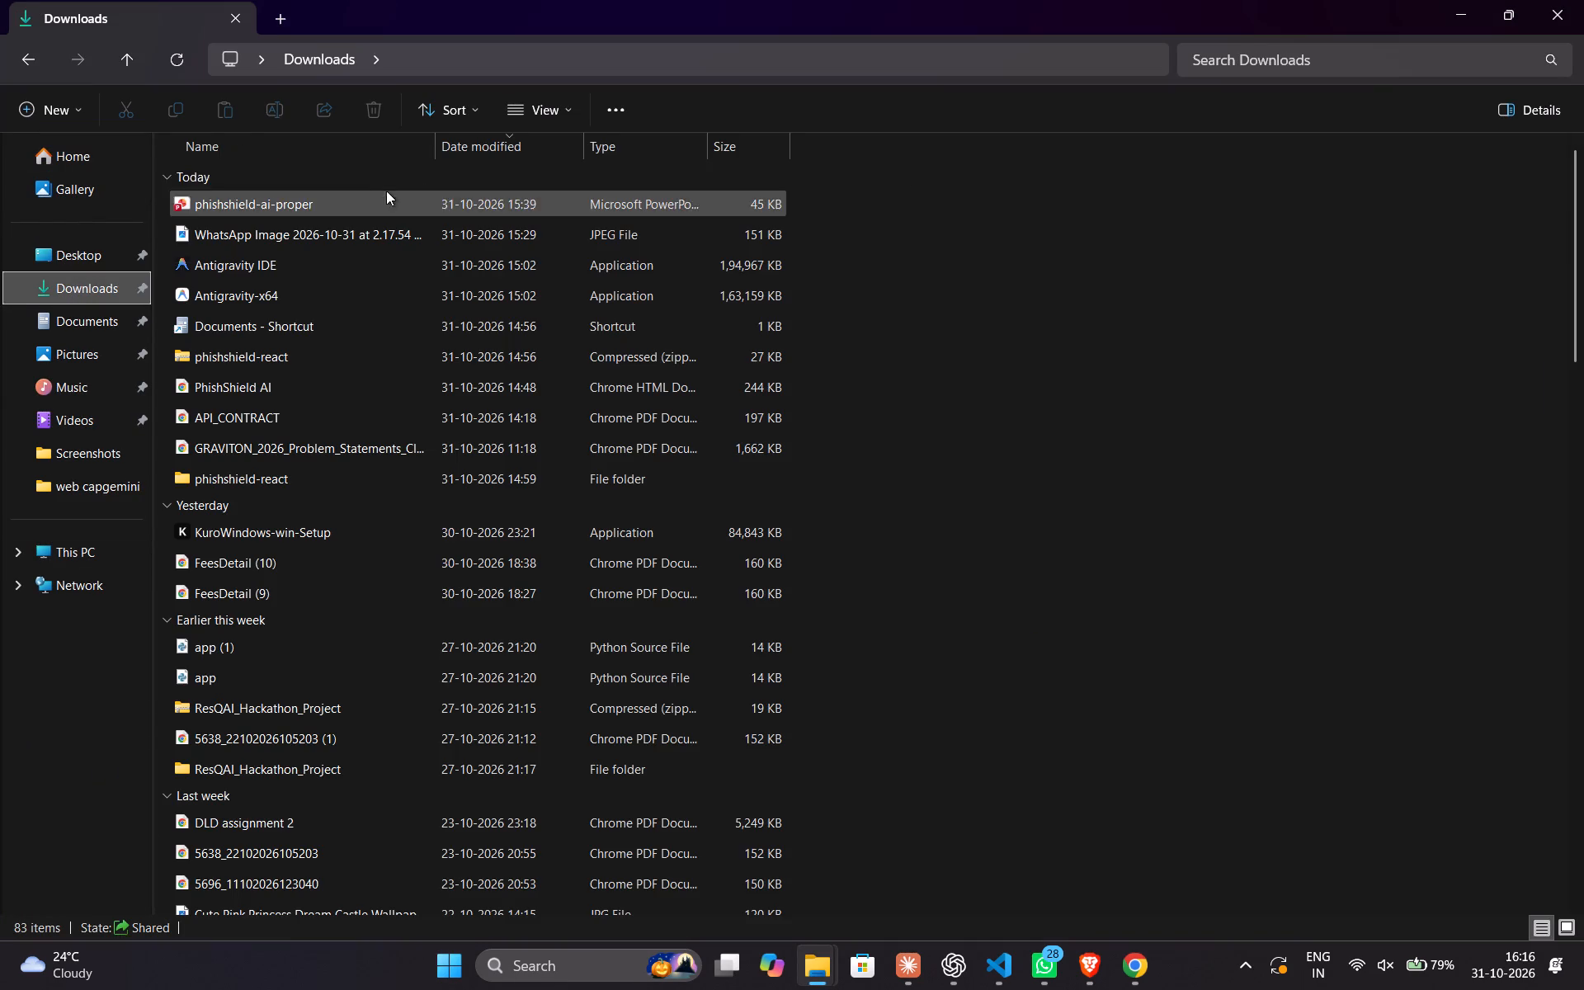
{"action": "double_click", "coordinate": [295, 205]}
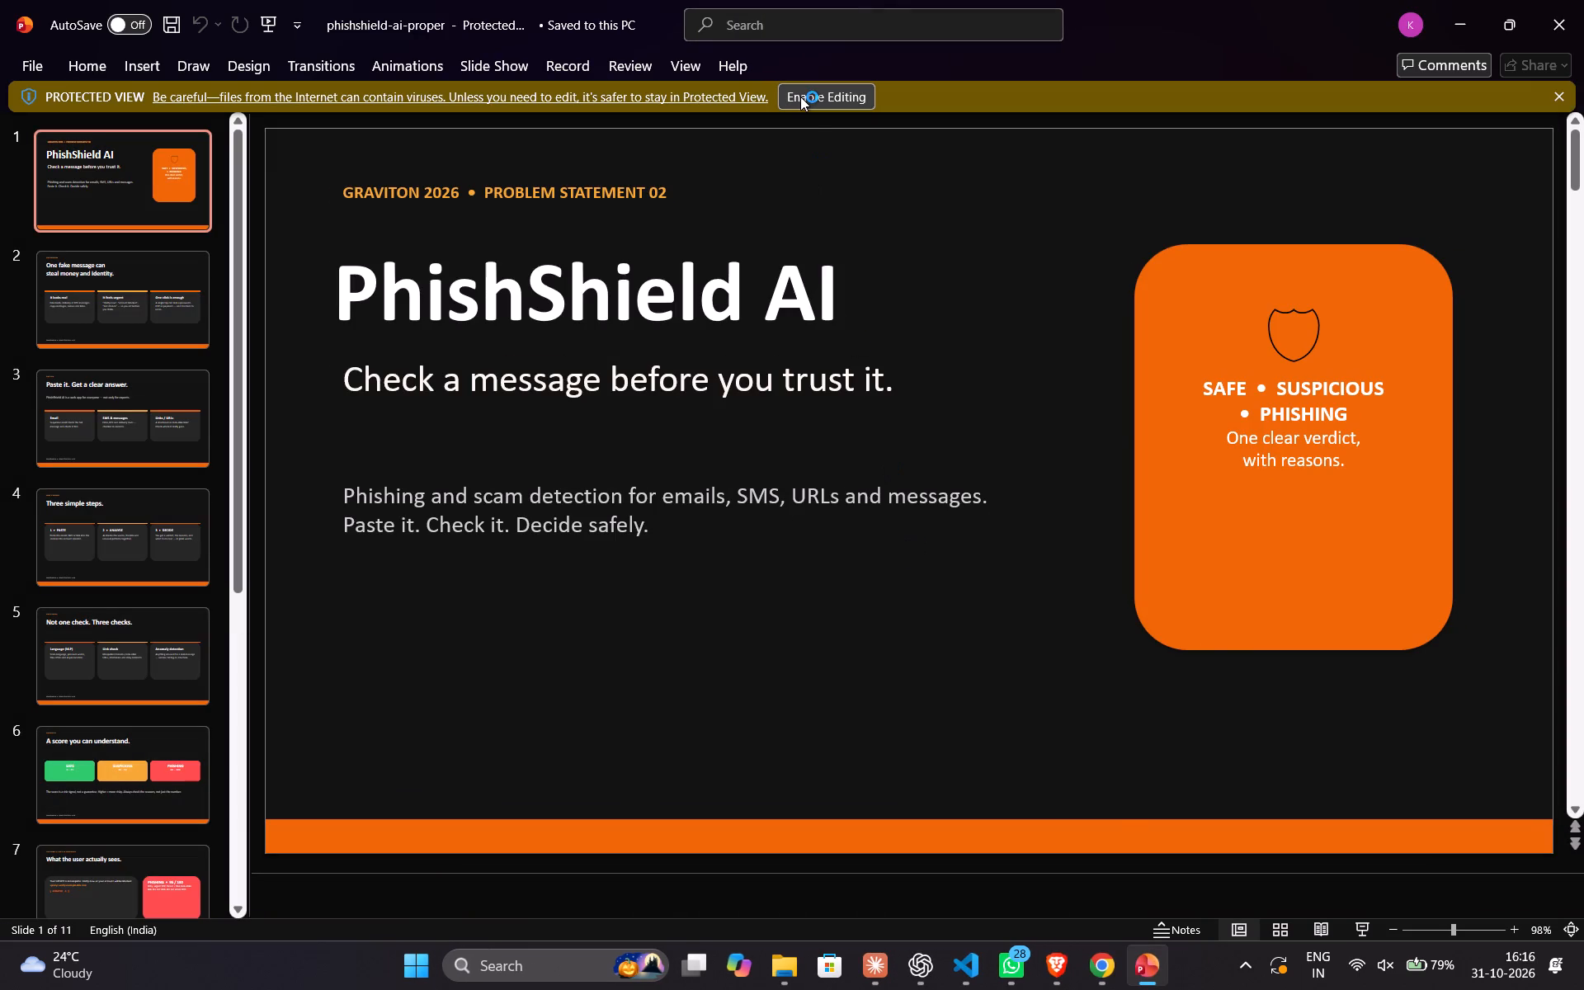
{"action": "left_click", "coordinate": [800, 97]}
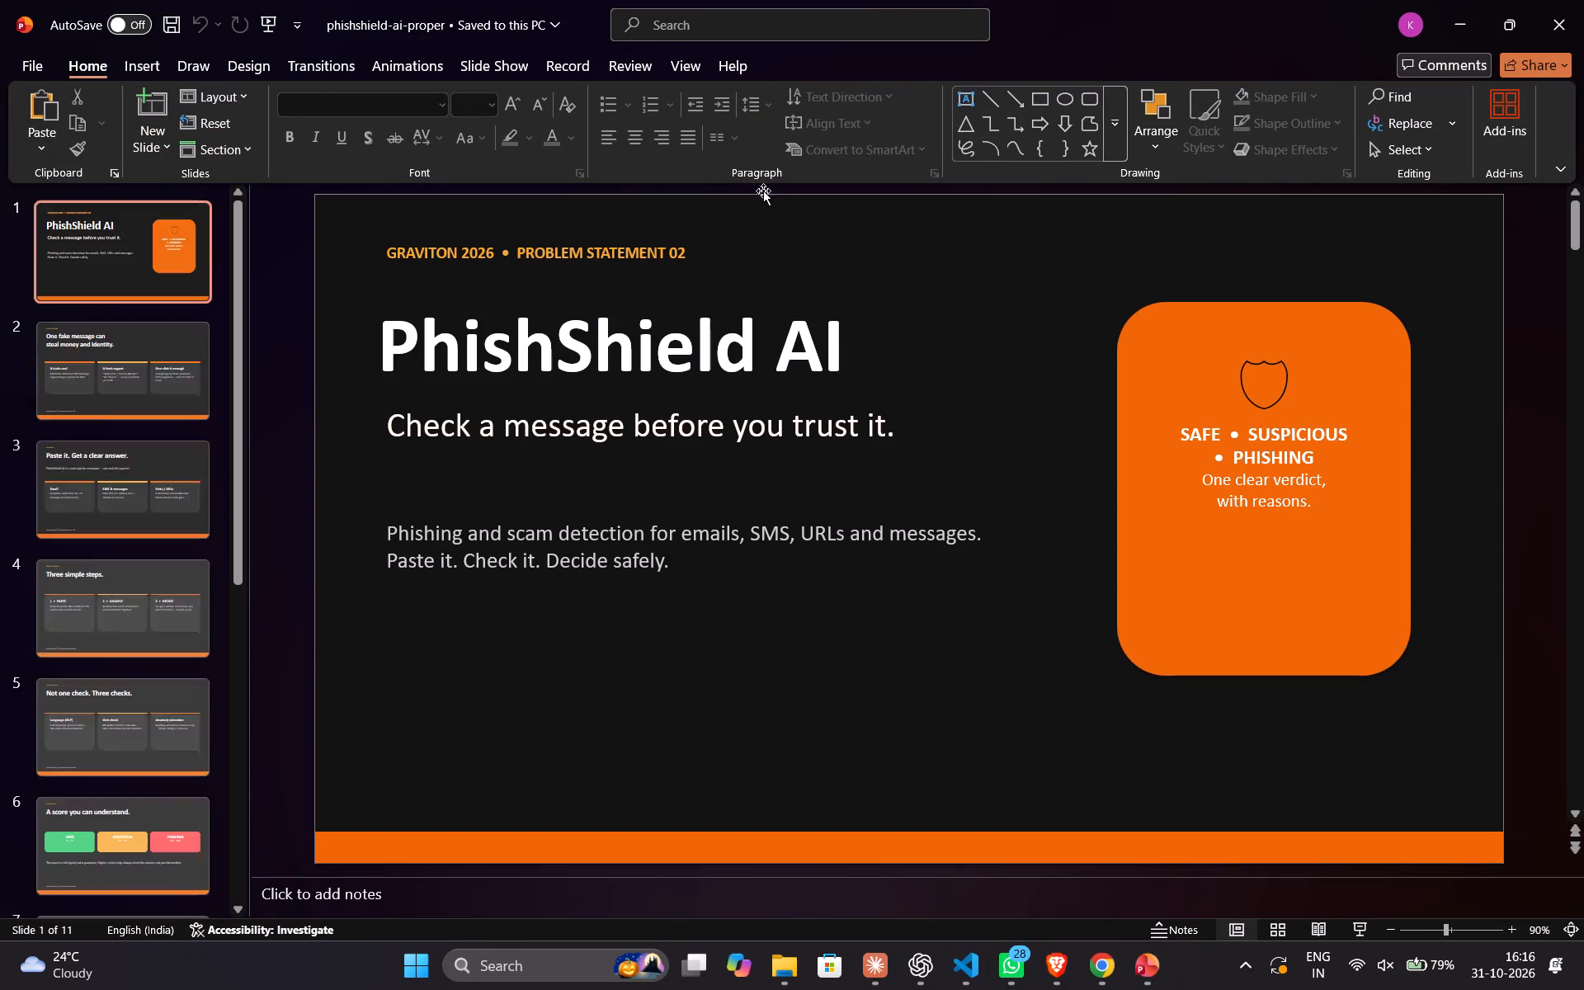
Remove "PROBLEM STATEMENT 02" and its bullet separator from the title slide's orange heading line, keeping only "GRAVITON 2026".
{"action": "left_click", "coordinate": [690, 236]}
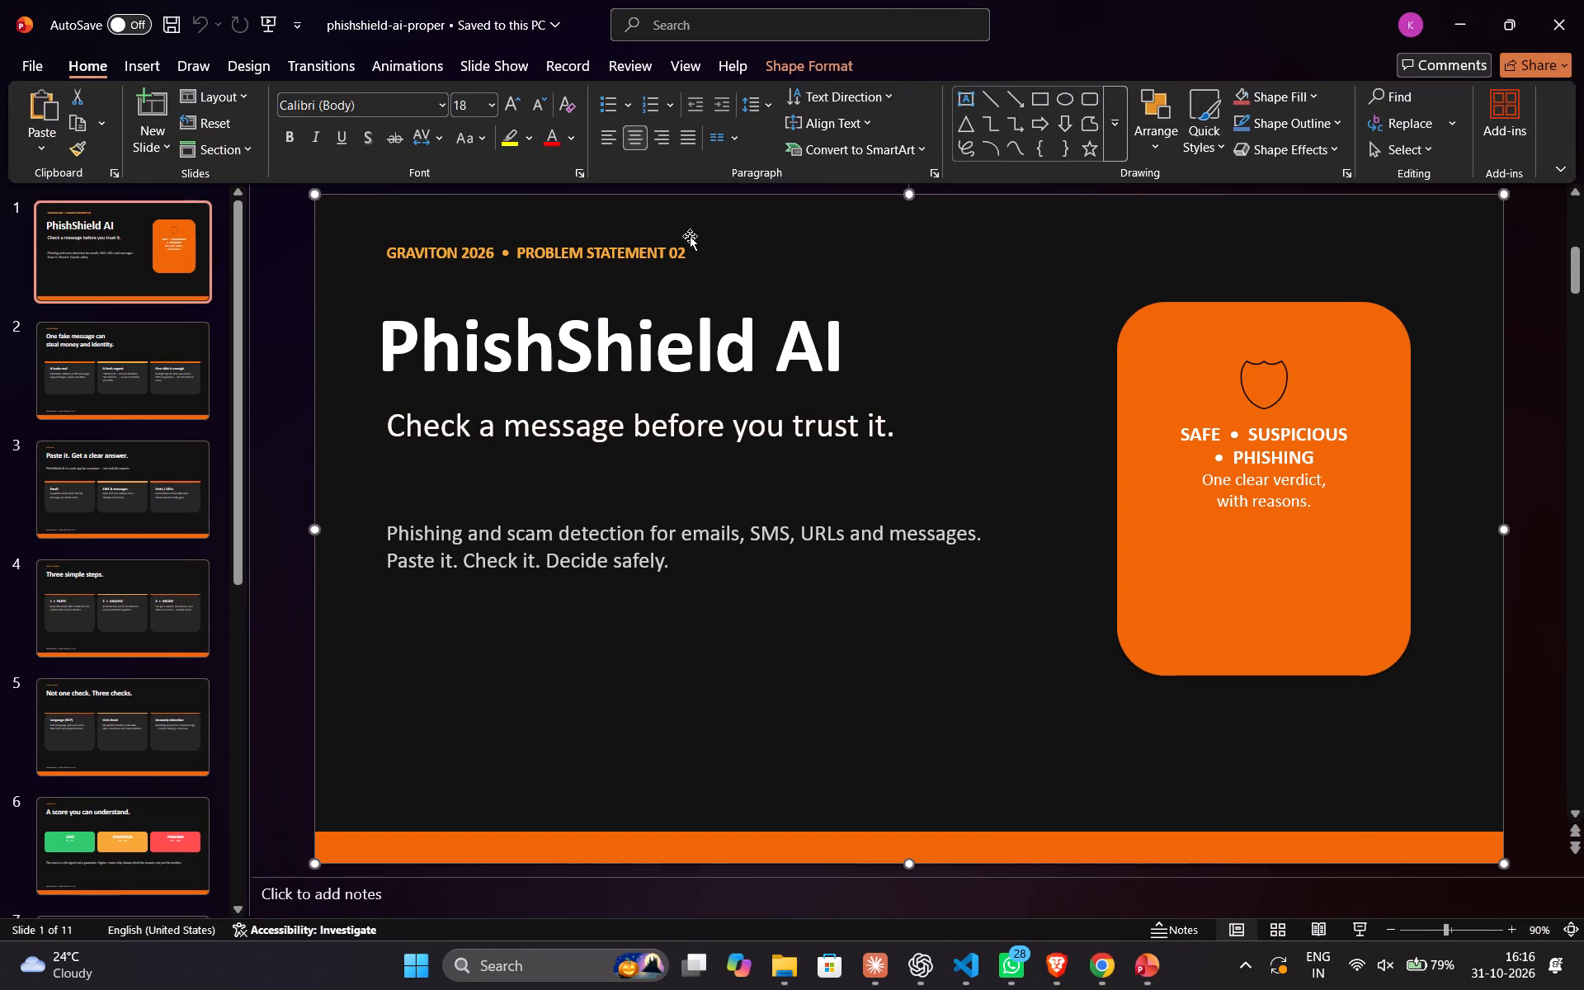
{"action": "left_click", "coordinate": [682, 255]}
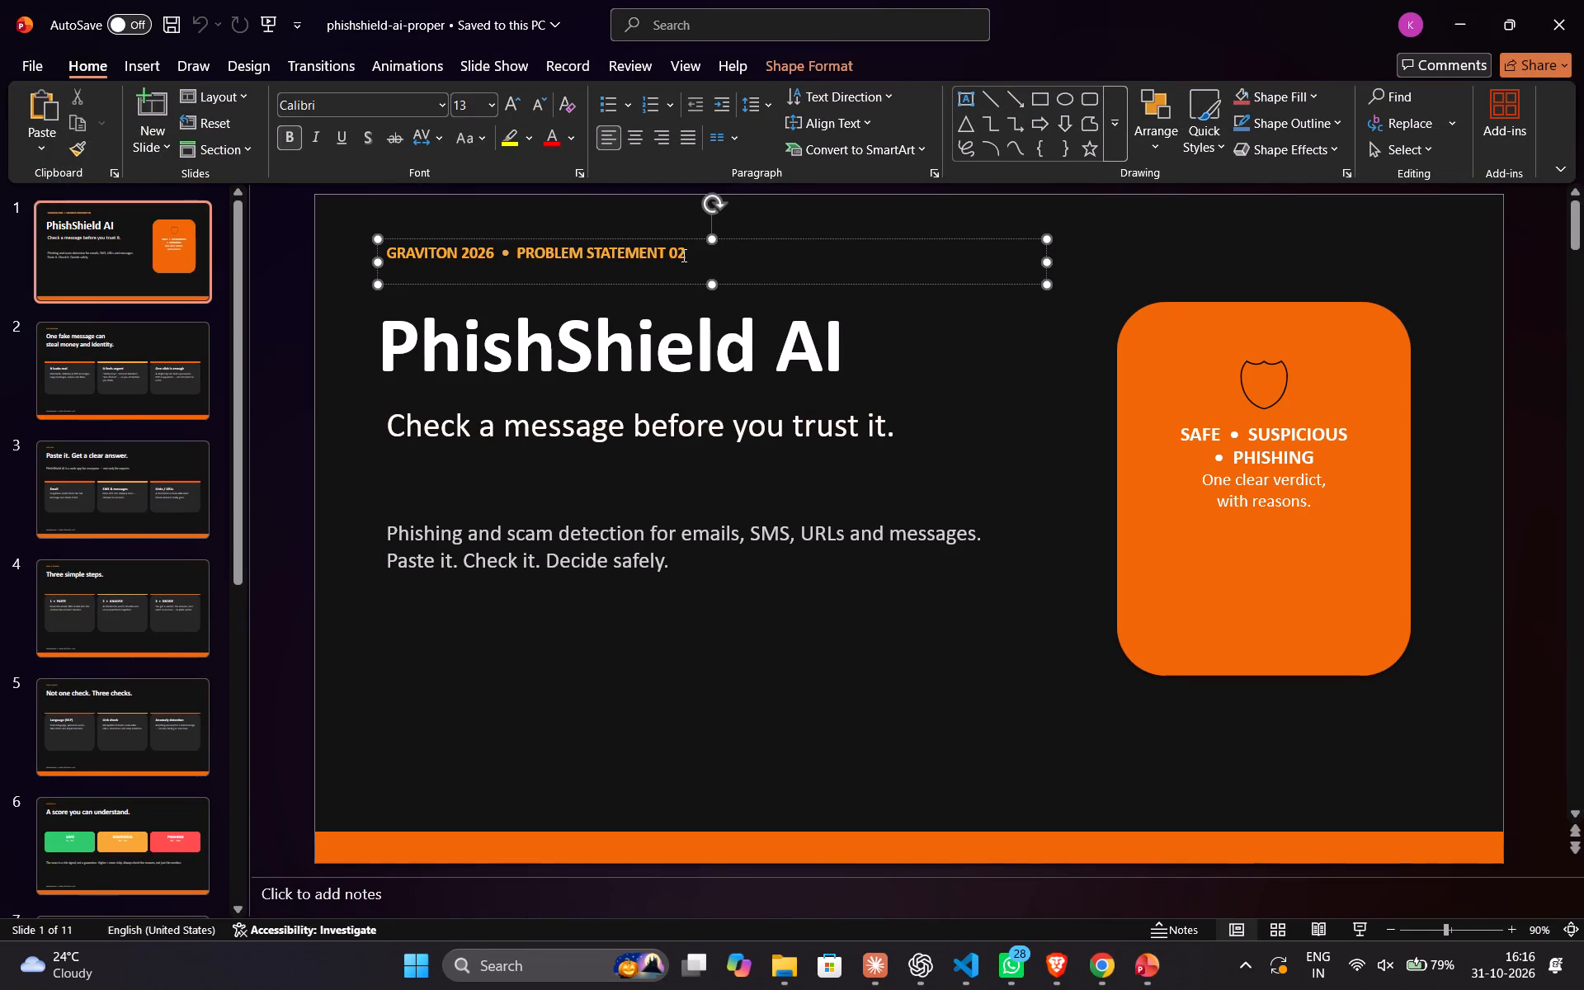
{"action": "key", "text": "BackSpace"}
{"action": "key", "text": "BackSpace"}
{"action": "key", "text": "BackSpace"}
{"action": "key", "text": "BackSpace"}
{"action": "key", "text": "BackSpace"}
{"action": "key", "text": "BackSpace"}
{"action": "key", "text": "BackSpace"}
{"action": "key", "text": "BackSpace"}
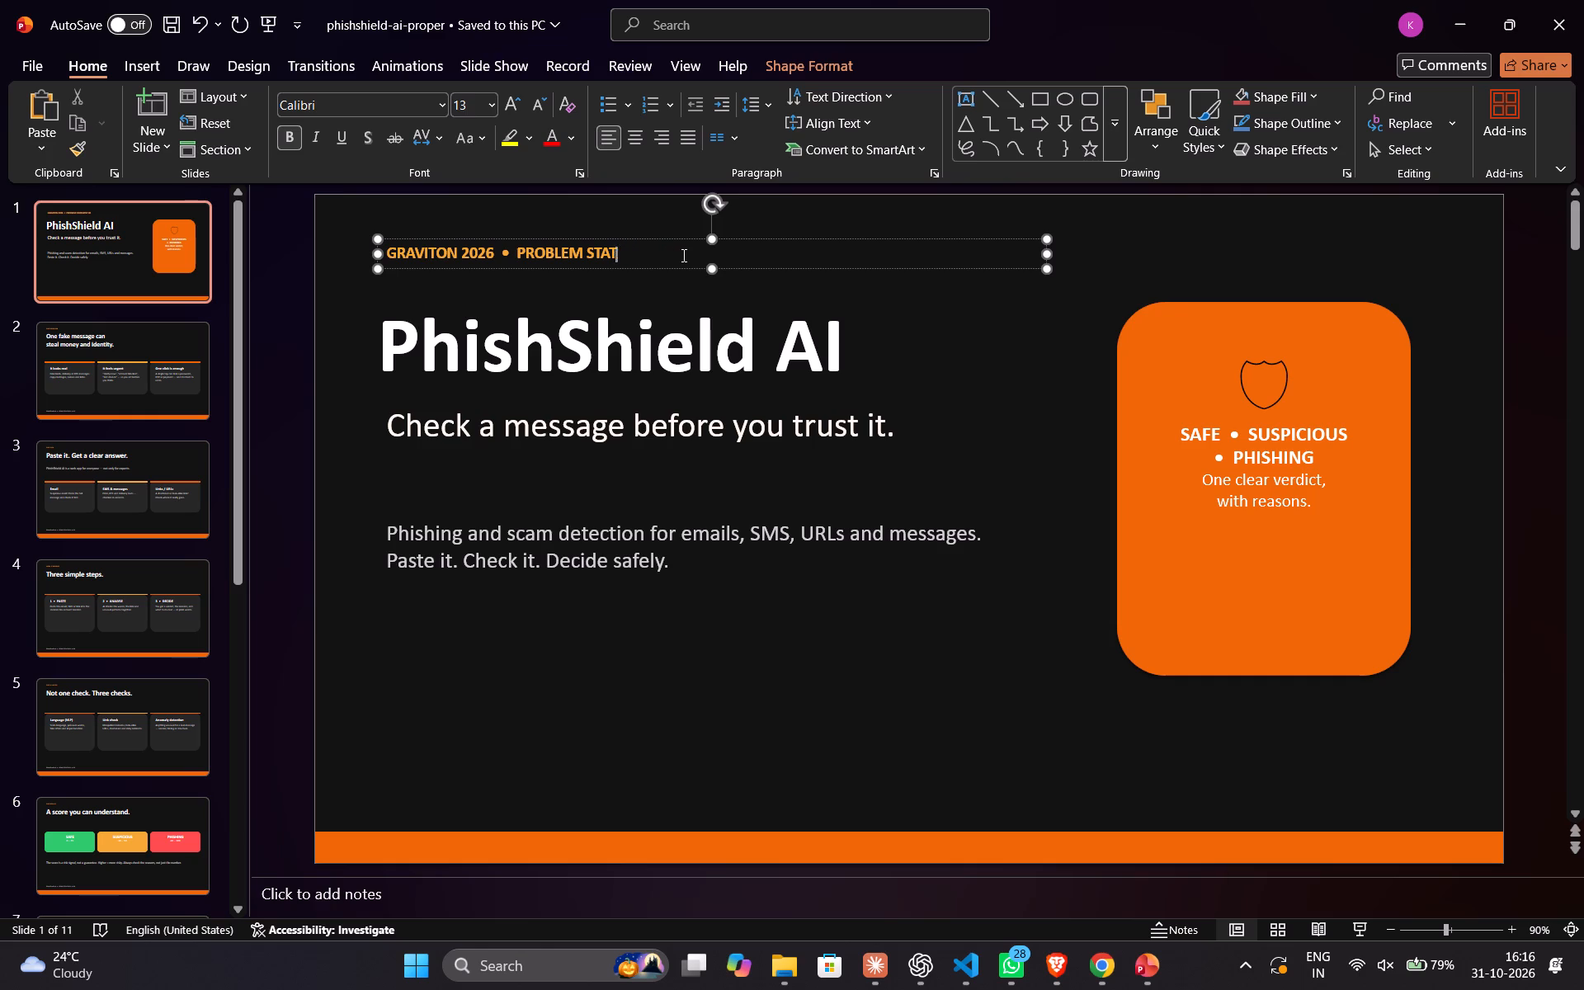
{"action": "key", "text": "BackSpace"}
{"action": "key", "text": "BackSpace"}
{"action": "key", "text": "BackSpace"}
{"action": "key", "text": "BackSpace"}
{"action": "key", "text": "BackSpace"}
{"action": "key", "text": "BackSpace"}
{"action": "key", "text": "BackSpace"}
{"action": "key", "text": "BackSpace"}
{"action": "key", "text": "BackSpace"}
{"action": "key", "text": "BackSpace"}
{"action": "key", "text": "BackSpace"}
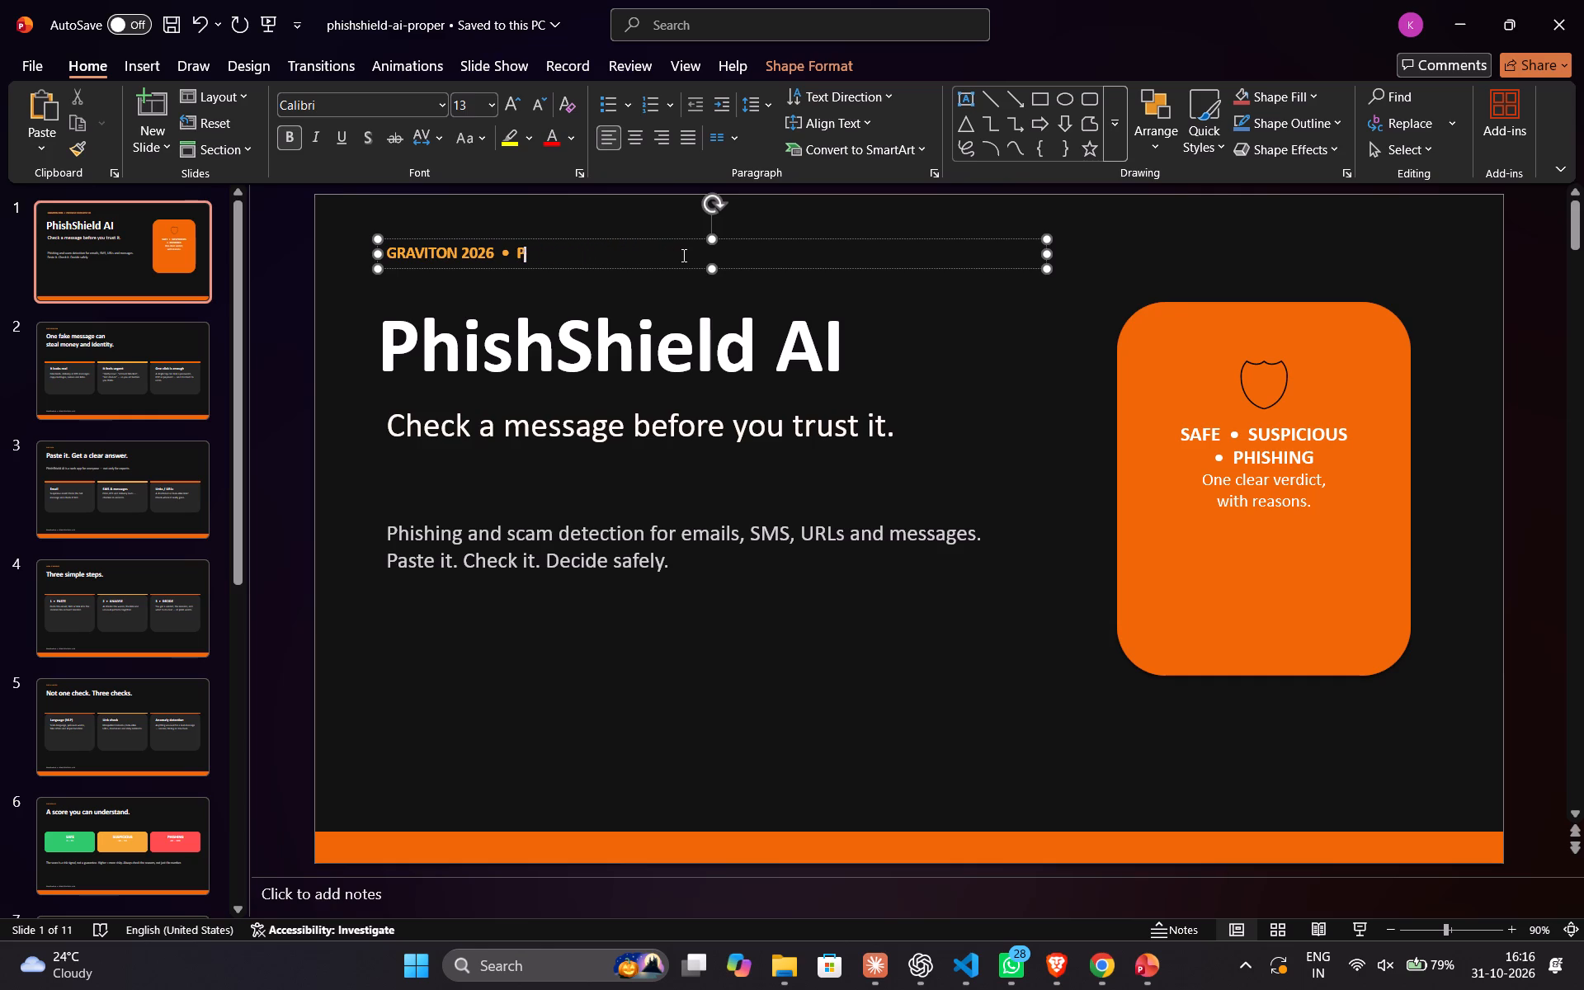
{"action": "key", "text": "BackSpace"}
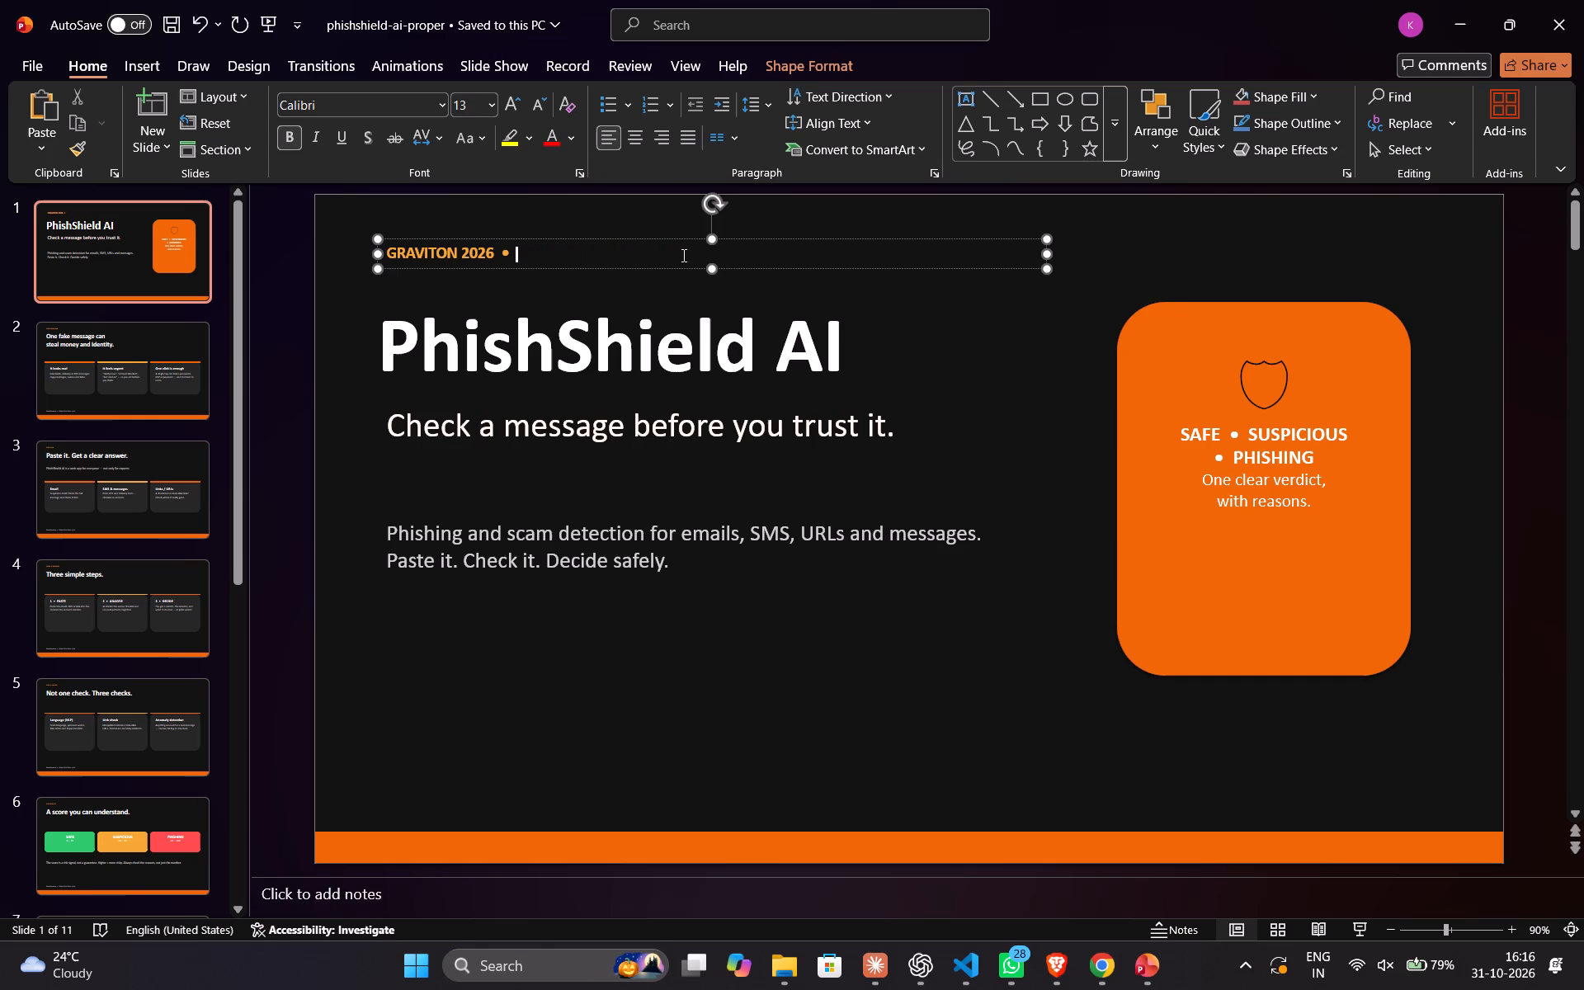
{"action": "key", "text": "Left"}
{"action": "key", "text": "BackSpace"}
{"action": "key", "text": "BackSpace"}
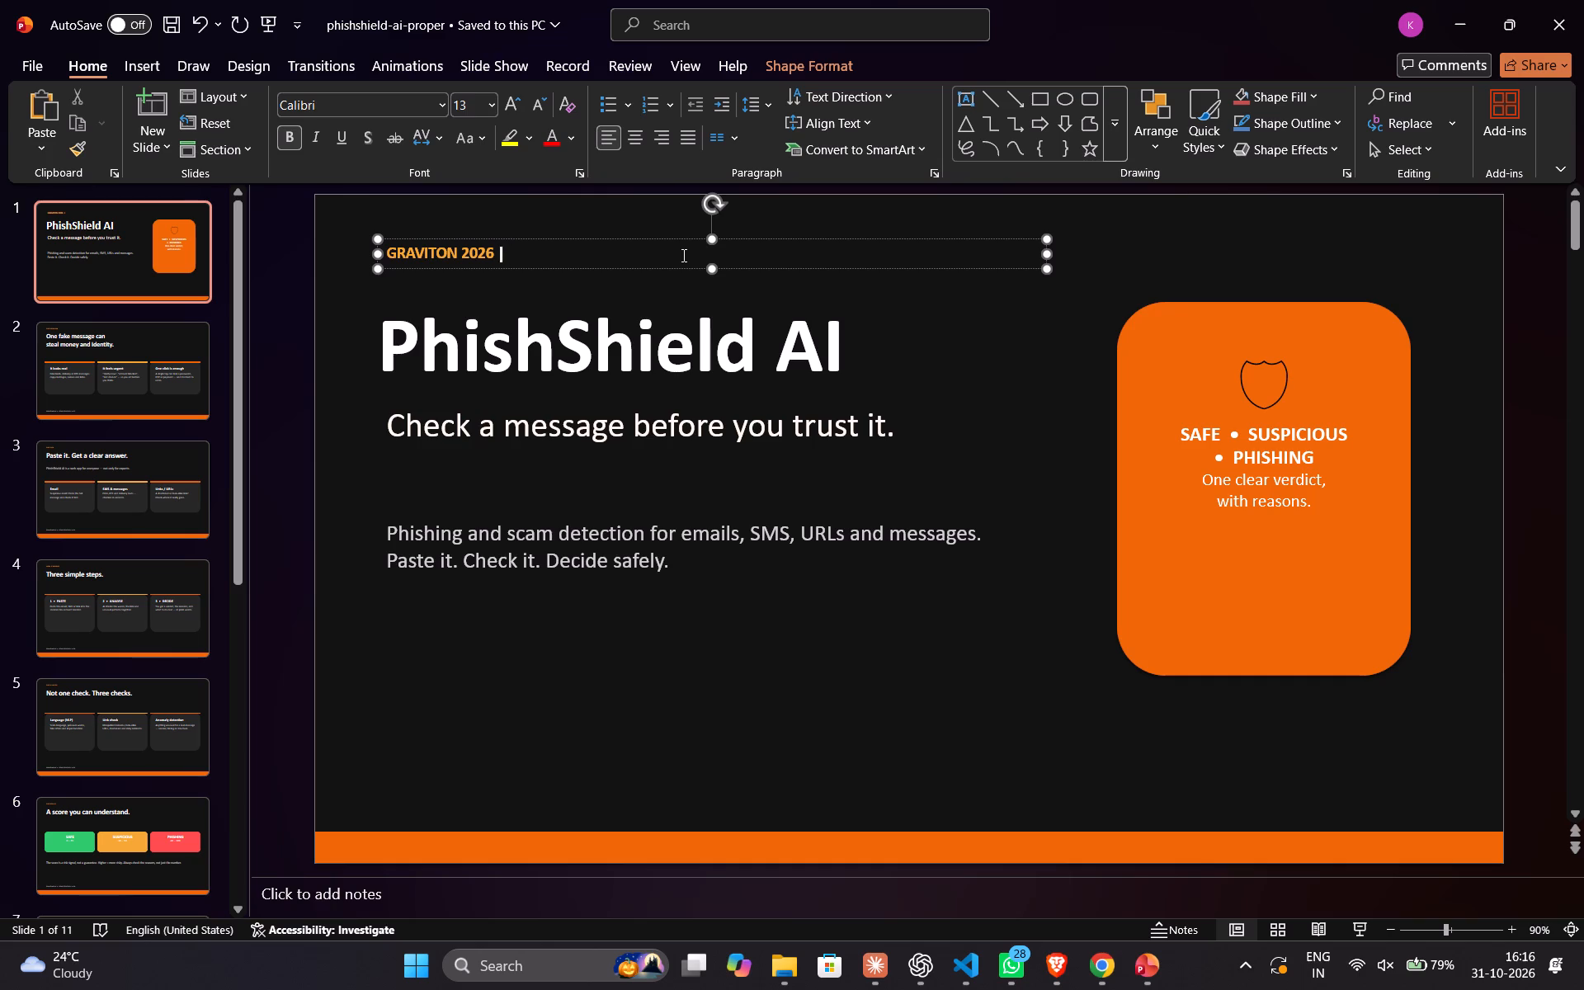
{"action": "left_click", "coordinate": [870, 577]}
{"action": "left_click", "coordinate": [1080, 782]}
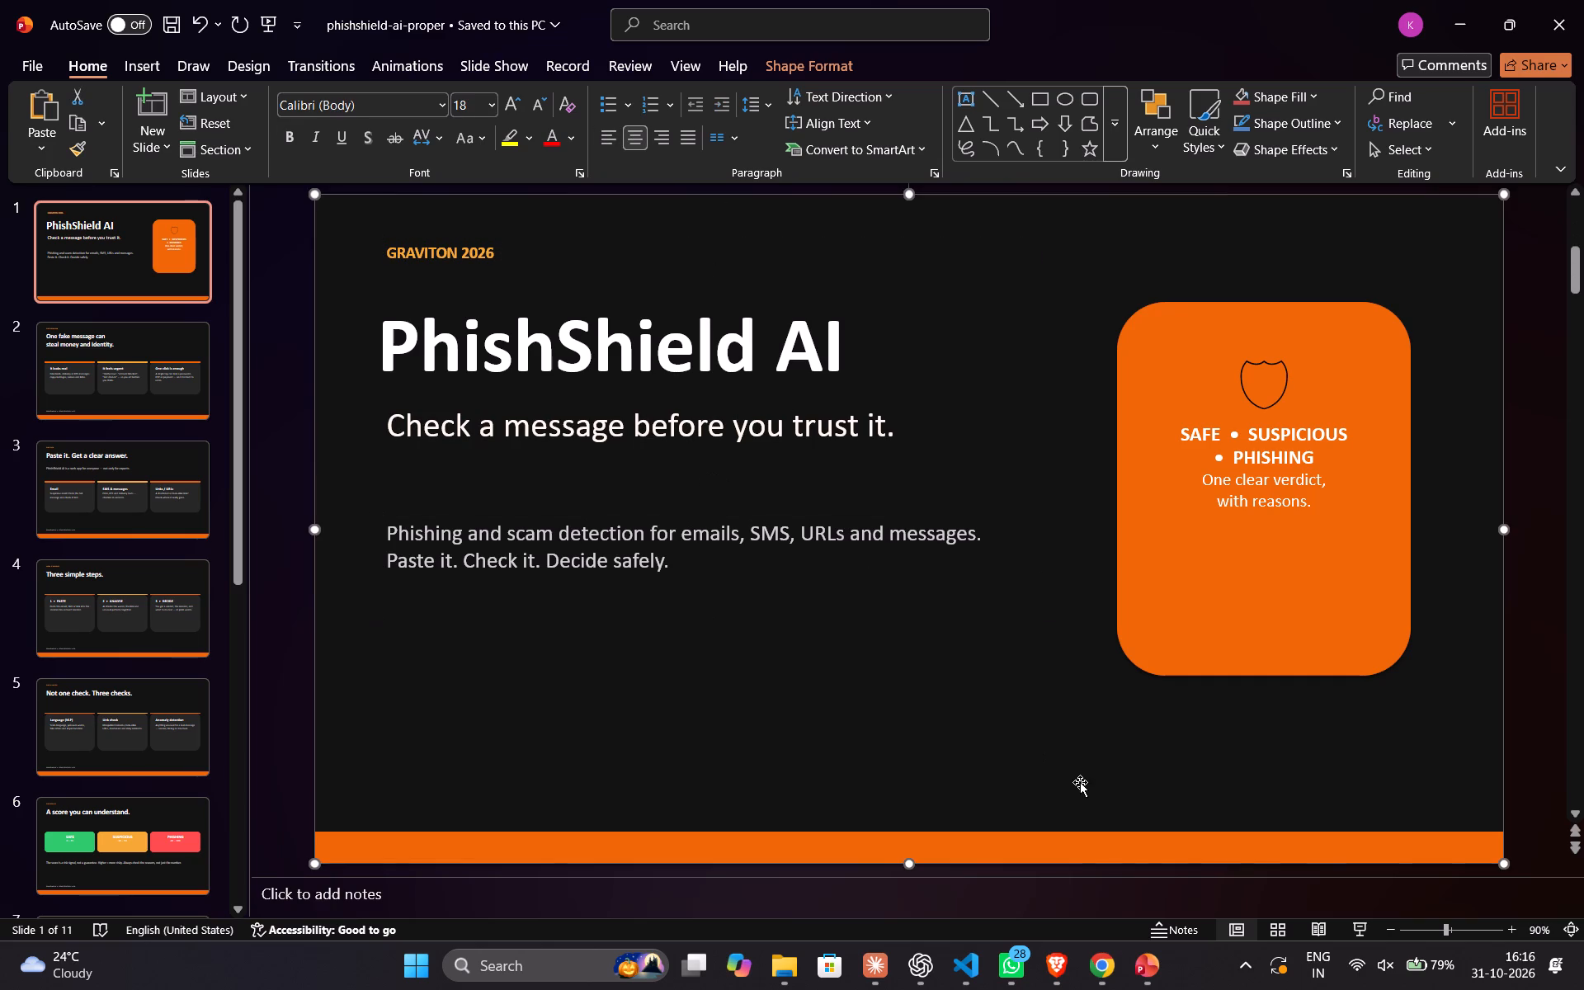
Examine the deck's slides in order from the title slide through the closing Thank you slide.
{"action": "scroll", "coordinate": [1080, 782], "scroll_direction": "right", "scroll_amount": 1}
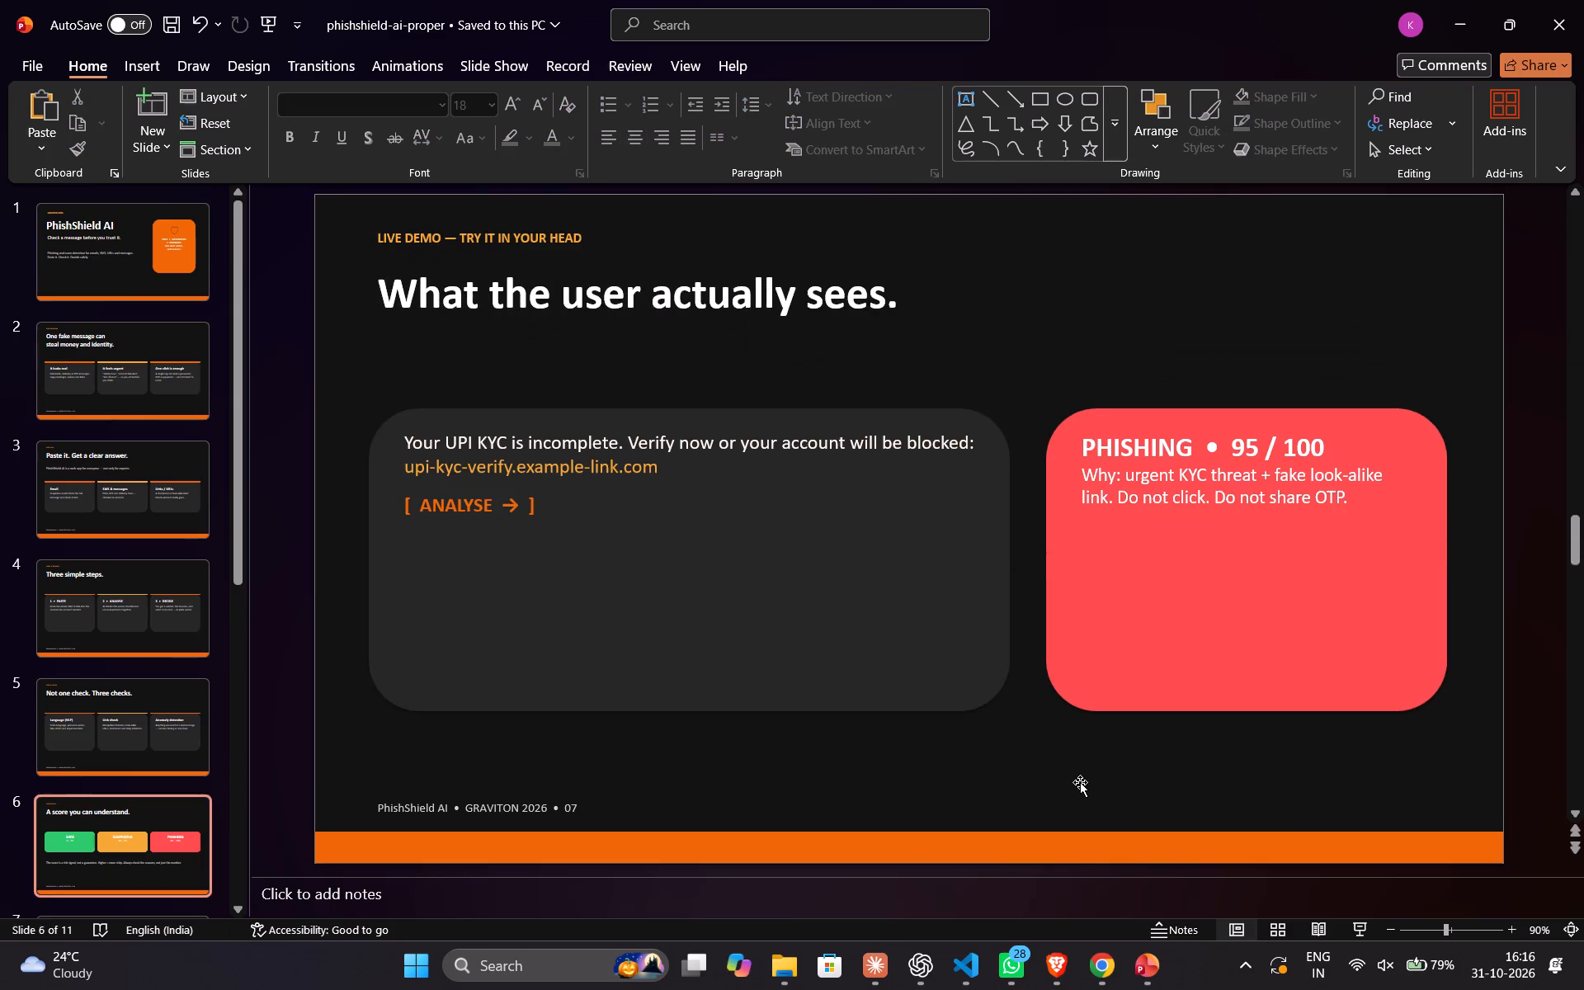
{"action": "scroll", "coordinate": [1080, 782], "scroll_direction": "right", "scroll_amount": 1}
{"action": "scroll", "coordinate": [1080, 782], "scroll_direction": "up", "scroll_amount": 4}
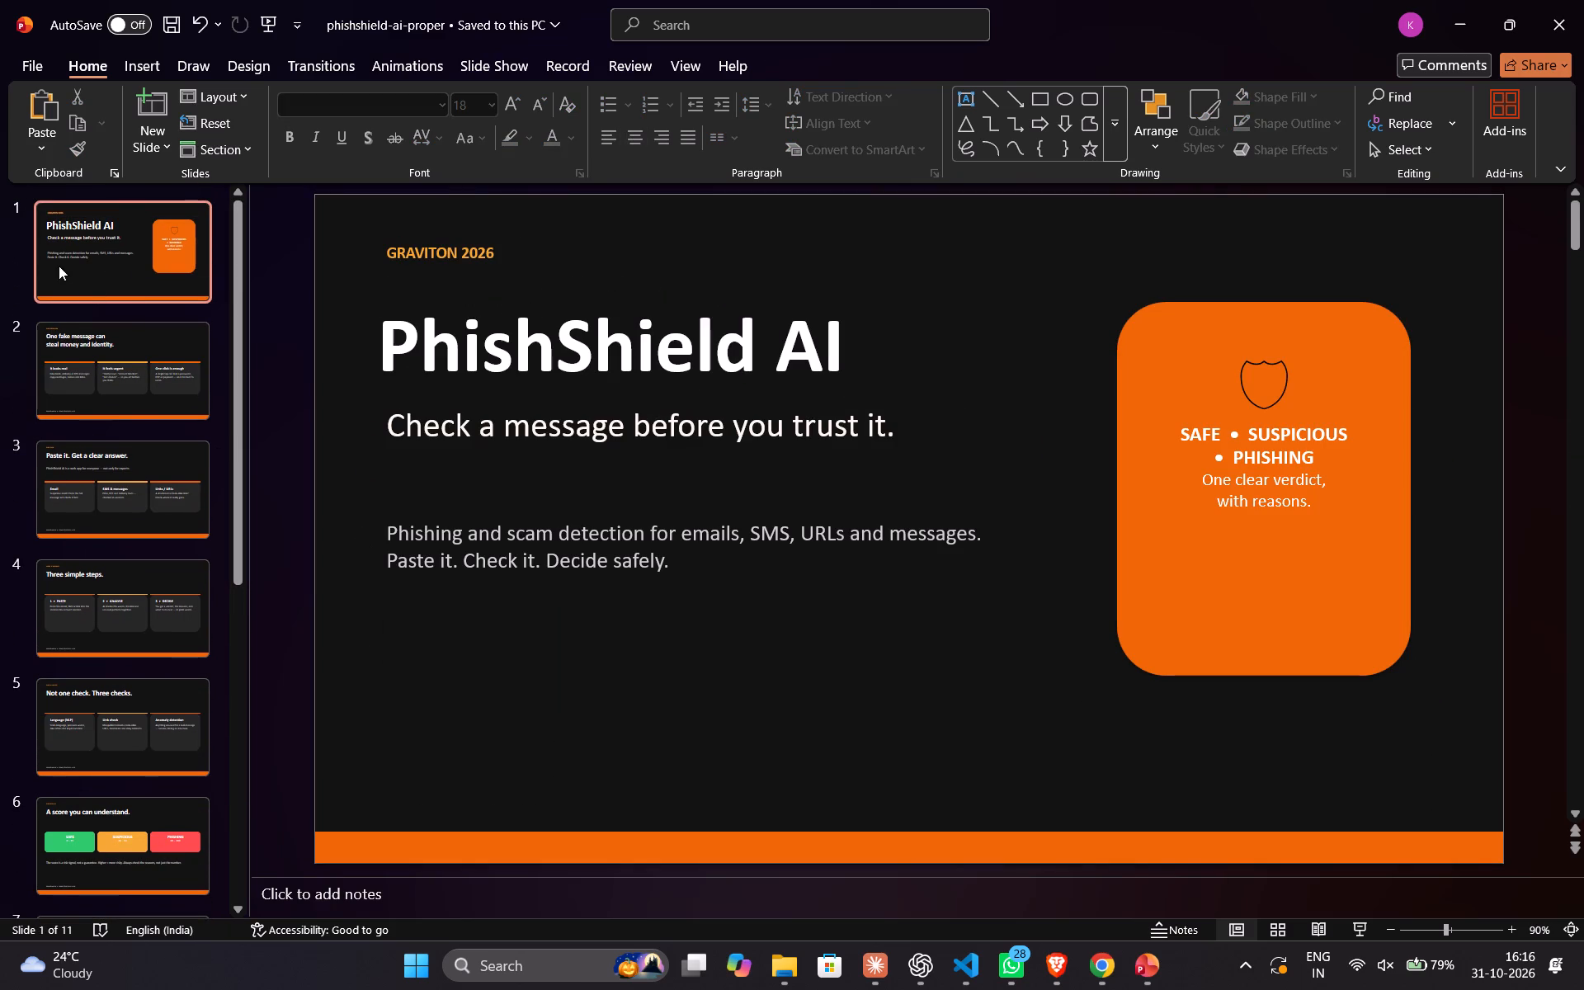
{"action": "key", "text": "Down"}
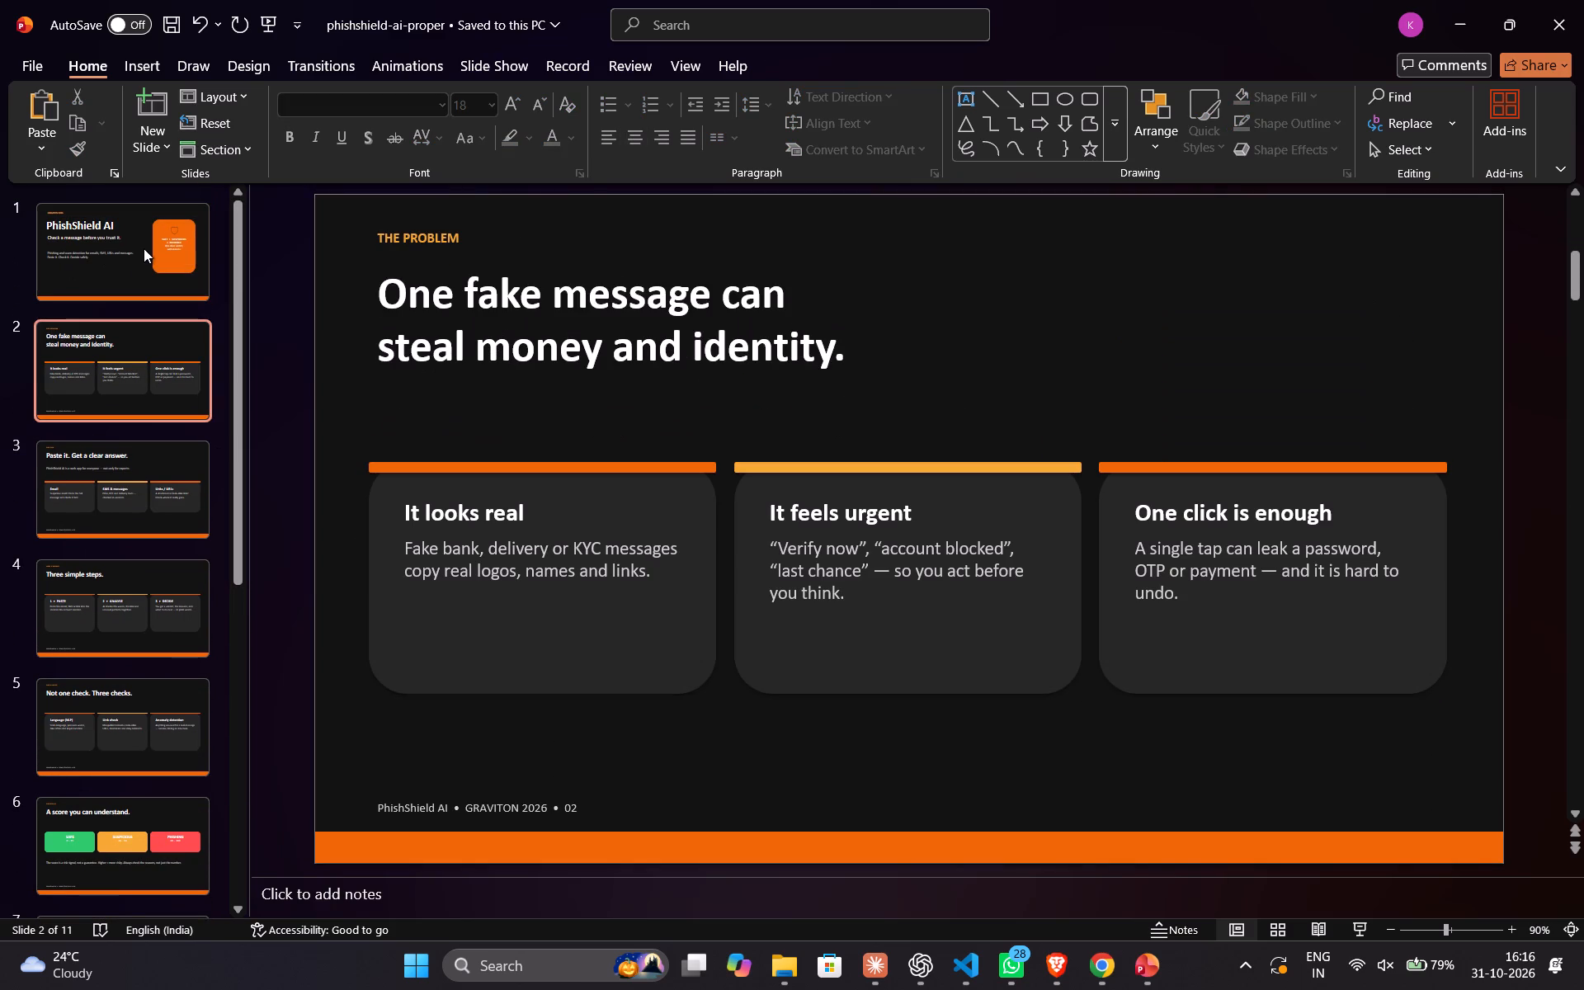
{"action": "key", "text": "Down"}
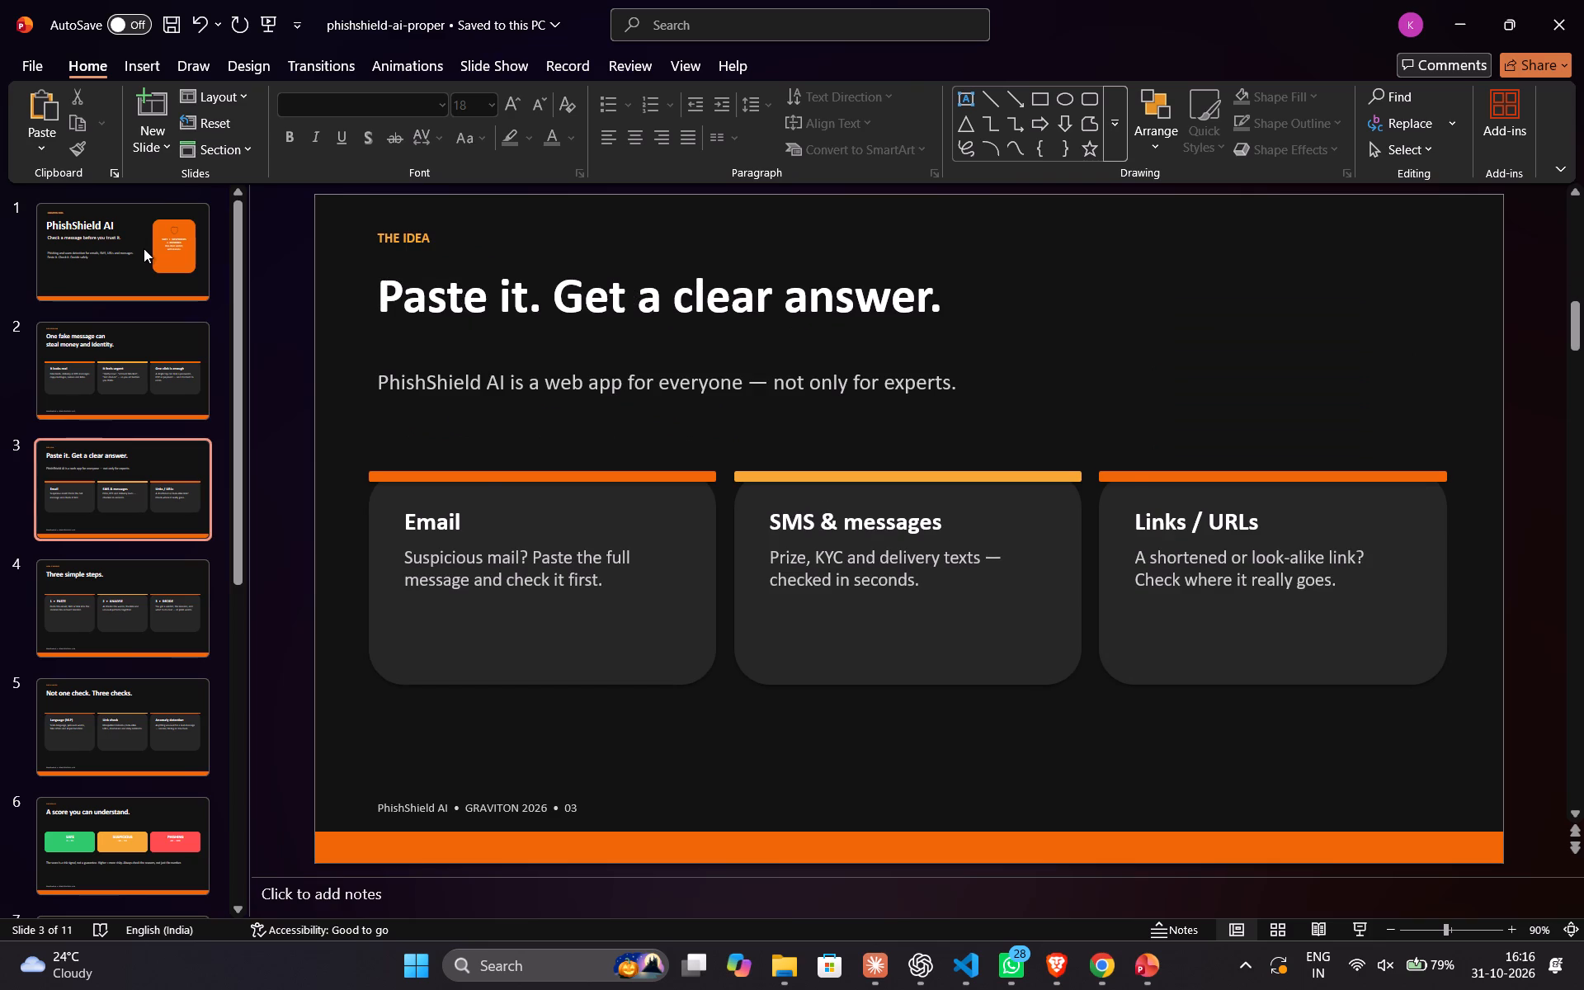
{"action": "key", "text": "Down"}
{"action": "key", "text": "Down"}
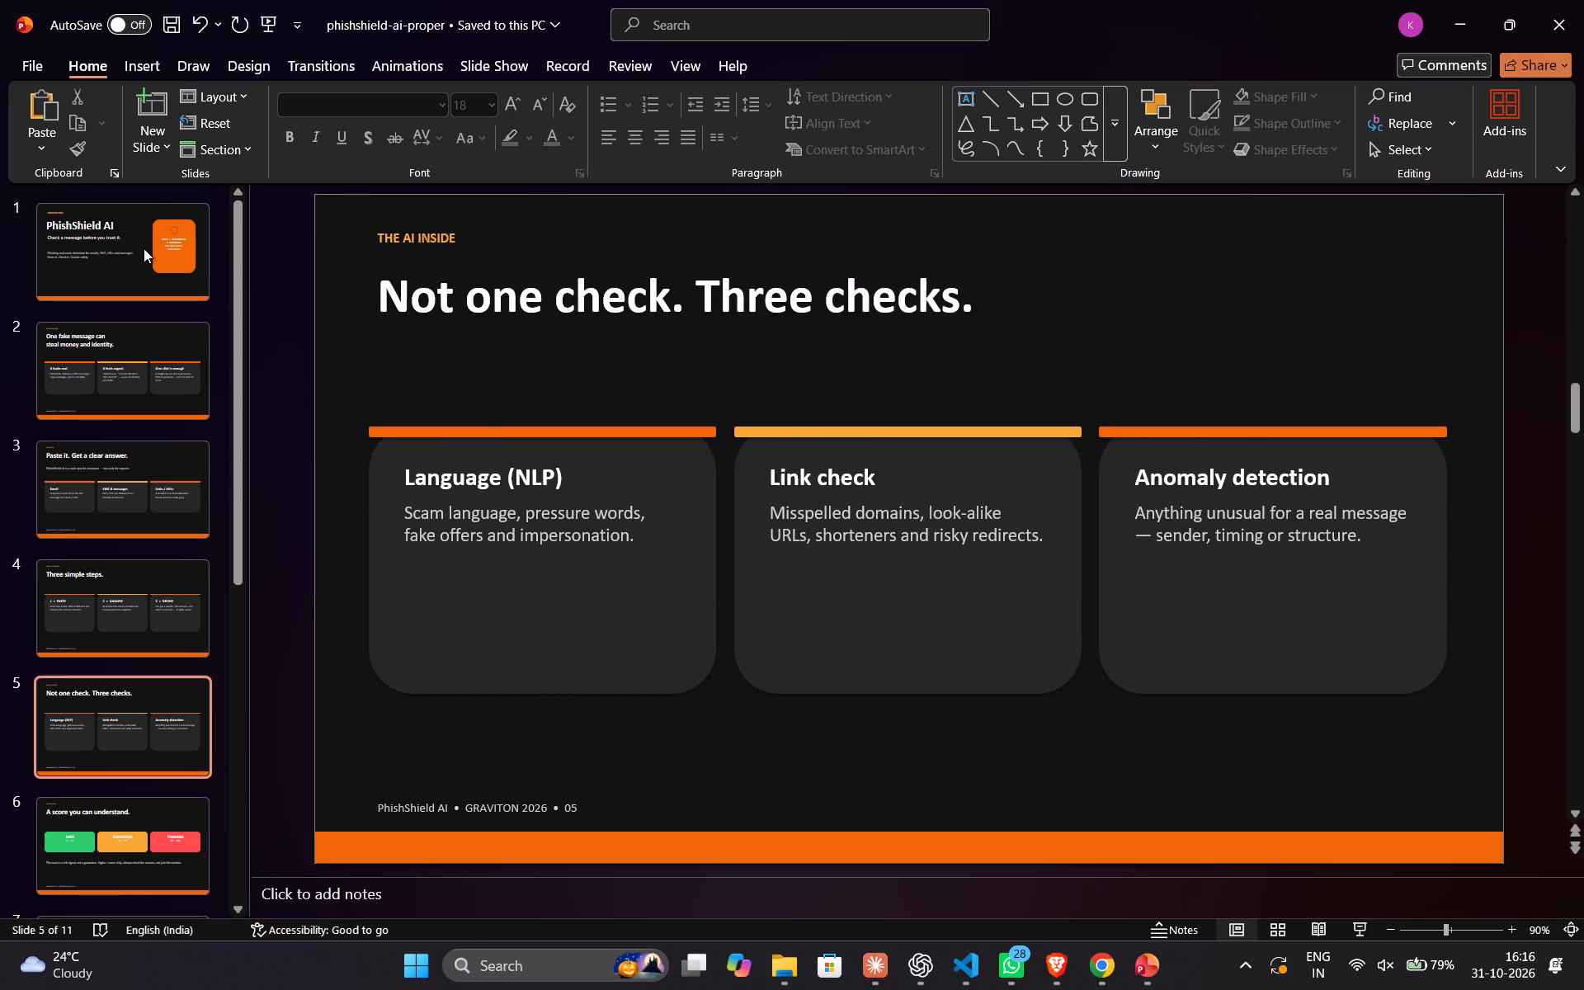
{"action": "key", "text": "Down"}
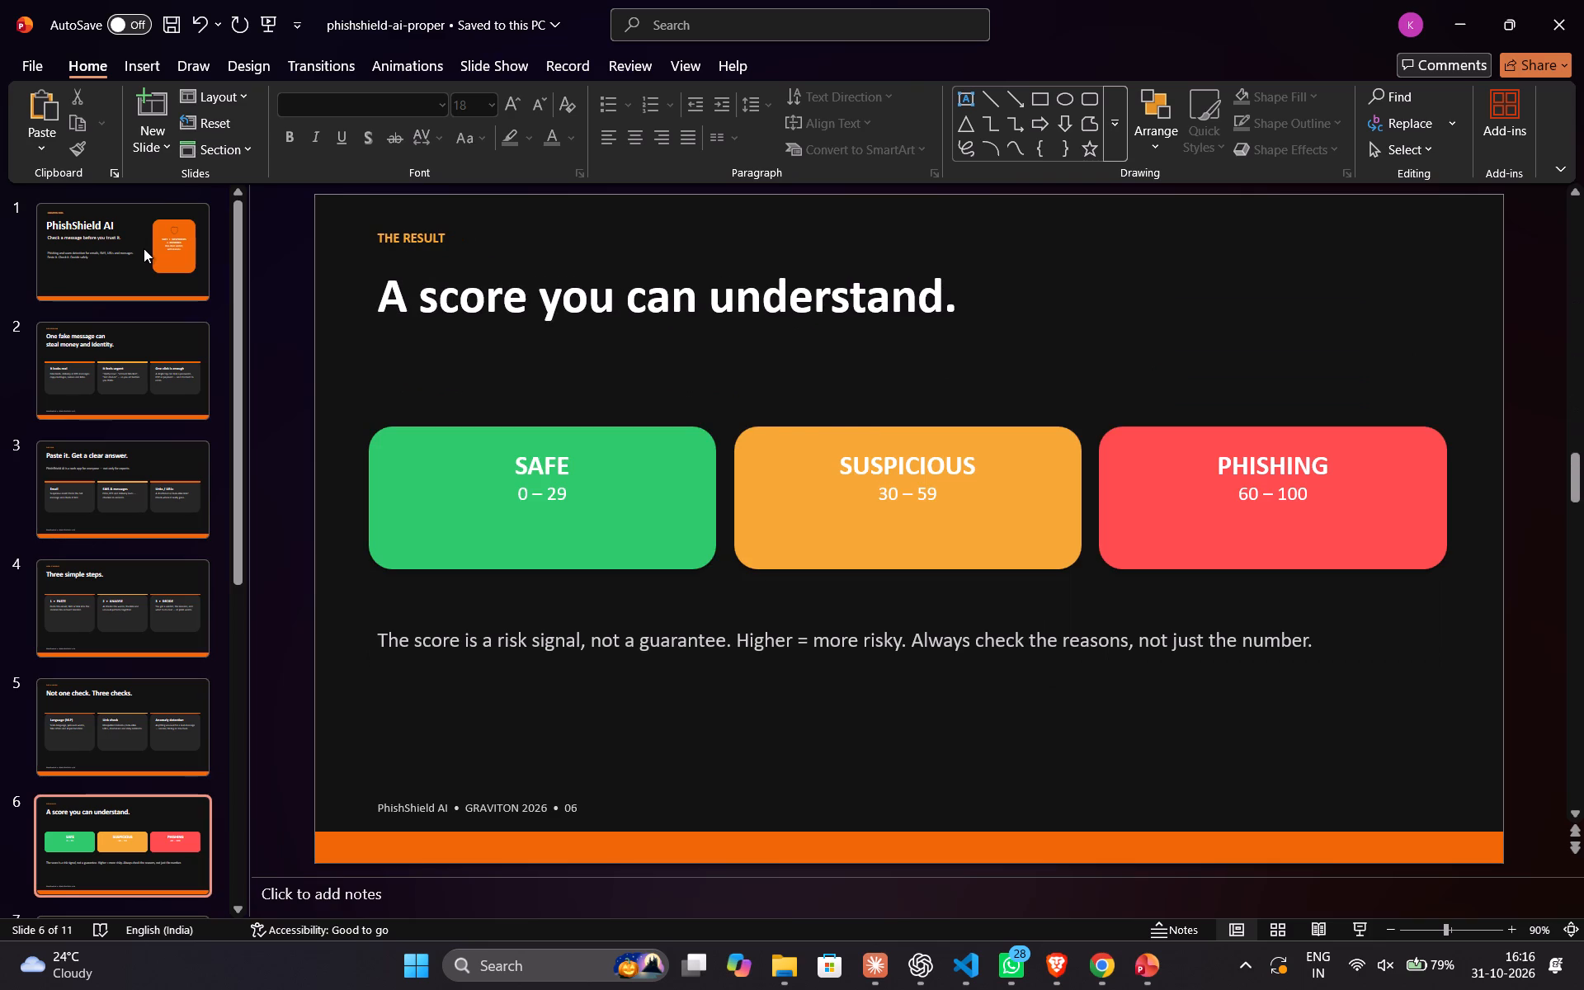
{"action": "key", "text": "Down"}
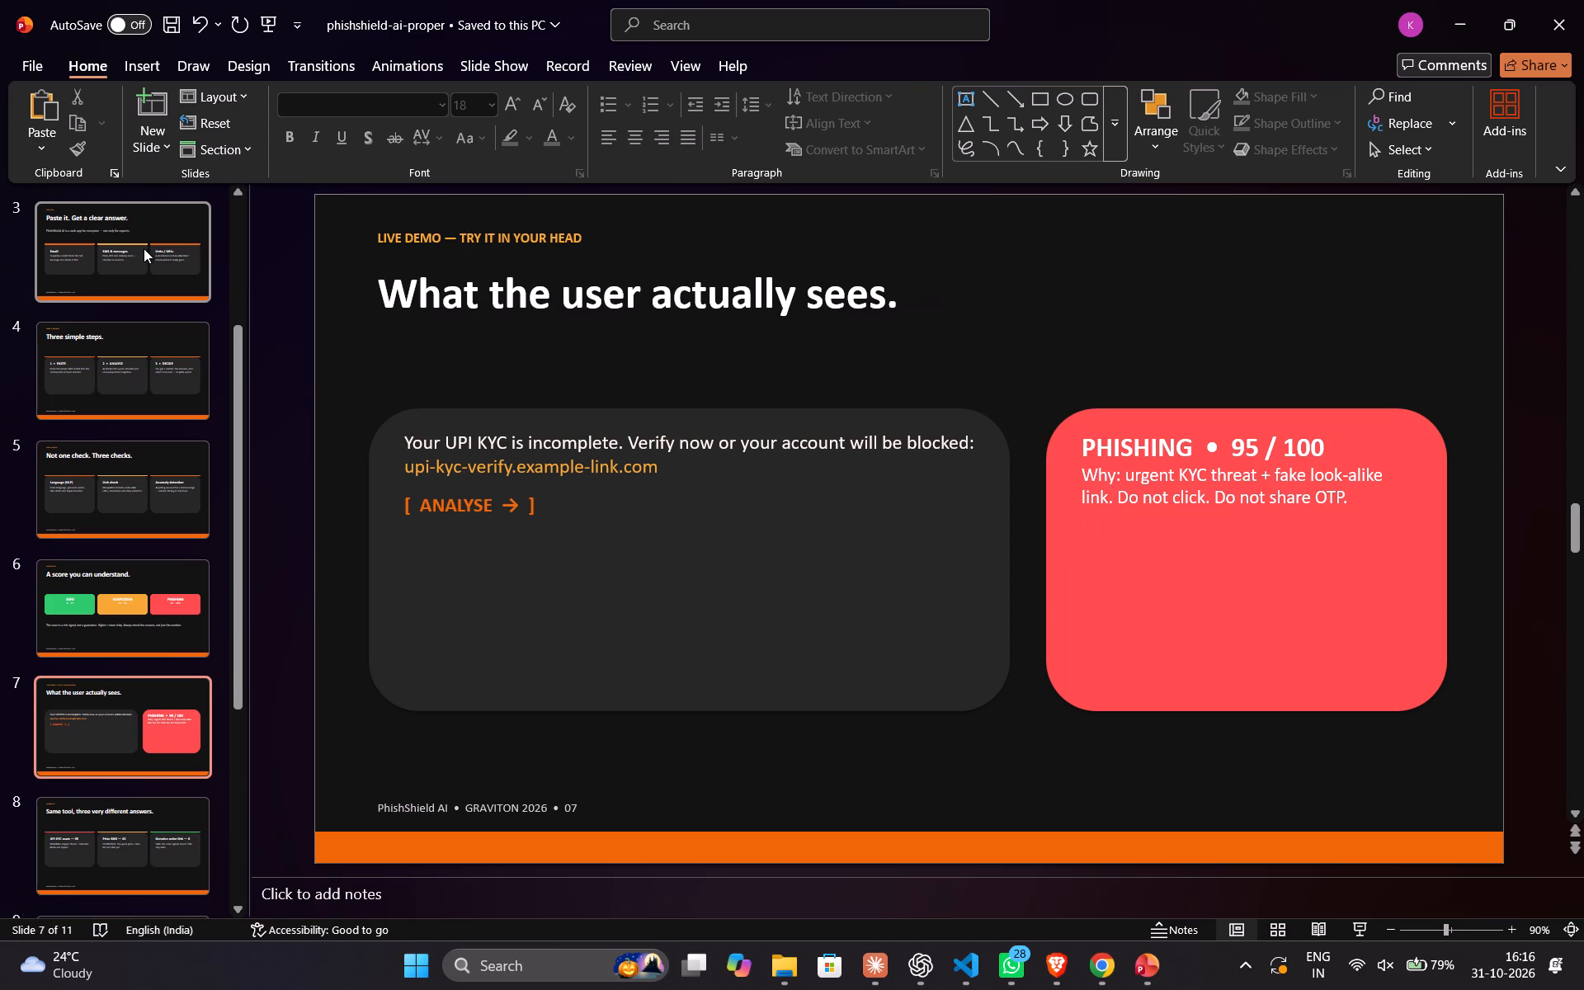
{"action": "key", "text": "Down"}
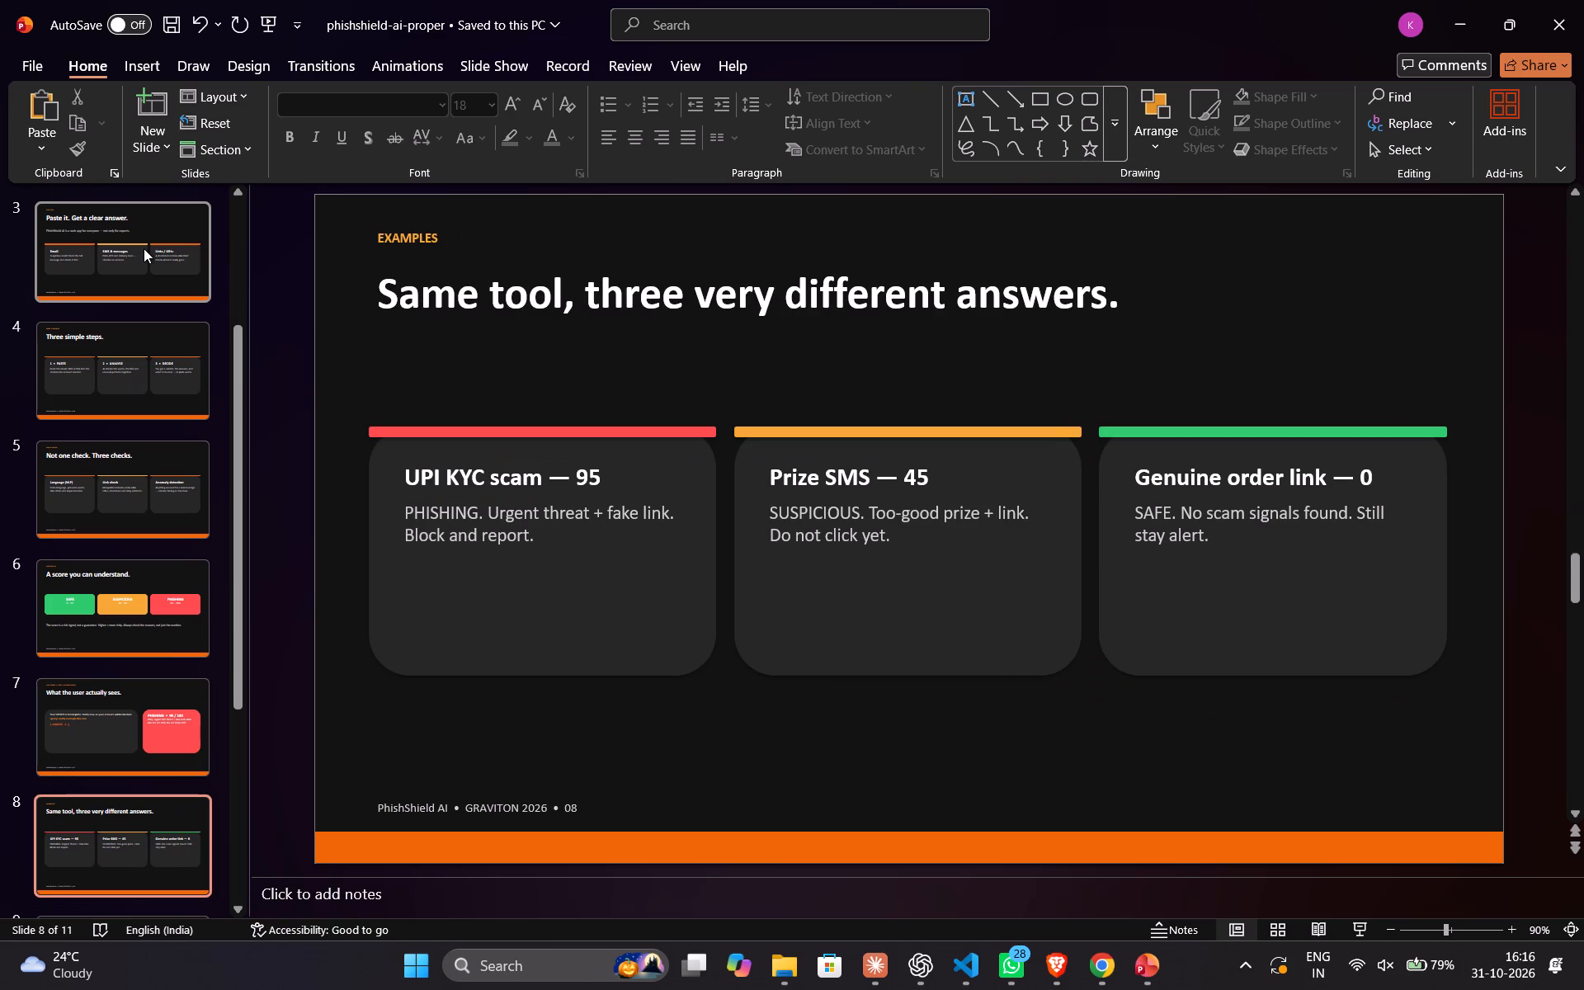
{"action": "key", "text": "Down"}
{"action": "key", "text": "Down"}
{"action": "key", "text": "Down"}
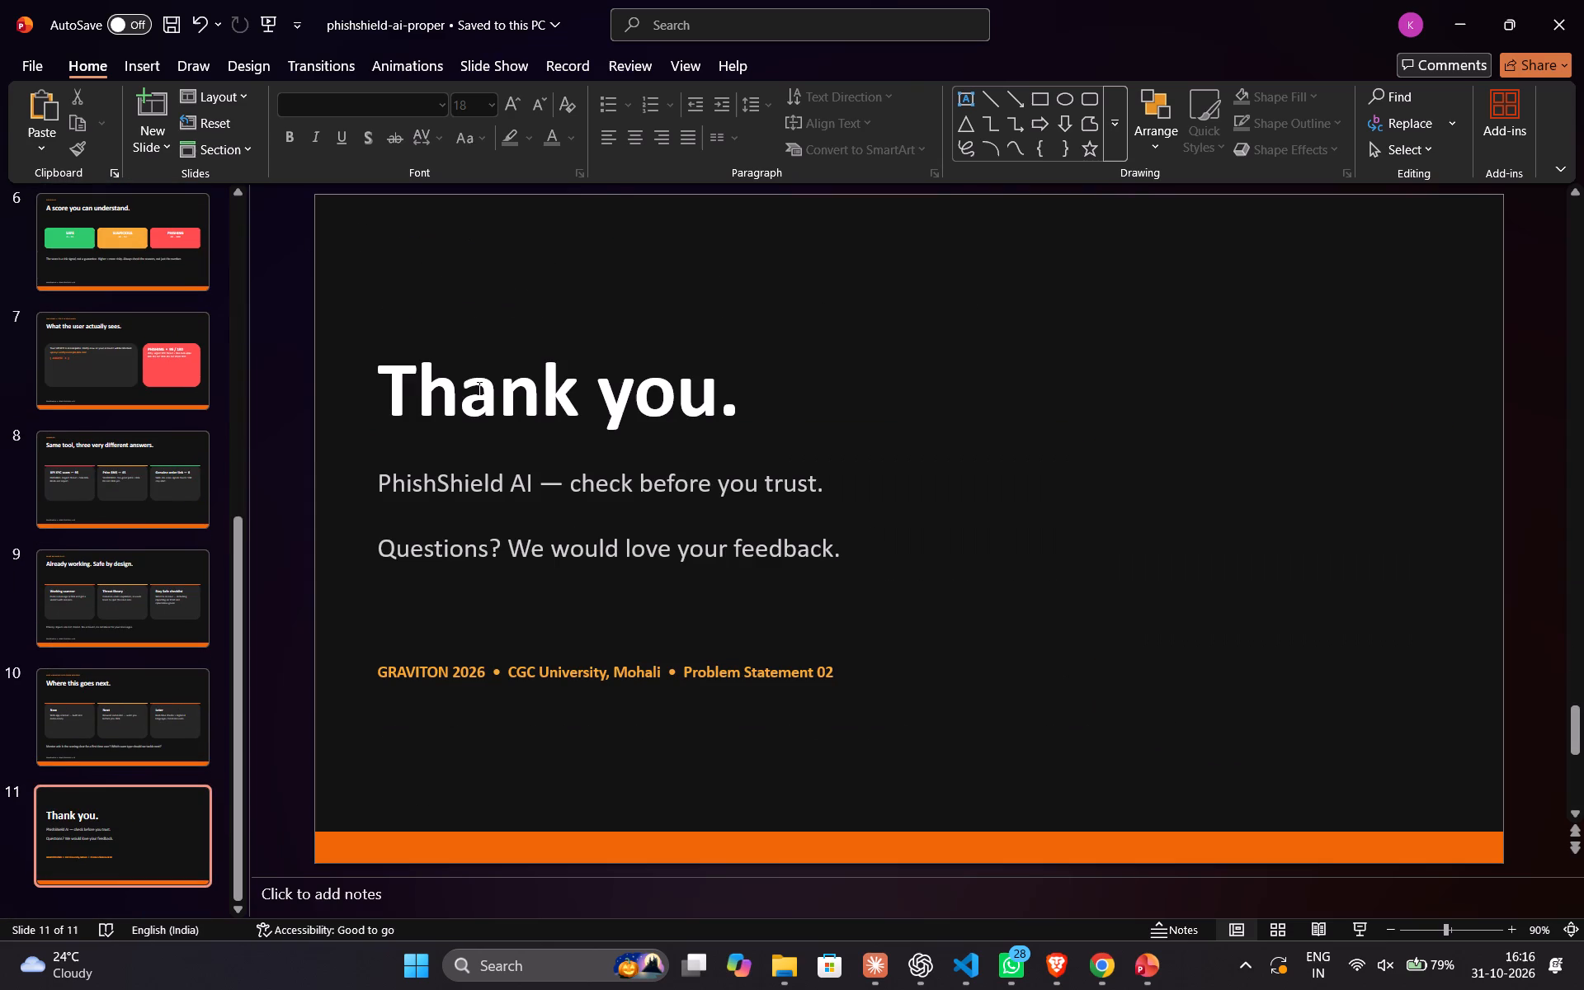
Remove "Problem Statement 02" and its preceding bullet from the Thank you slide's orange line, keeping "GRAVITON 2026 • CGC University, Mohali".
{"action": "left_click", "coordinate": [834, 672]}
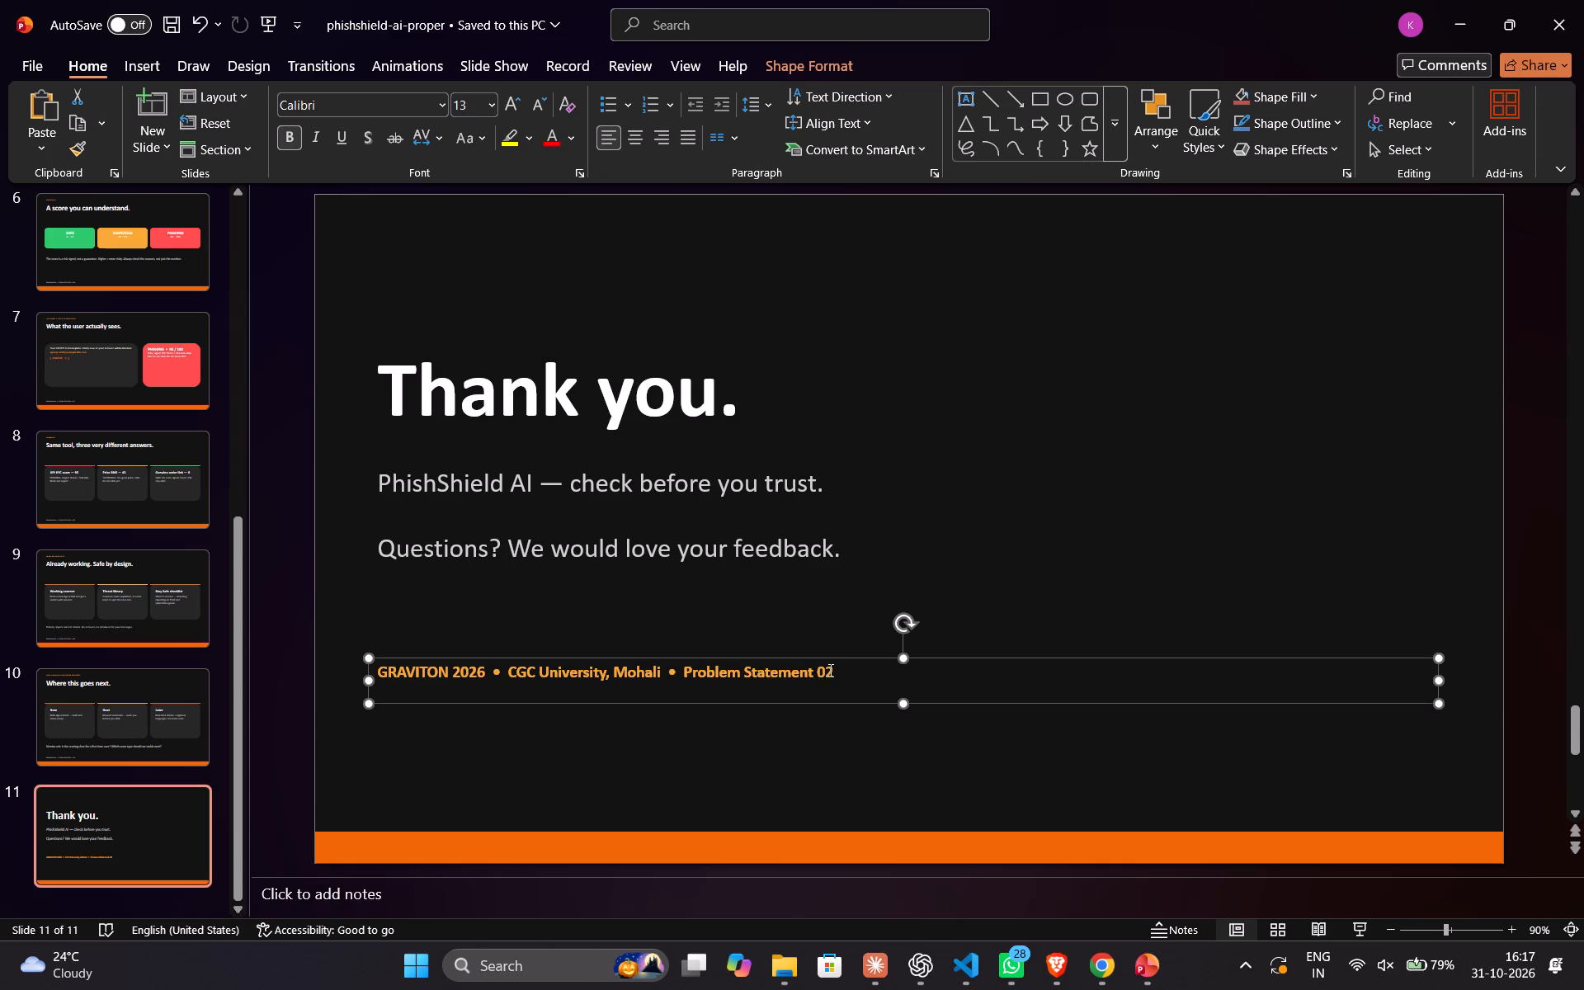
{"action": "left_click", "coordinate": [829, 670]}
{"action": "left_click", "coordinate": [829, 670]}
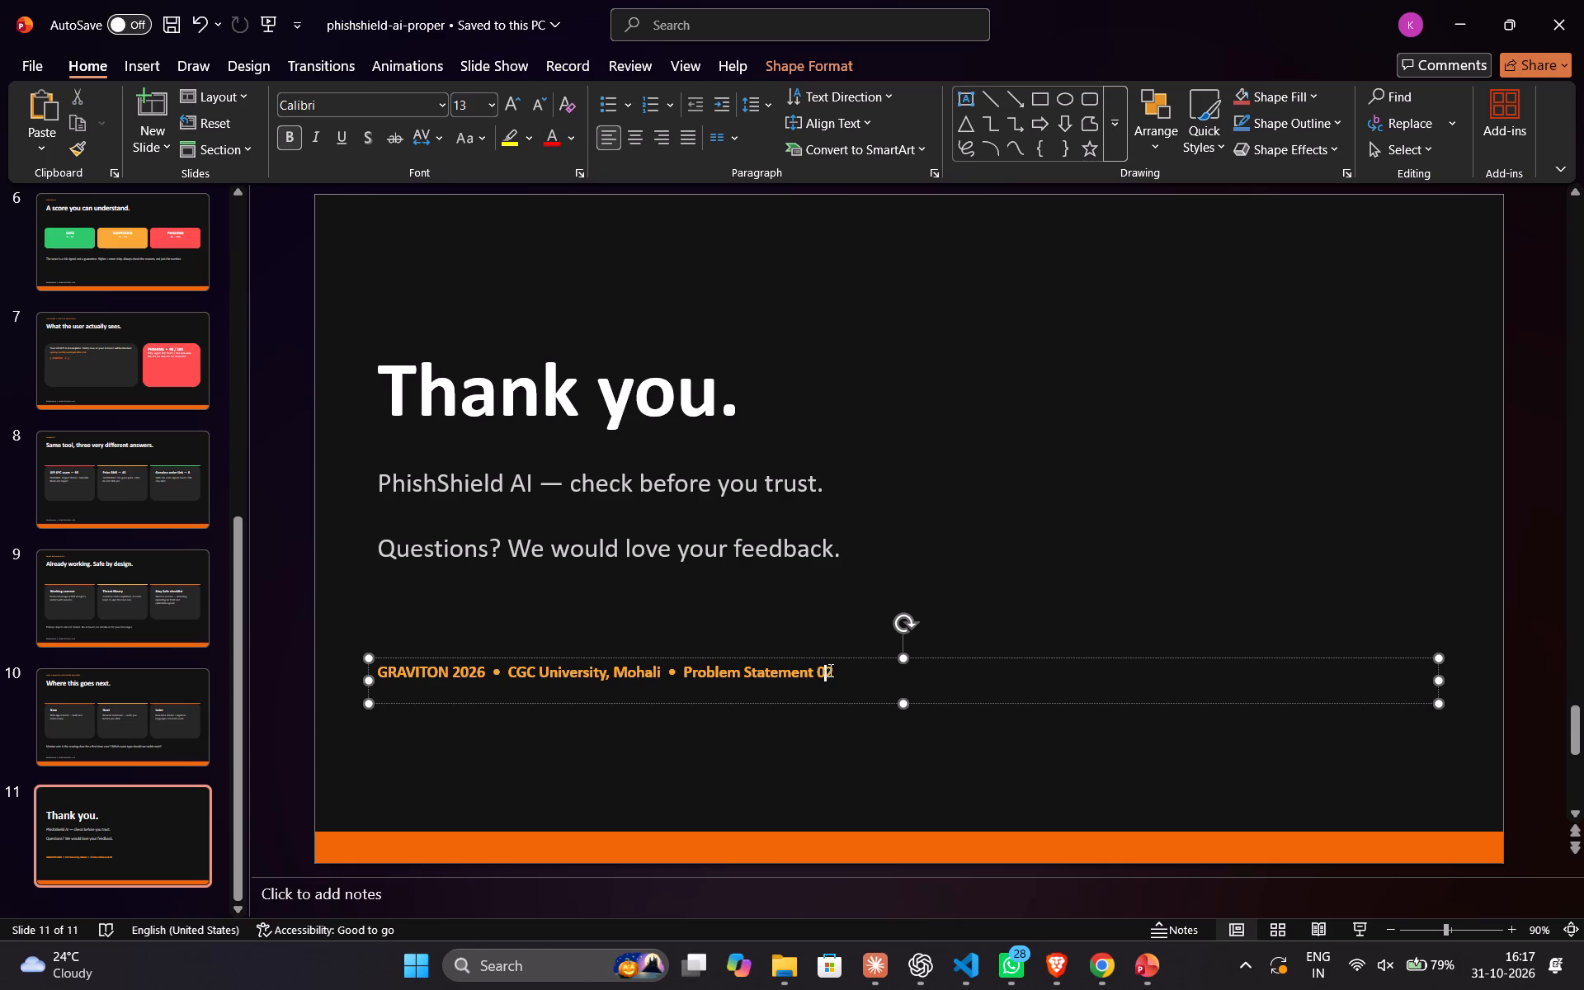
{"action": "left_click", "coordinate": [832, 670]}
{"action": "key", "text": "BackSpace"}
{"action": "key", "text": "BackSpace"}
{"action": "key", "text": "BackSpace"}
{"action": "key", "text": "BackSpace"}
{"action": "key", "text": "BackSpace"}
{"action": "key", "text": "BackSpace"}
{"action": "key", "text": "BackSpace"}
{"action": "key", "text": "BackSpace"}
{"action": "key", "text": "BackSpace"}
{"action": "key", "text": "BackSpace"}
{"action": "key", "text": "BackSpace"}
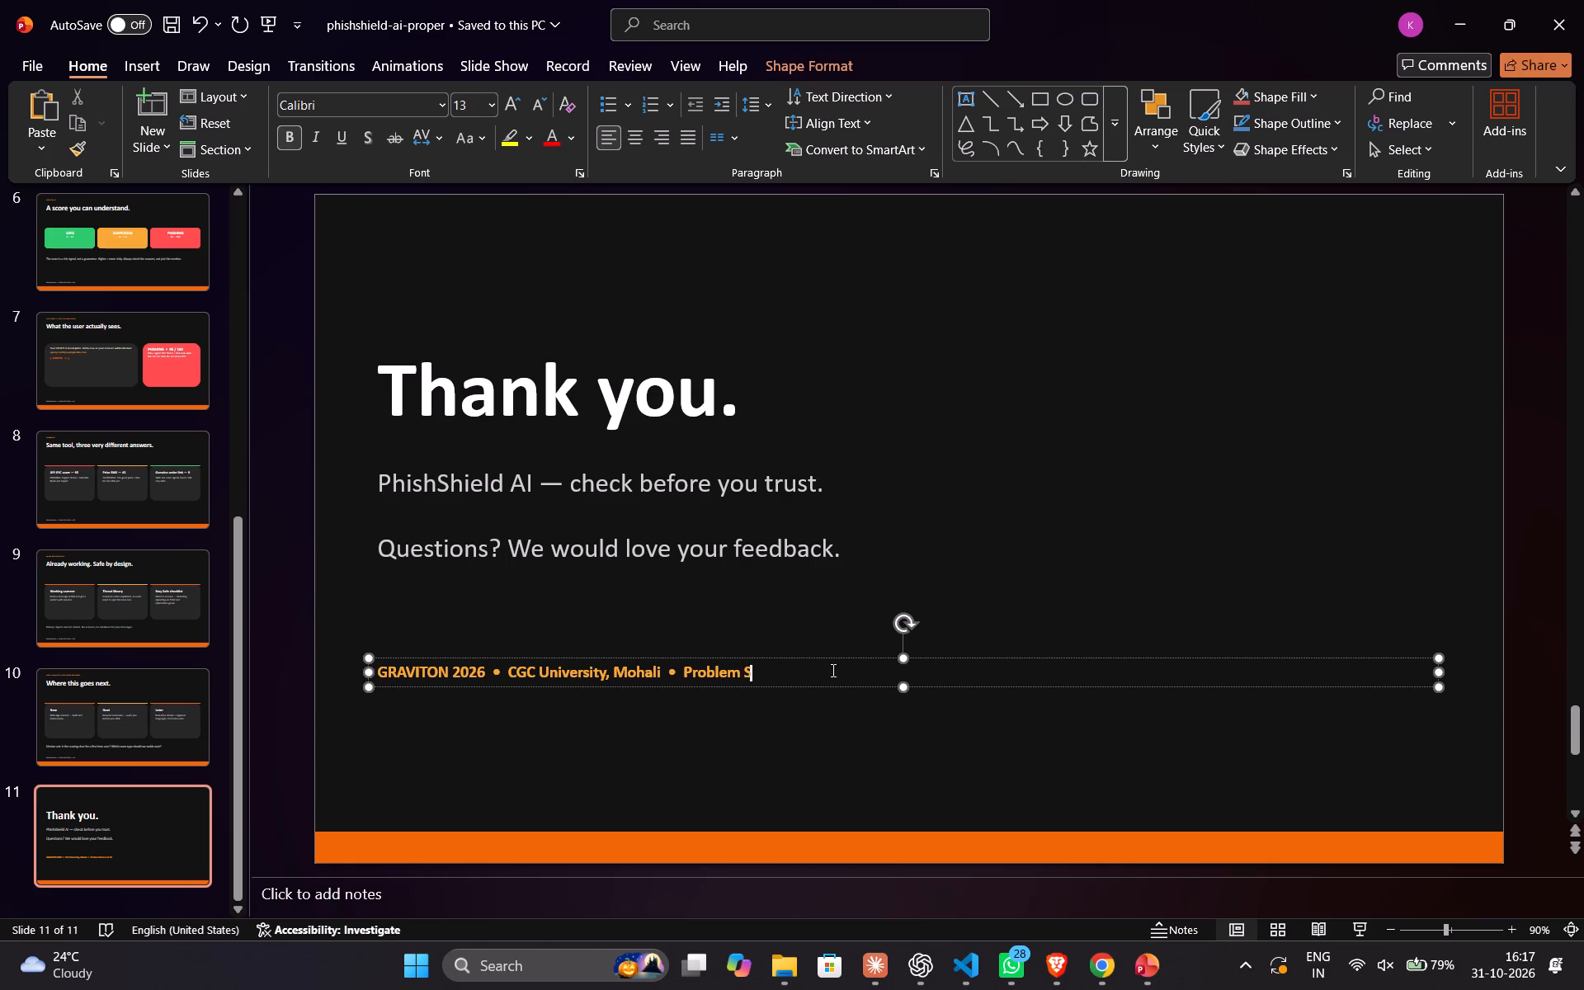
{"action": "key", "text": "BackSpace"}
{"action": "key", "text": "BackSpace"}
{"action": "key", "text": "BackSpace"}
{"action": "key", "text": "BackSpace"}
{"action": "key", "text": "BackSpace"}
{"action": "key", "text": "BackSpace"}
{"action": "key", "text": "BackSpace"}
{"action": "key", "text": "BackSpace"}
{"action": "key", "text": "BackSpace"}
{"action": "key", "text": "BackSpace"}
{"action": "key", "text": "BackSpace"}
{"action": "key", "text": "BackSpace"}
Return to the title slide to check its edited heading line, save the presentation and close it.
{"action": "scroll", "coordinate": [907, 418], "scroll_direction": "up", "scroll_amount": 17}
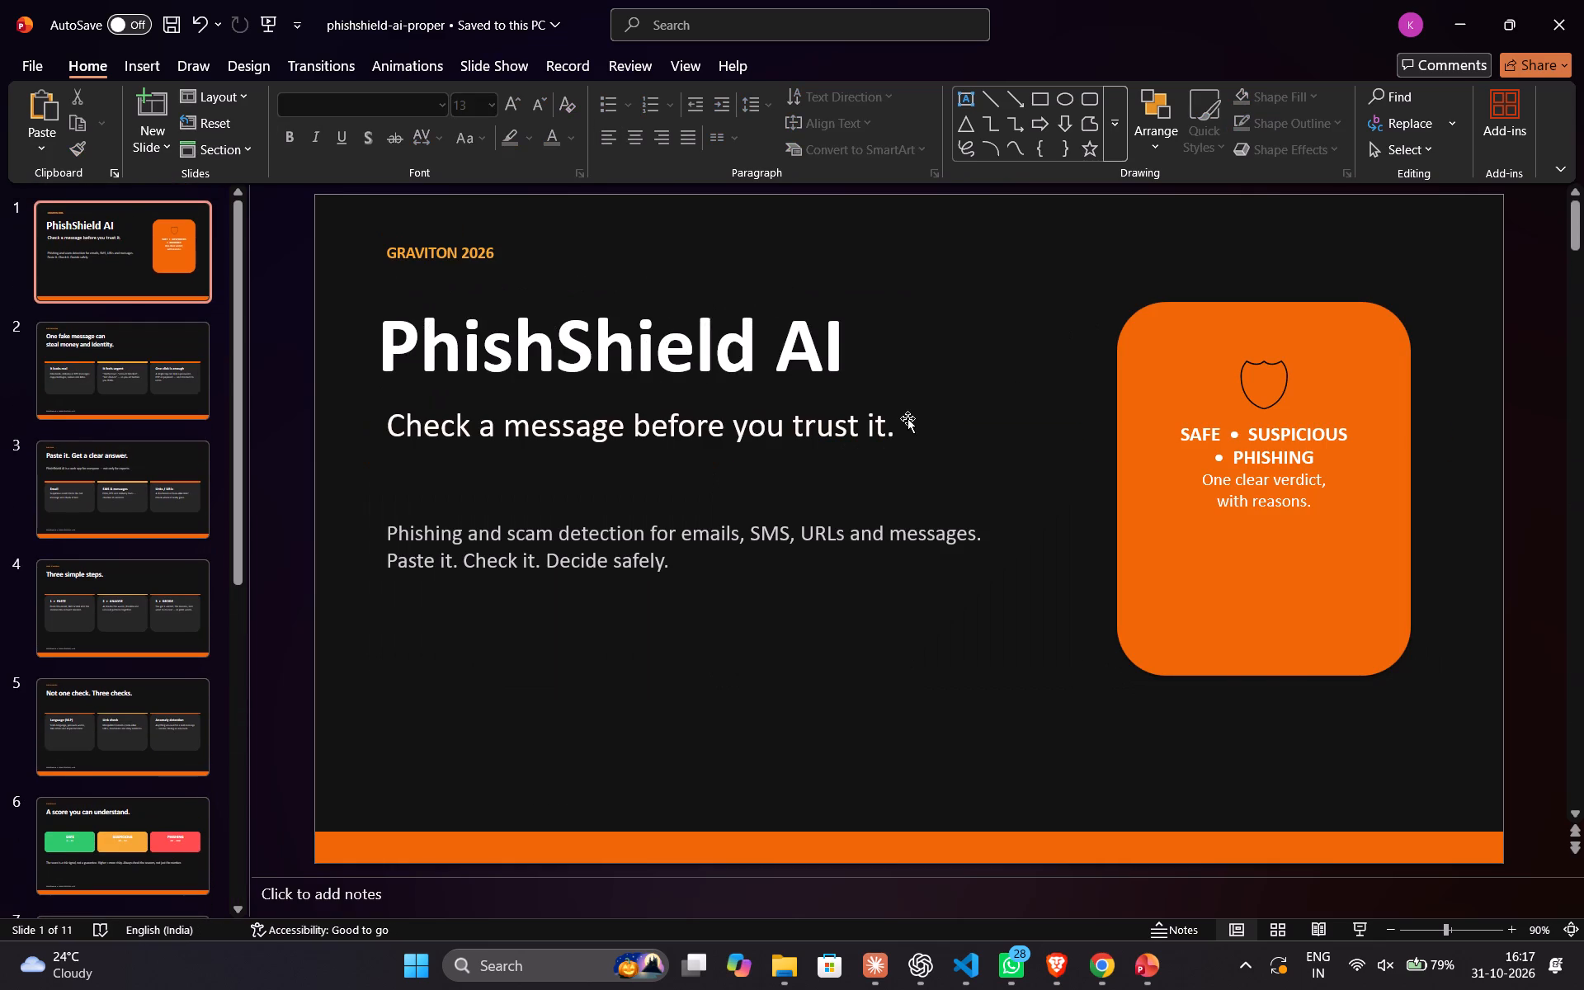
{"action": "scroll", "coordinate": [907, 418], "scroll_direction": "down", "scroll_amount": 20}
{"action": "scroll", "coordinate": [907, 418], "scroll_direction": "down", "scroll_amount": 20}
{"action": "scroll", "coordinate": [907, 418], "scroll_direction": "down", "scroll_amount": 20}
{"action": "scroll", "coordinate": [907, 418], "scroll_direction": "up", "scroll_amount": 16}
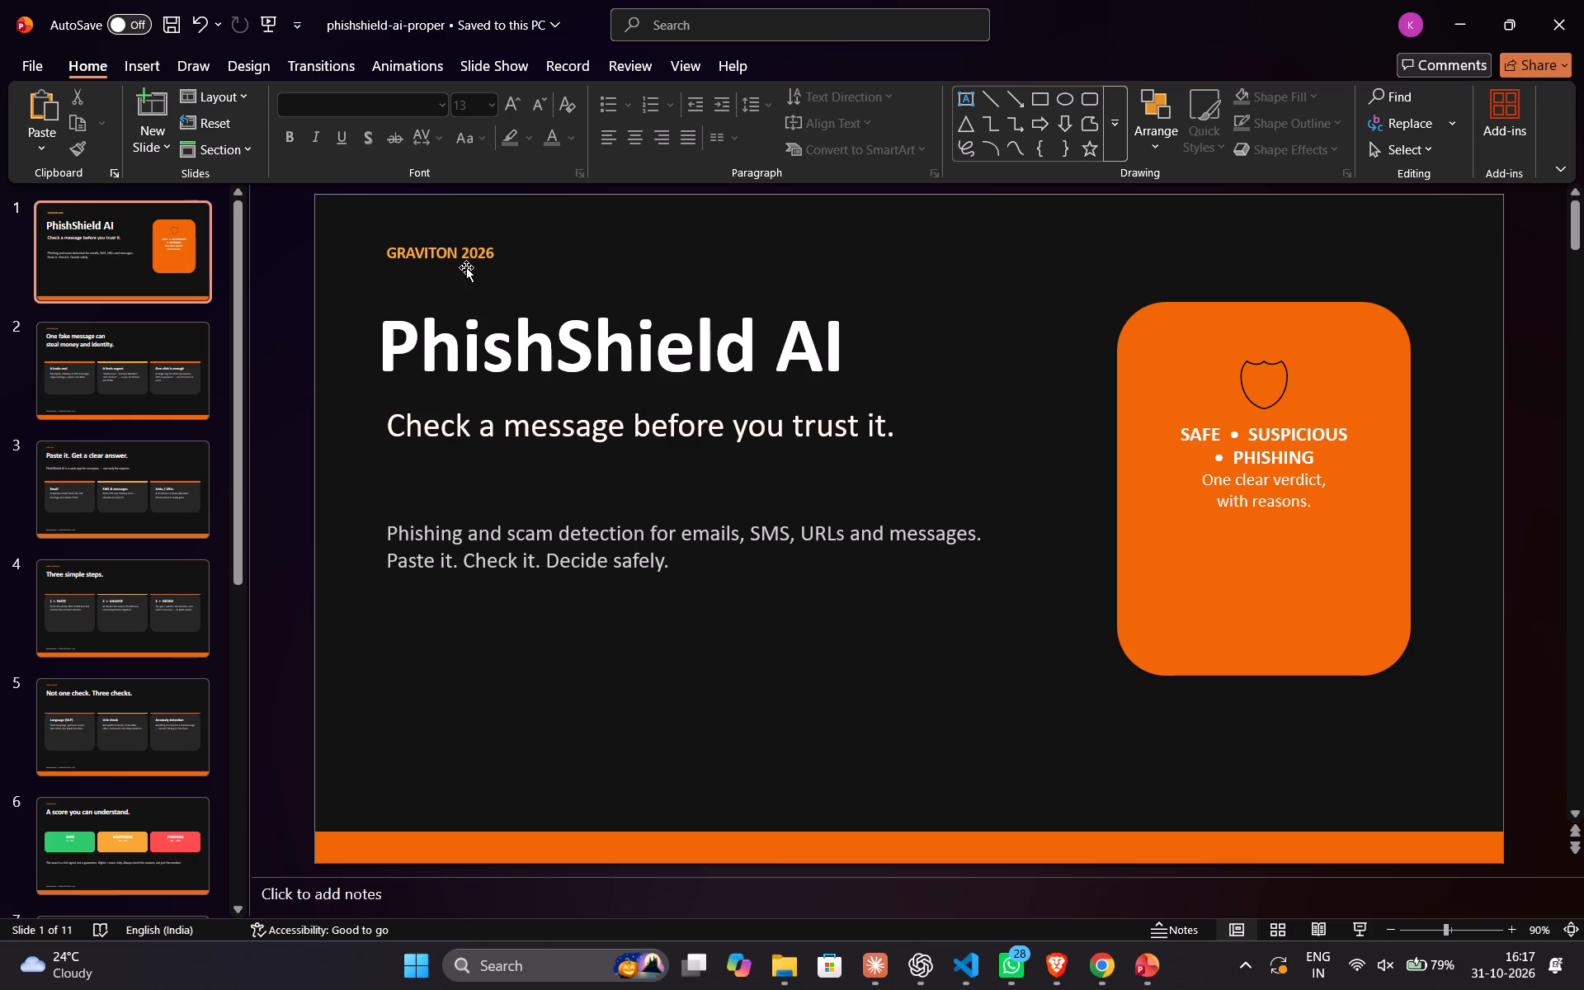
{"action": "key", "text": "ctrl+s"}
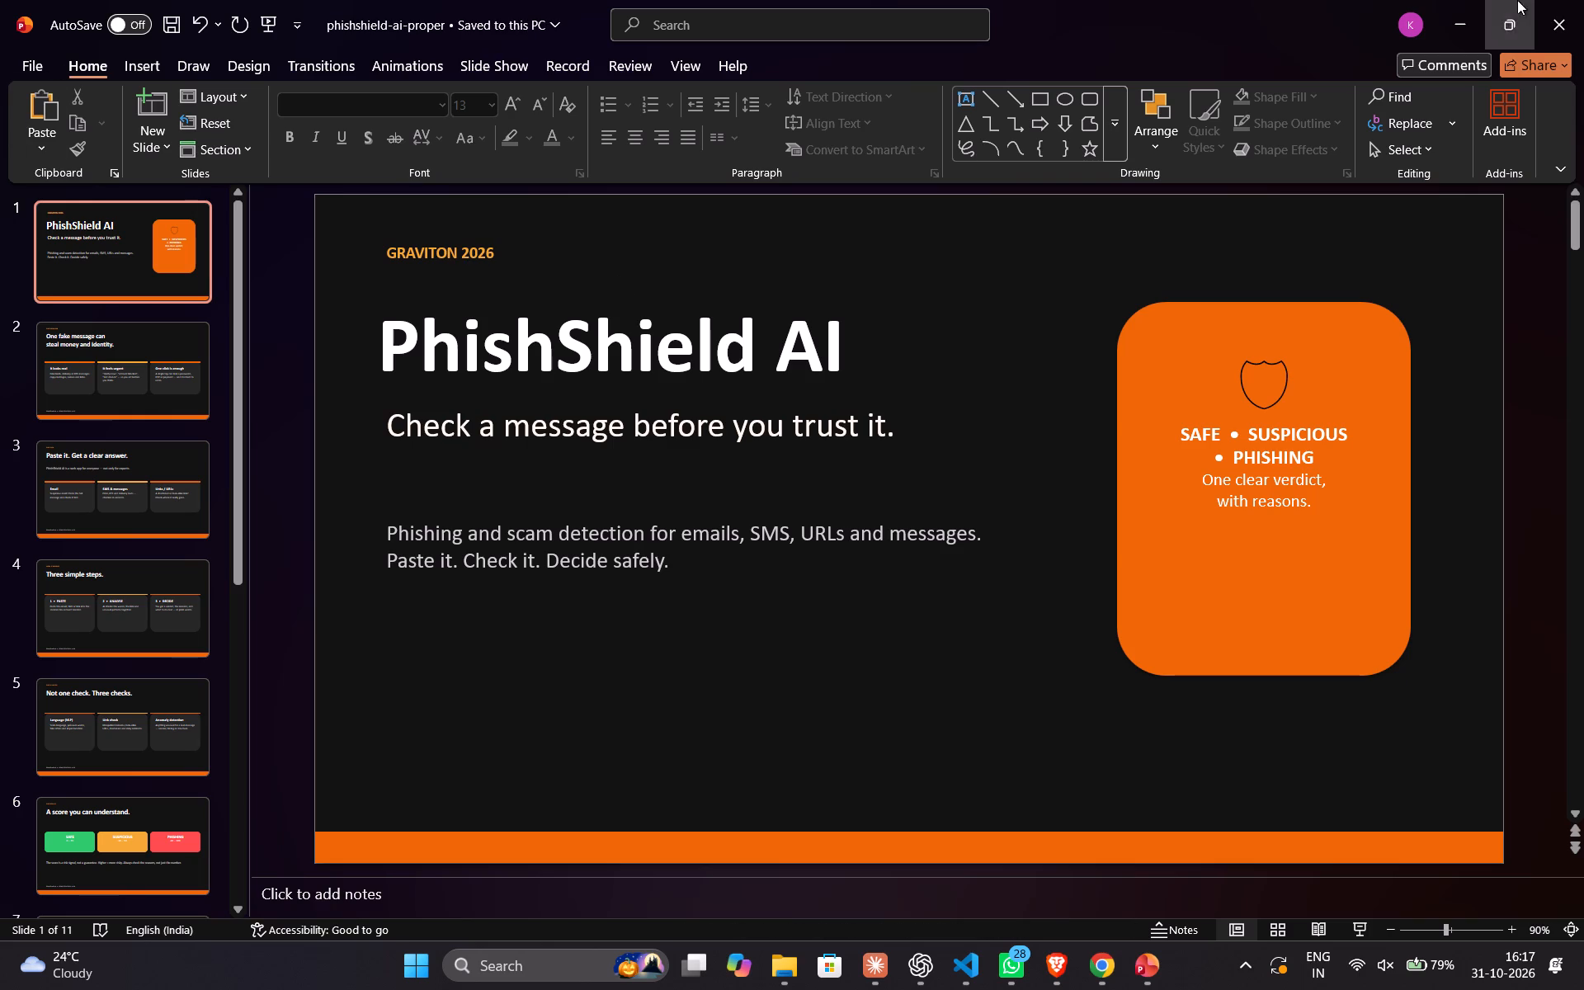
{"action": "left_click", "coordinate": [1583, 3]}
Reopen phishshield-ai-proper from the Downloads folder, examine its slides from the title through the Thank you slide, and close it.
{"action": "scroll", "coordinate": [493, 403], "scroll_direction": "up", "scroll_amount": 3}
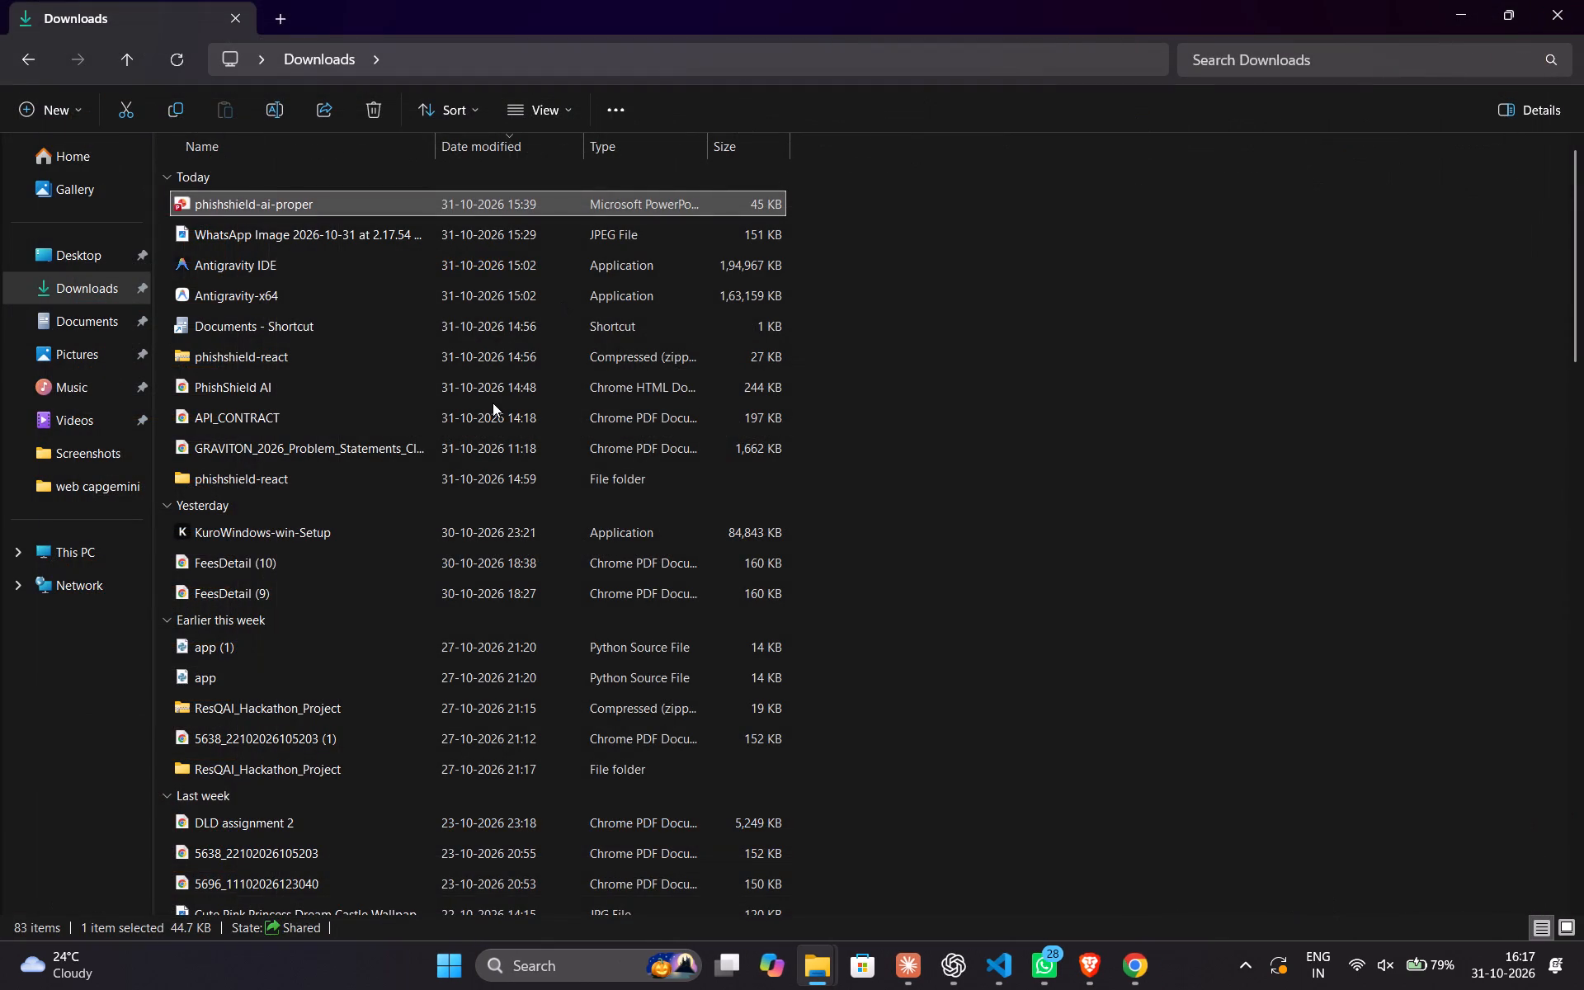
{"action": "scroll", "coordinate": [493, 403], "scroll_direction": "up", "scroll_amount": 4}
{"action": "double_click", "coordinate": [383, 205]}
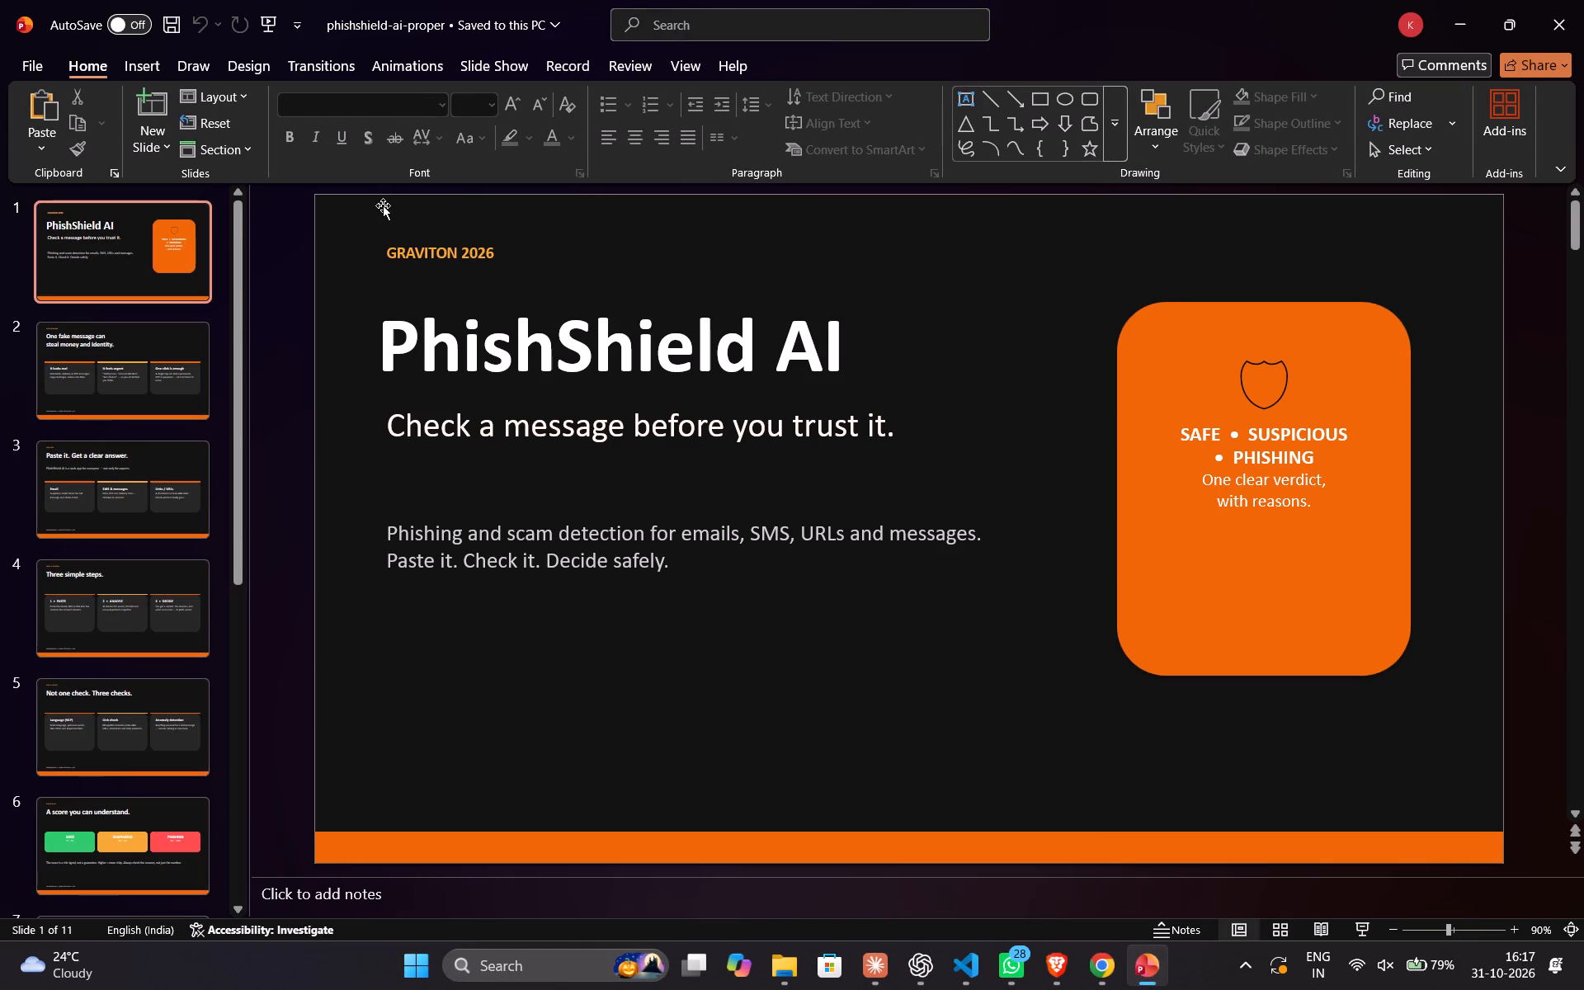
{"action": "key", "text": "Down"}
{"action": "key", "text": "Down"}
{"action": "key", "text": "Down"}
{"action": "key", "text": "Down"}
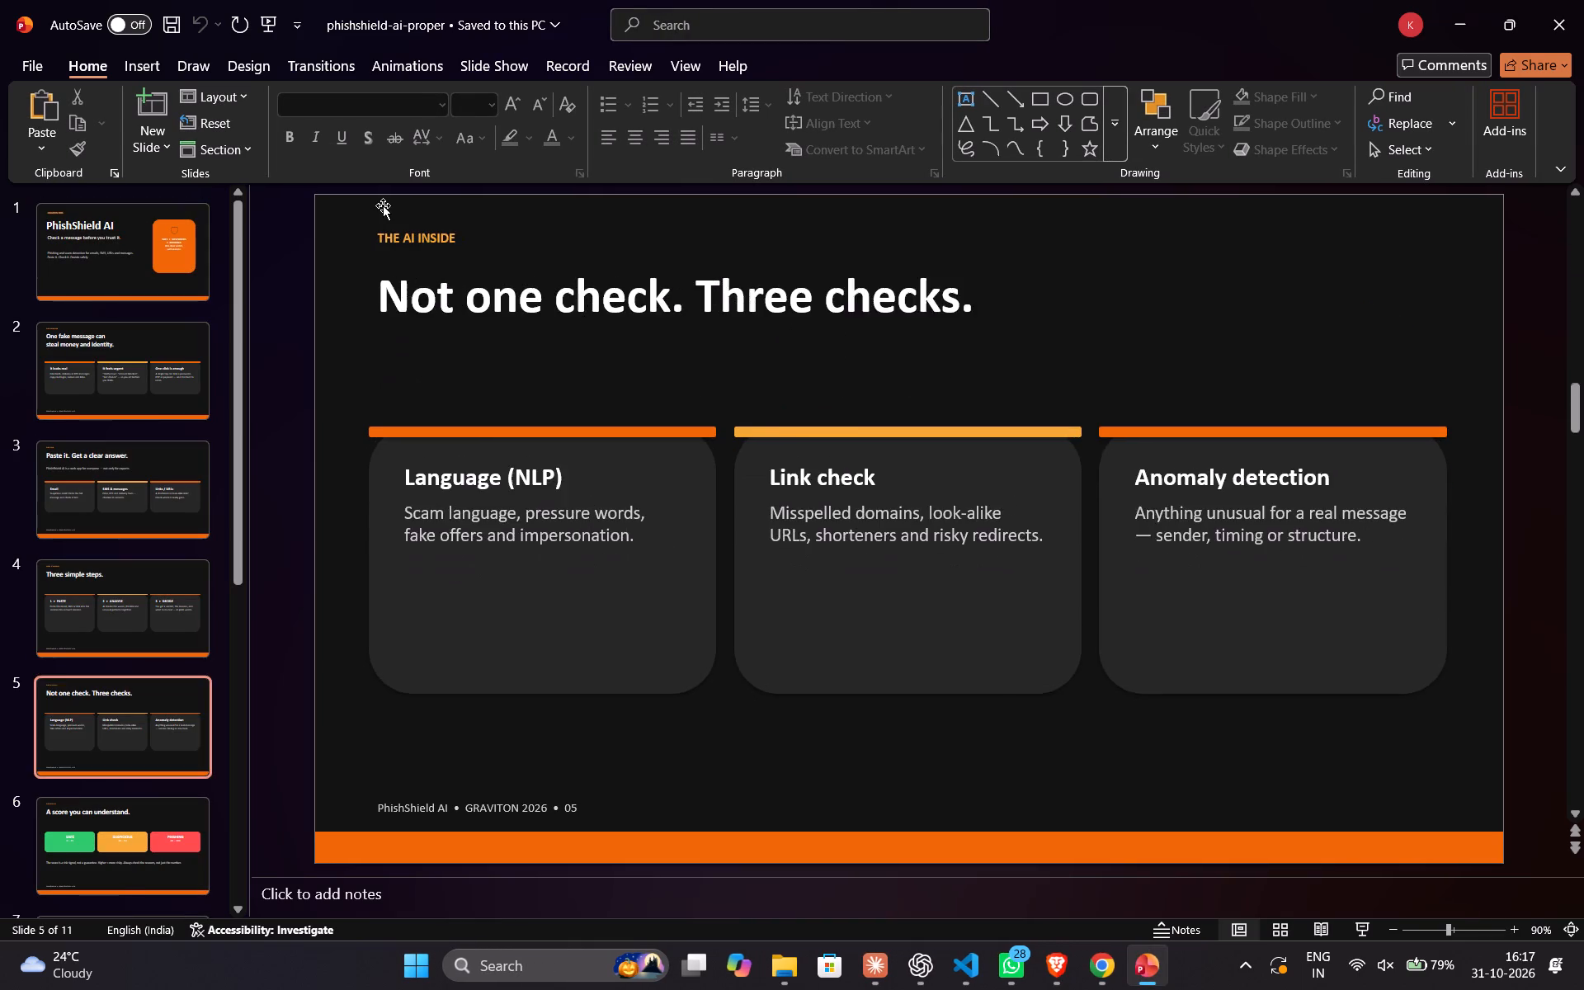
{"action": "key", "text": "Down"}
{"action": "key", "text": "Down"}
{"action": "key", "text": "Down"}
{"action": "key", "text": "Down"}
{"action": "key", "text": "Down"}
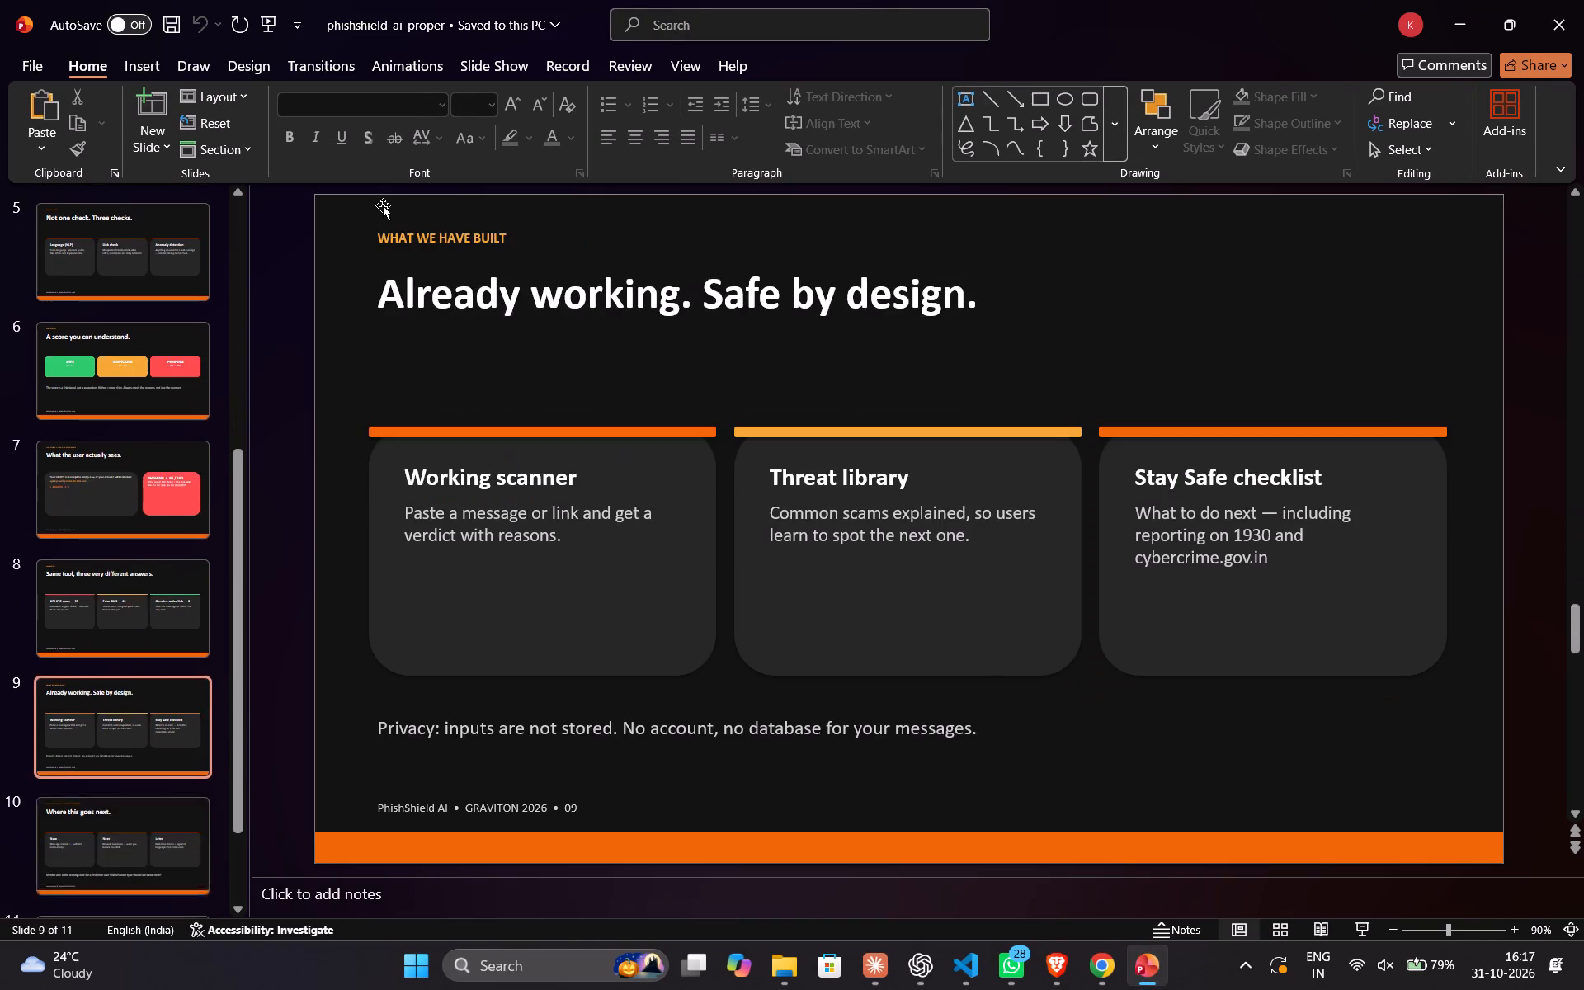
{"action": "key", "text": "Down"}
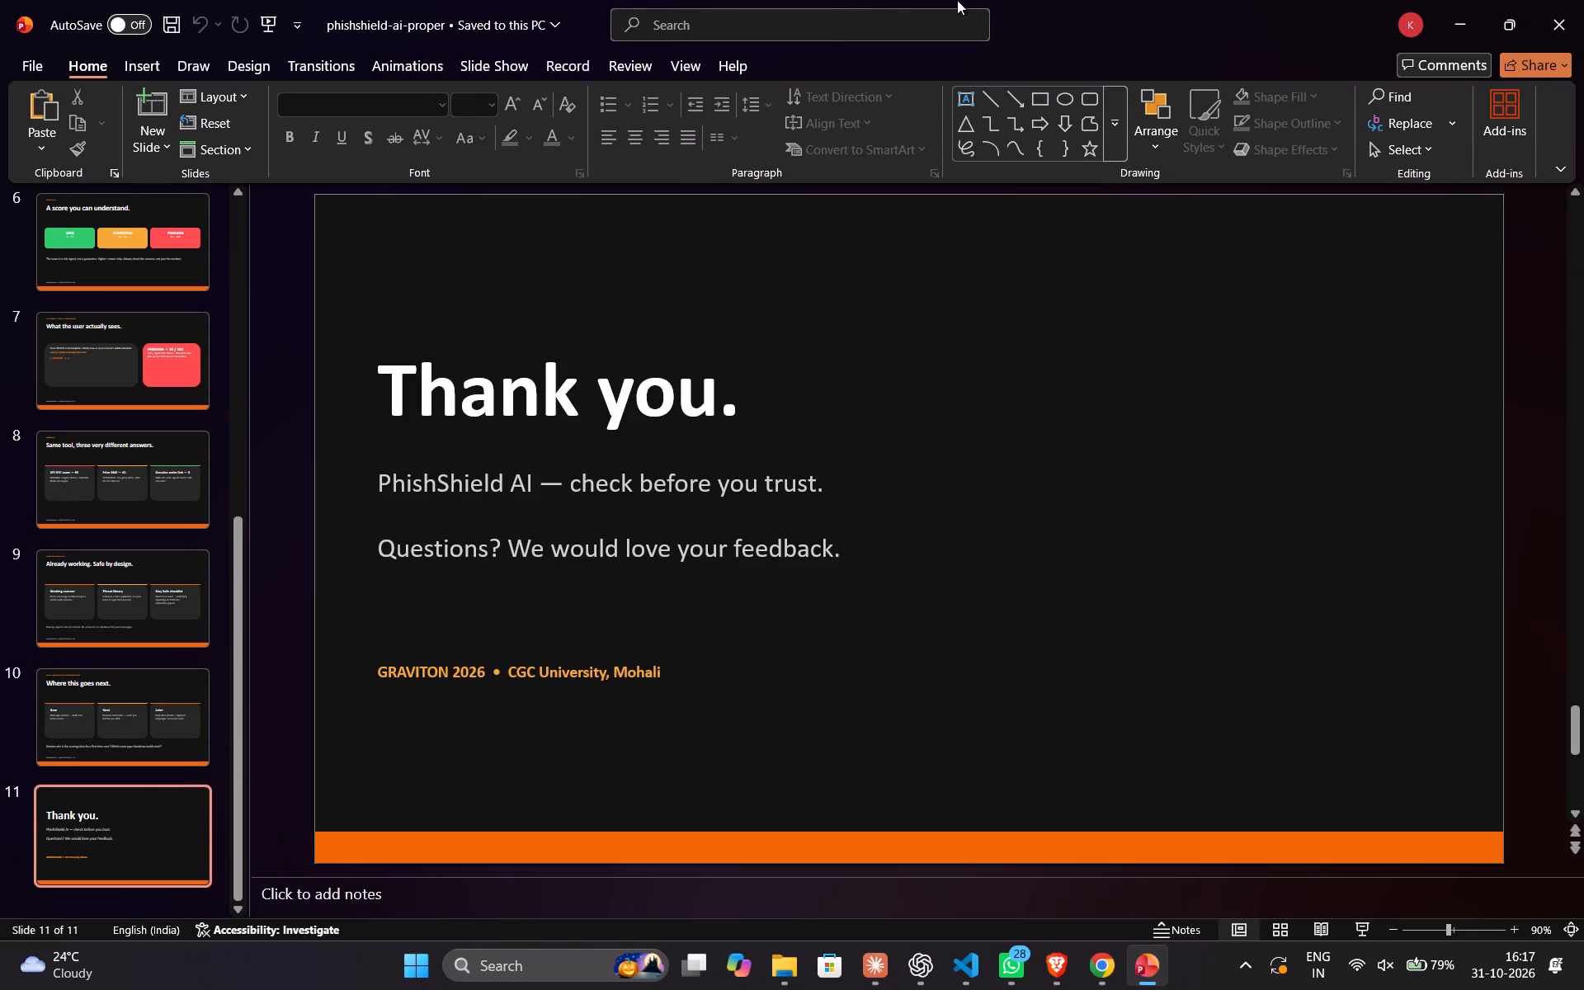
{"action": "left_click", "coordinate": [1583, 0]}
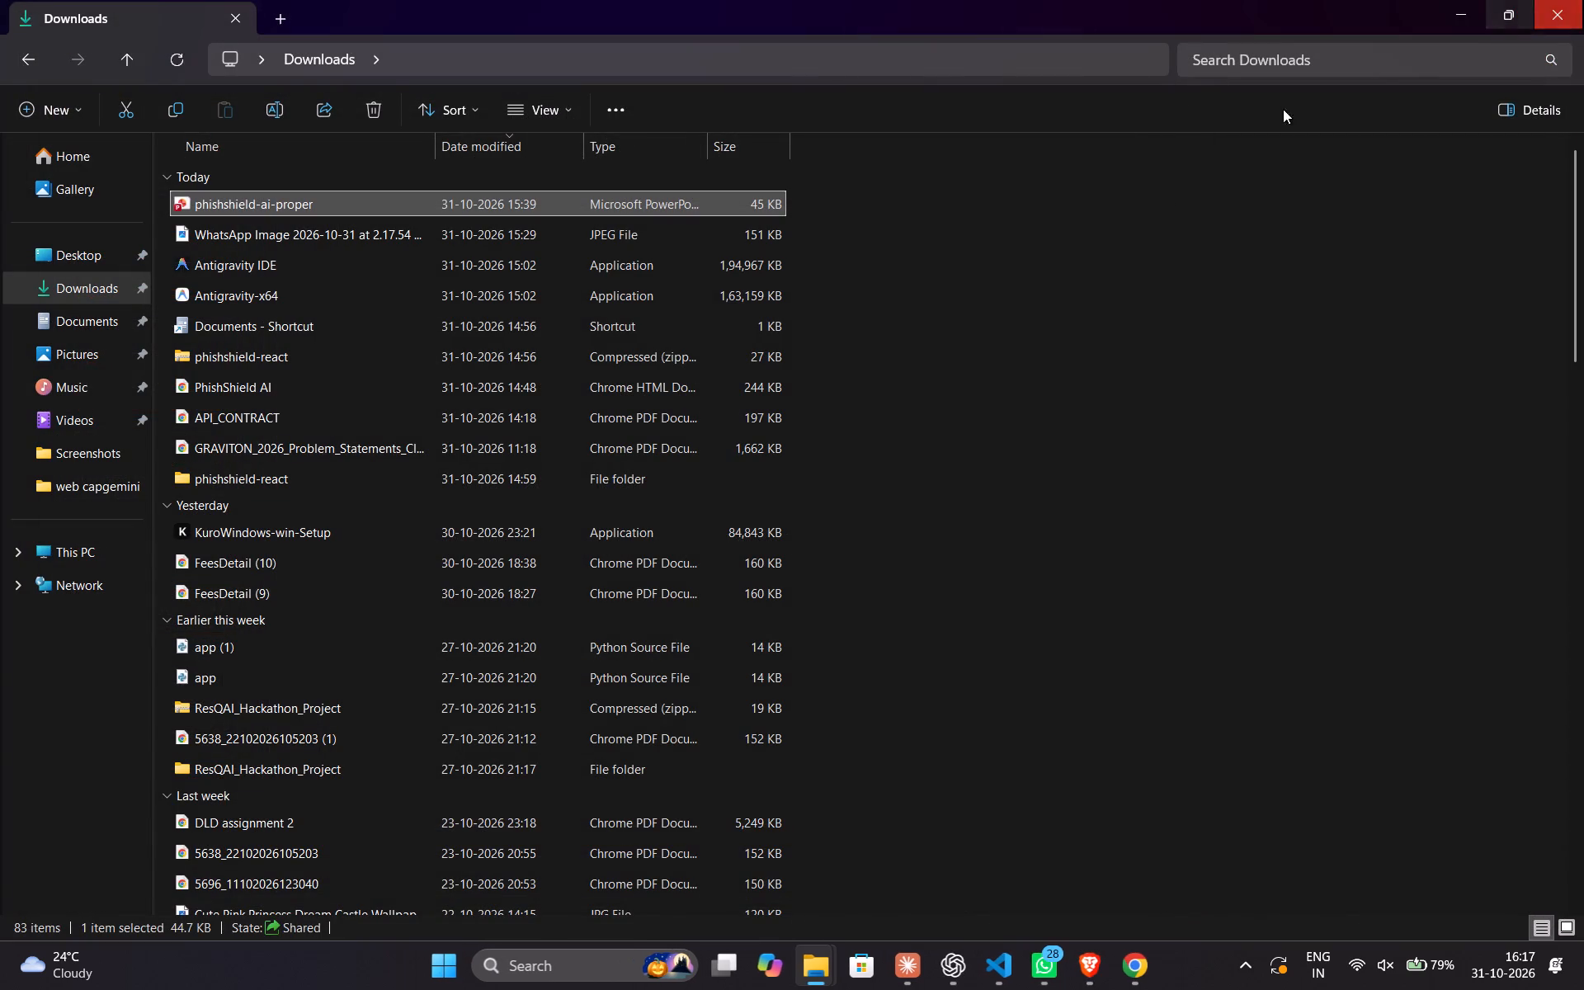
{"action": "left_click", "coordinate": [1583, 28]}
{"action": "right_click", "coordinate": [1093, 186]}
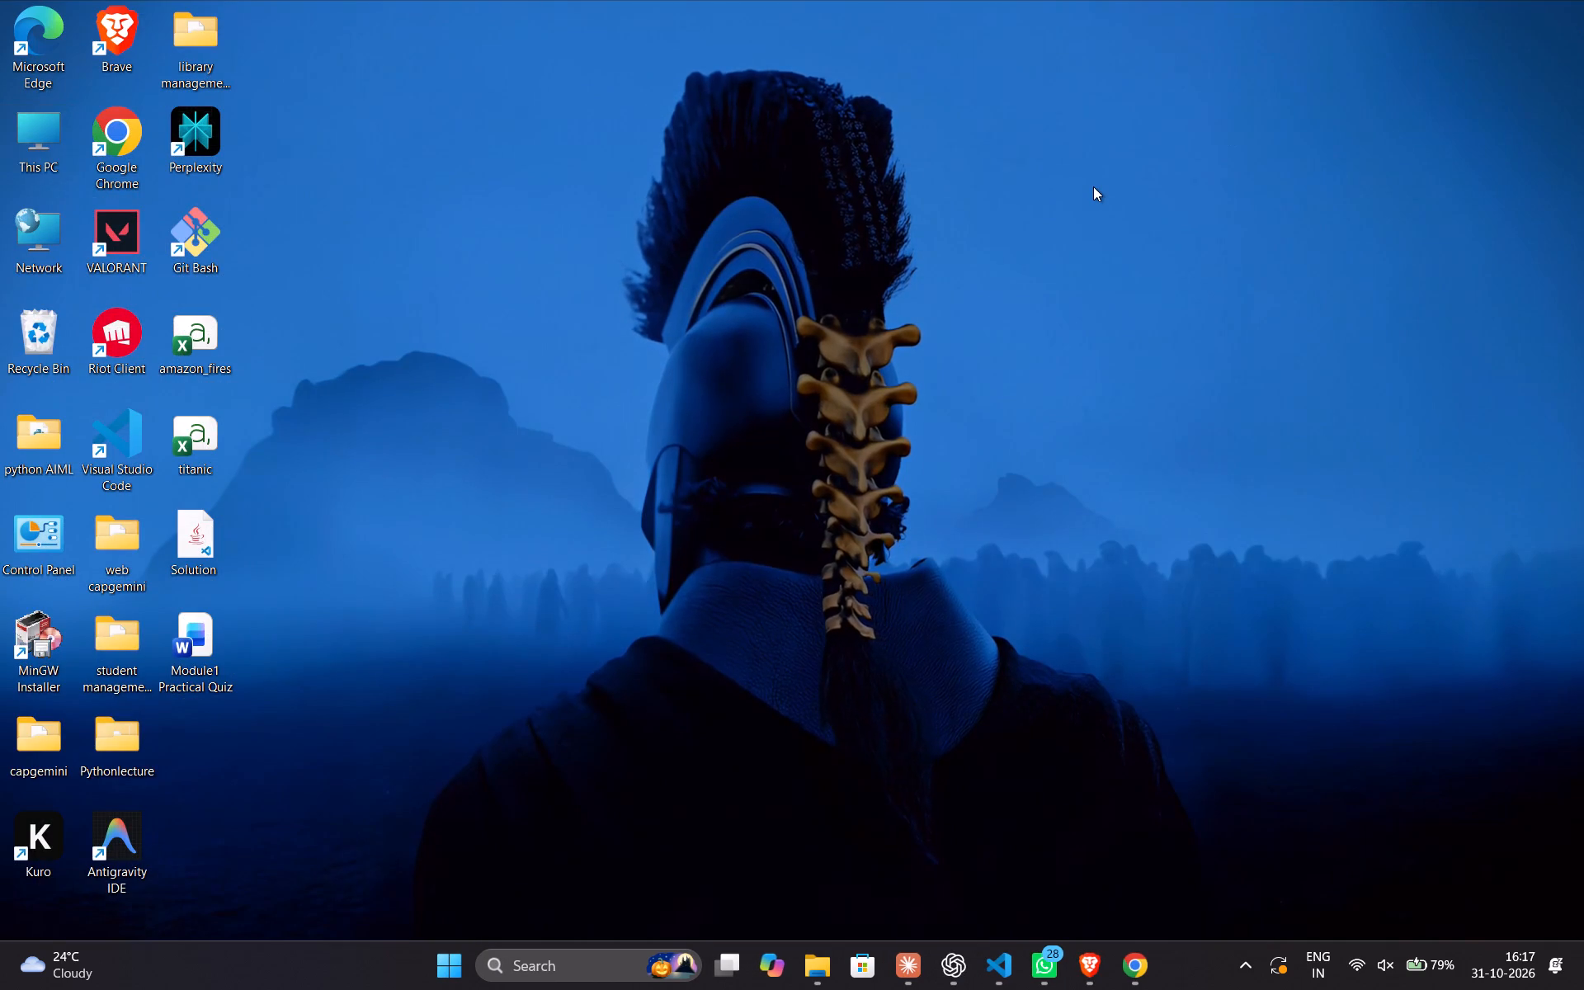
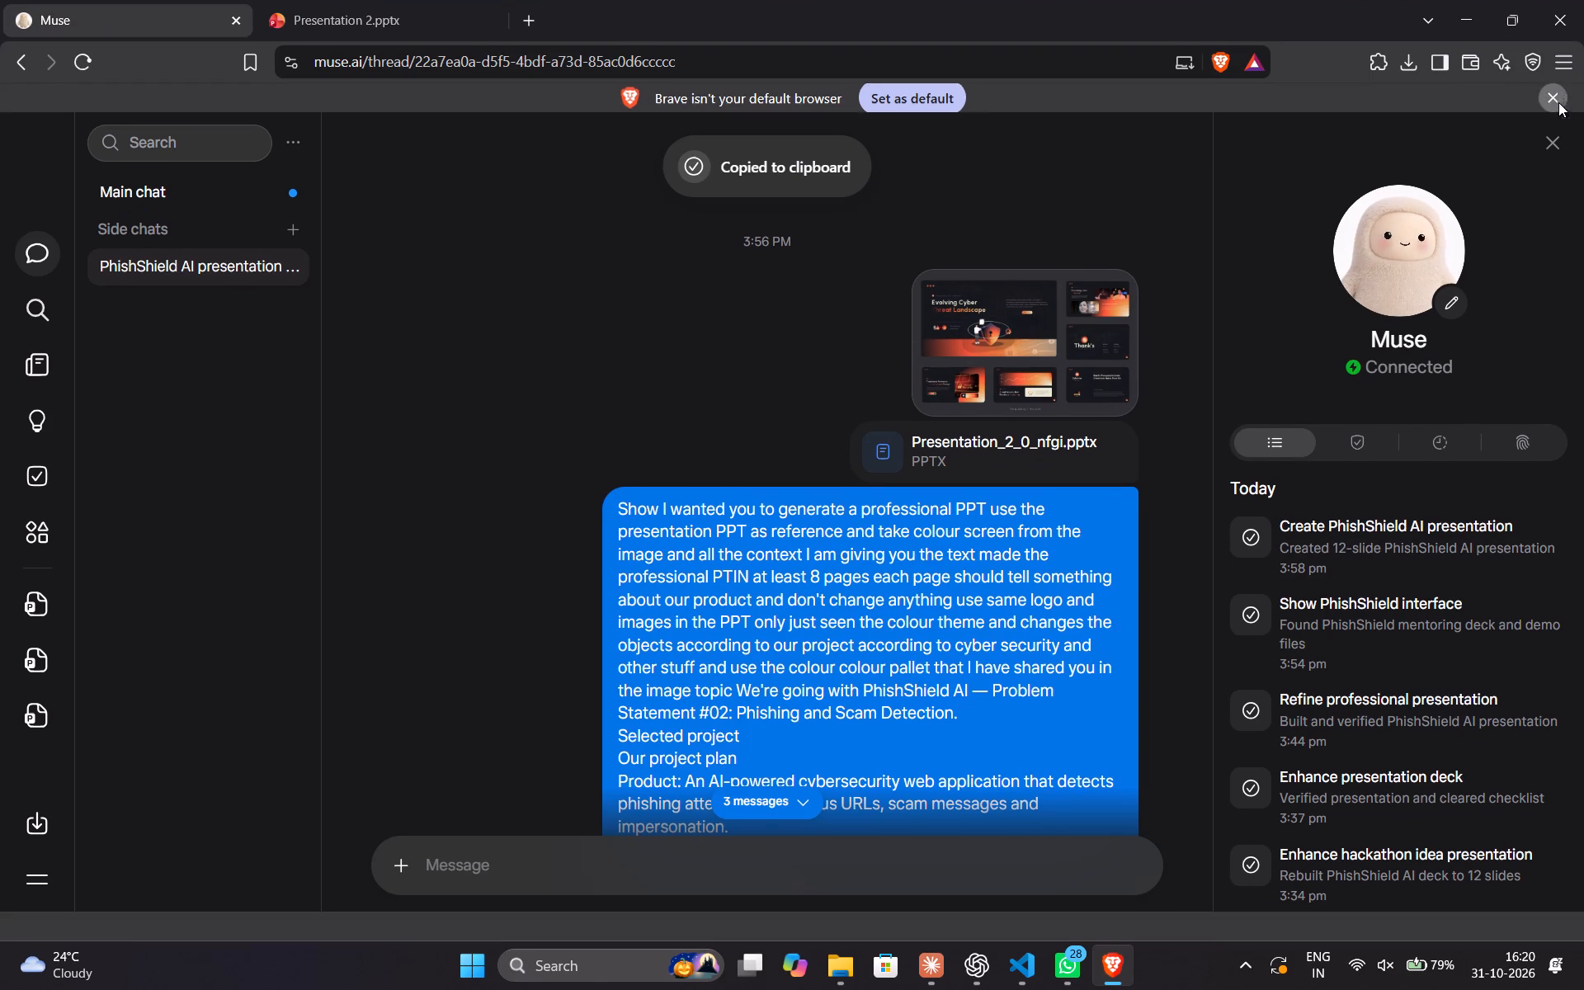
{"action": "left_click", "coordinate": [1569, 0]}
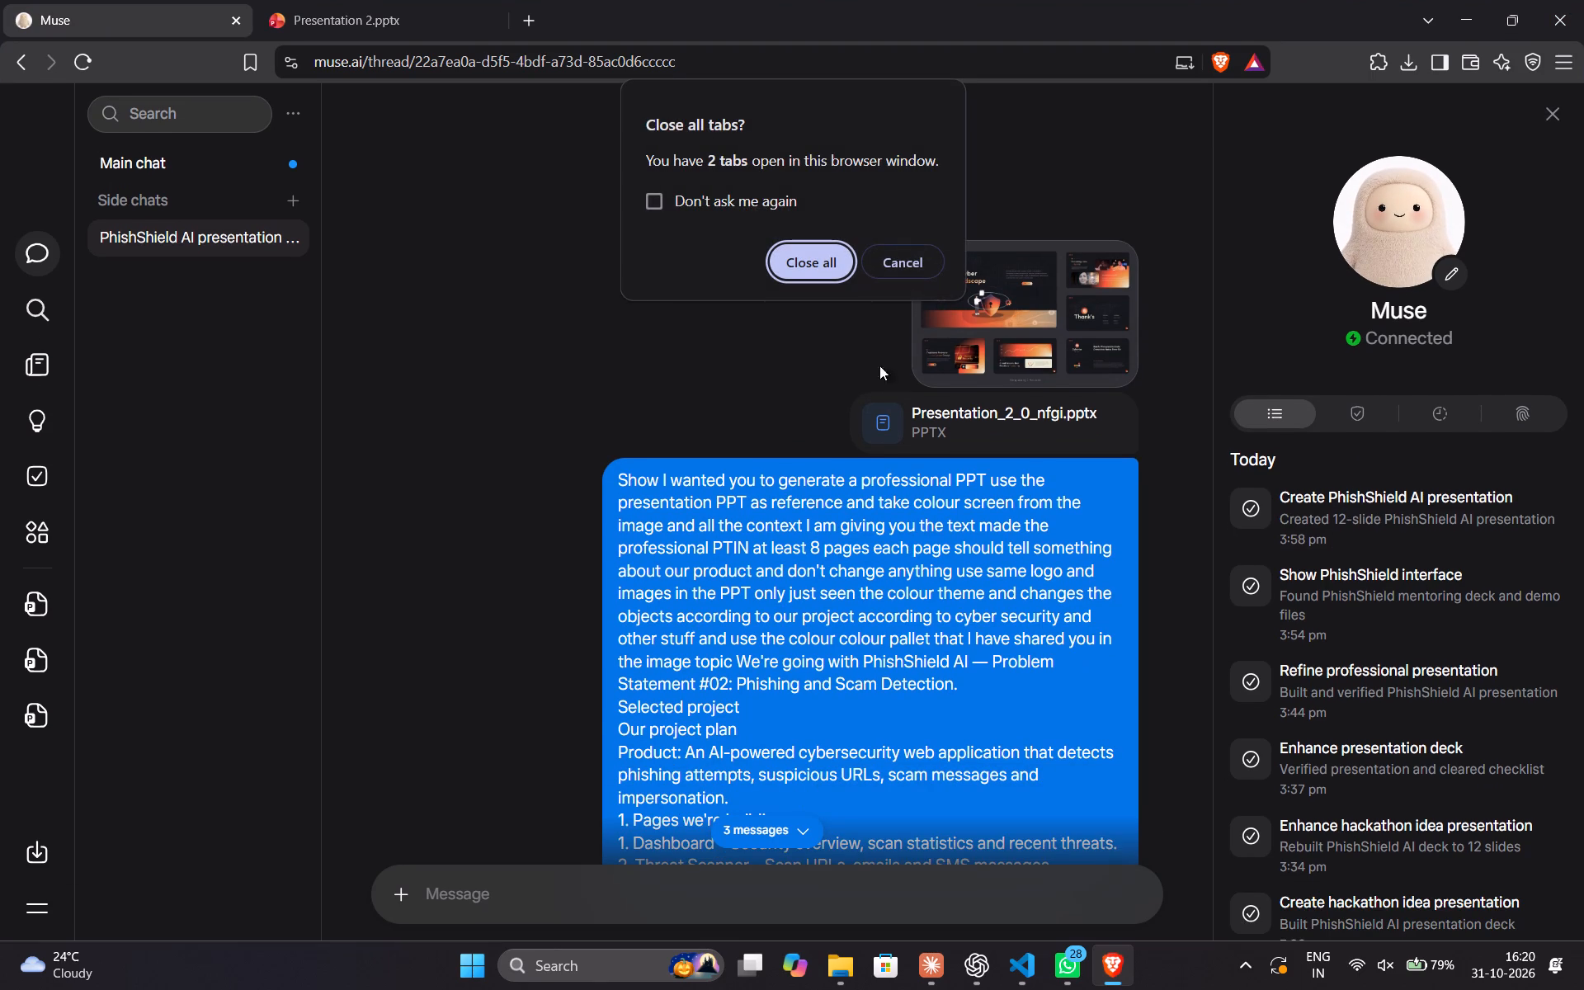
{"action": "left_click", "coordinate": [914, 252]}
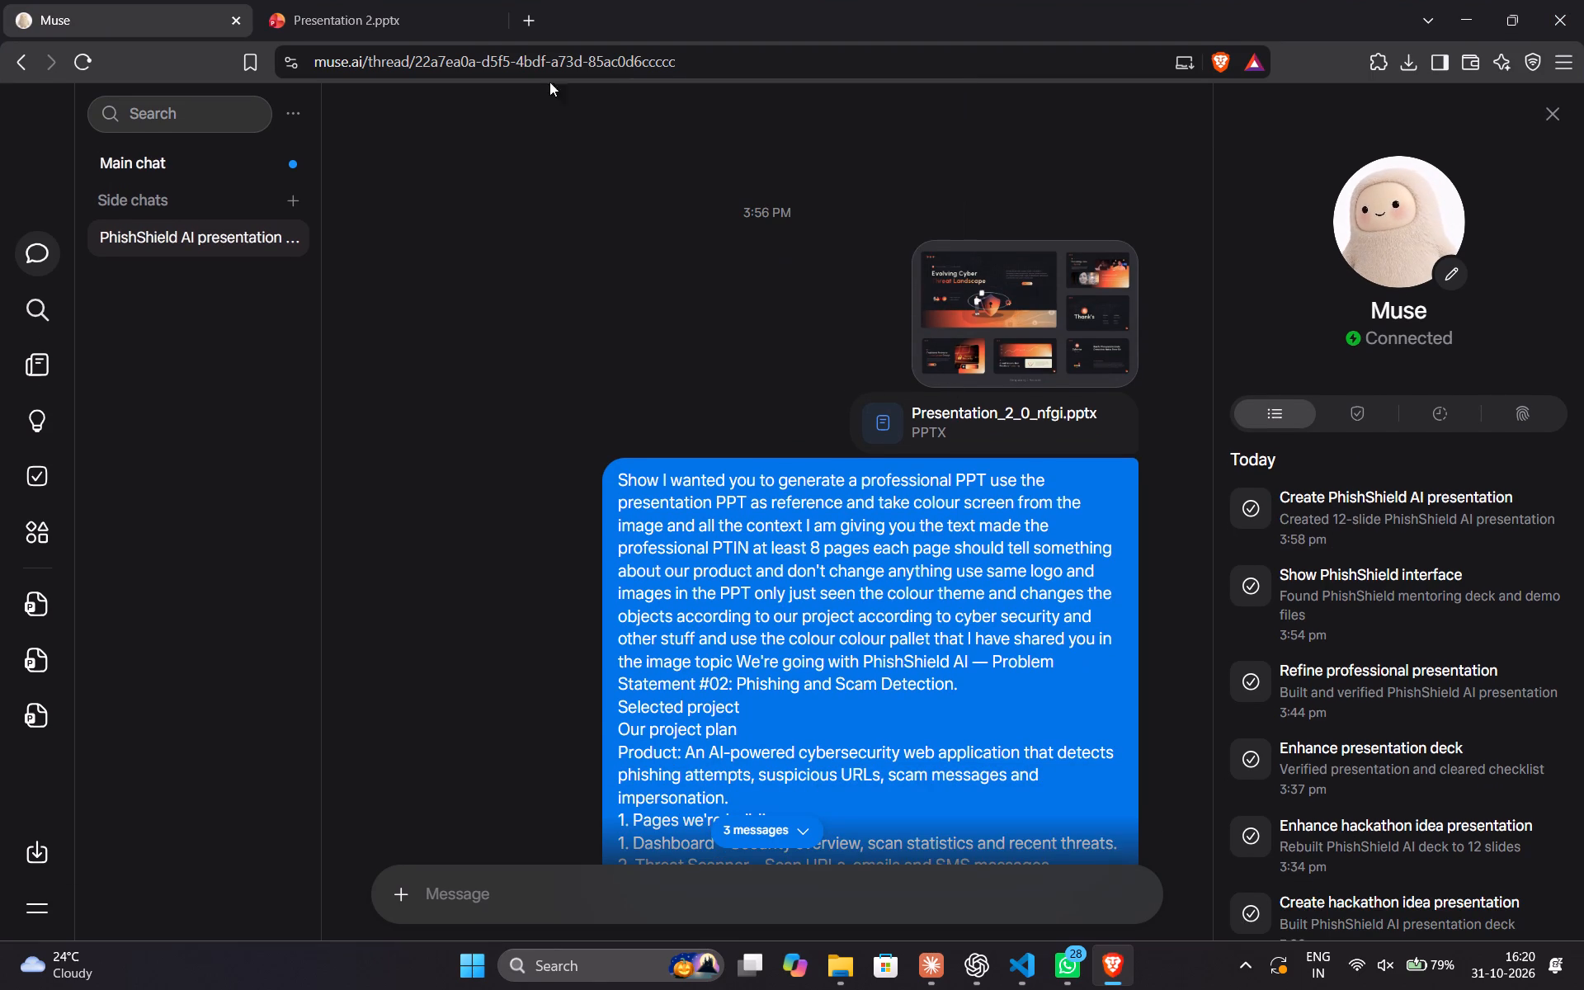
{"action": "left_click", "coordinate": [492, 20]}
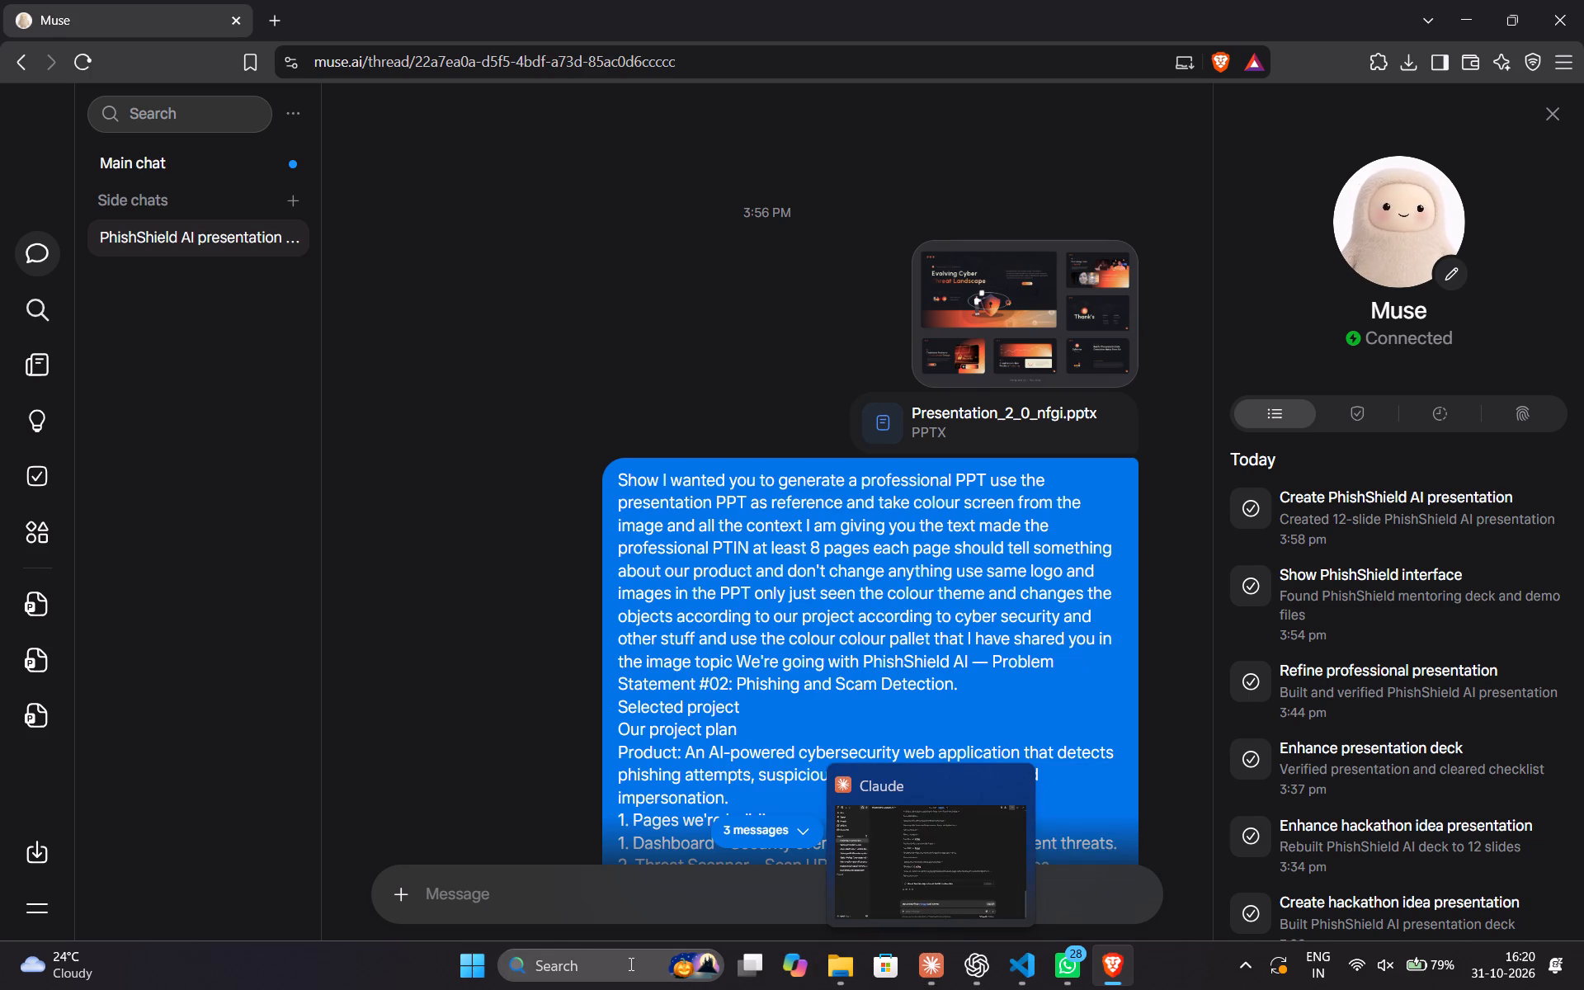
{"action": "left_click", "coordinate": [1456, 9]}
Open the phishshield-ai-proper presentation from the Downloads folder.
{"action": "left_click", "coordinate": [34, 128]}
{"action": "left_click_drag", "start_coordinate": [34, 128], "coordinate": [205, 208]}
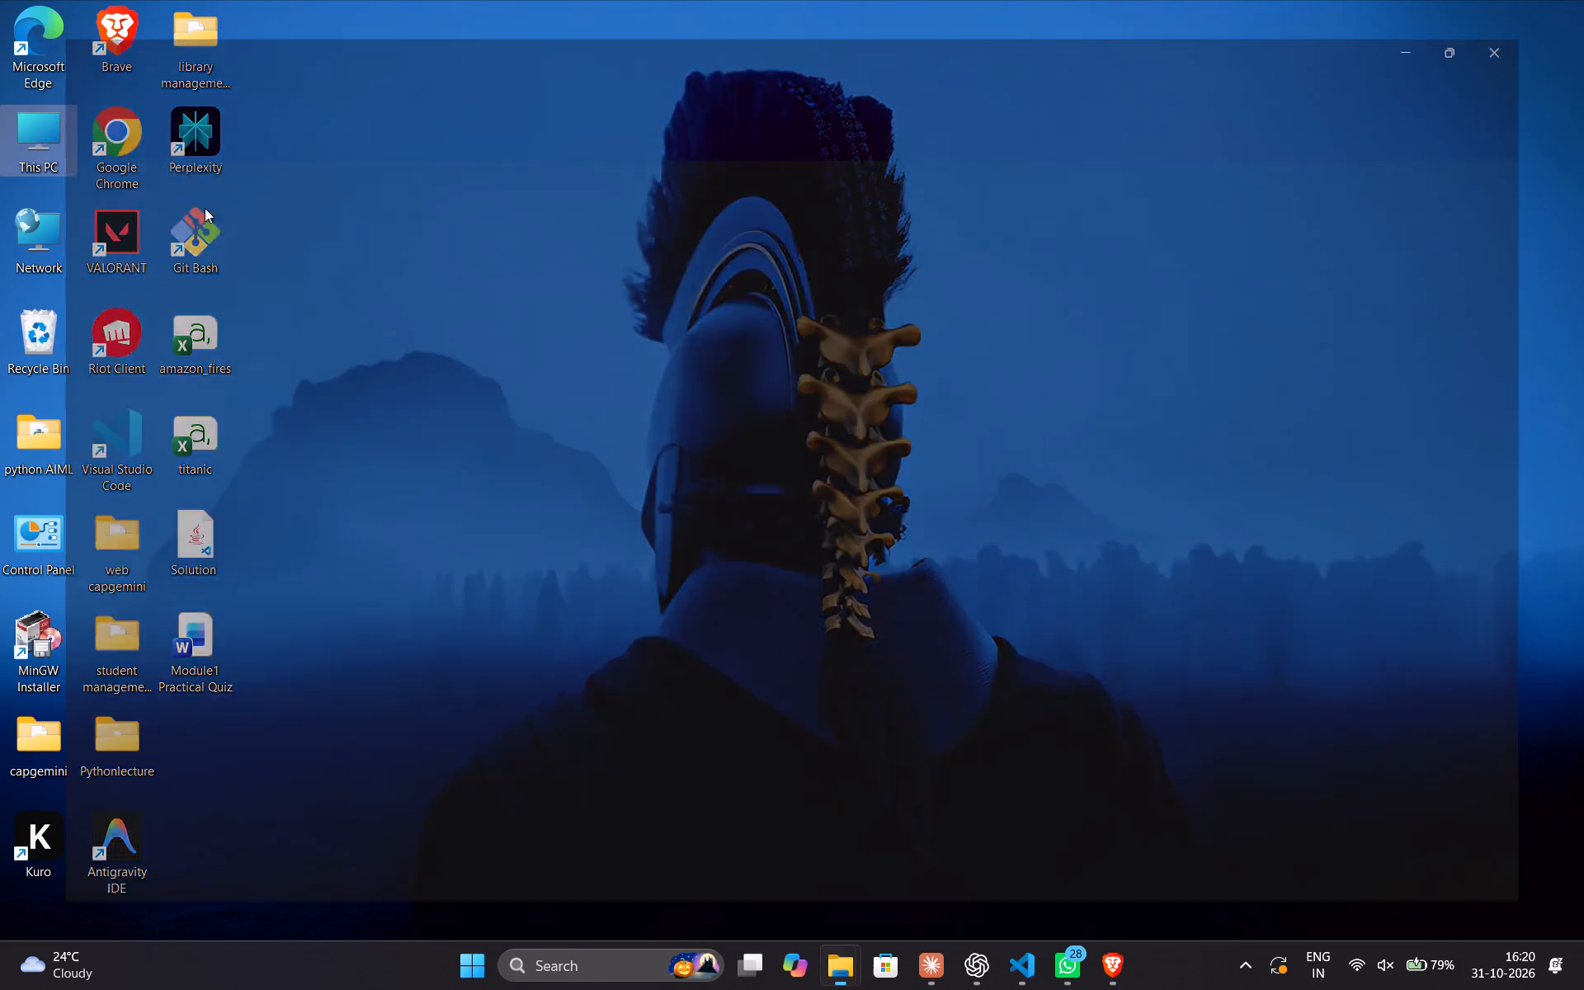
{"action": "left_click_drag", "start_coordinate": [205, 208], "coordinate": [87, 291]}
{"action": "left_click", "coordinate": [87, 291]}
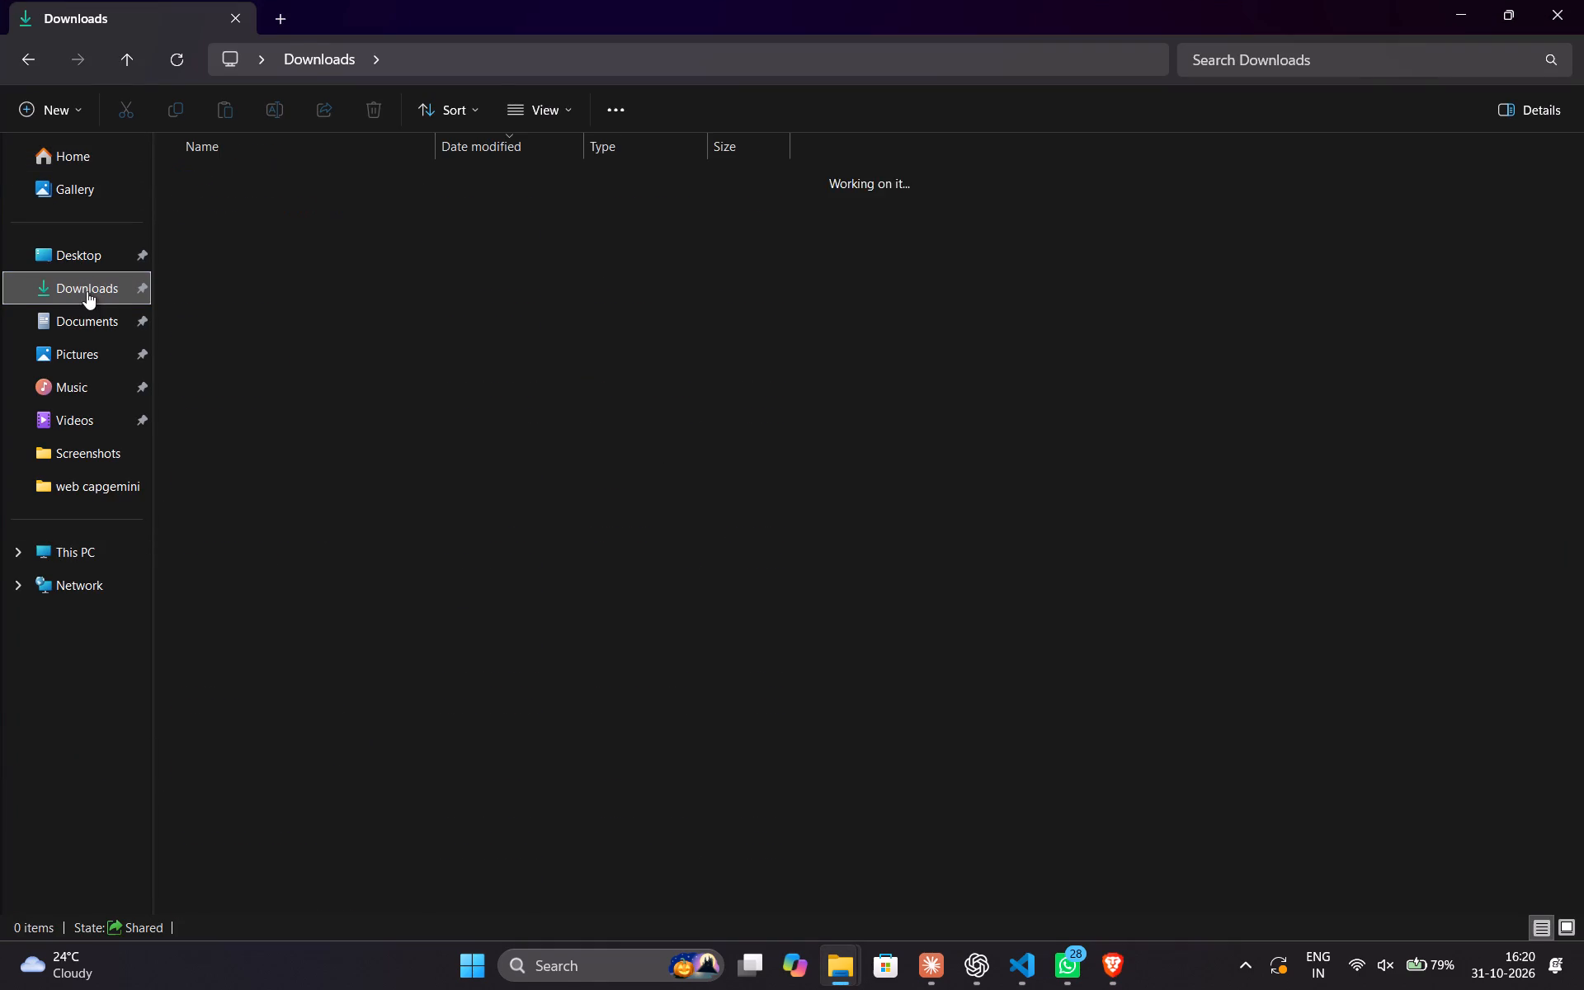
{"action": "double_click", "coordinate": [300, 202]}
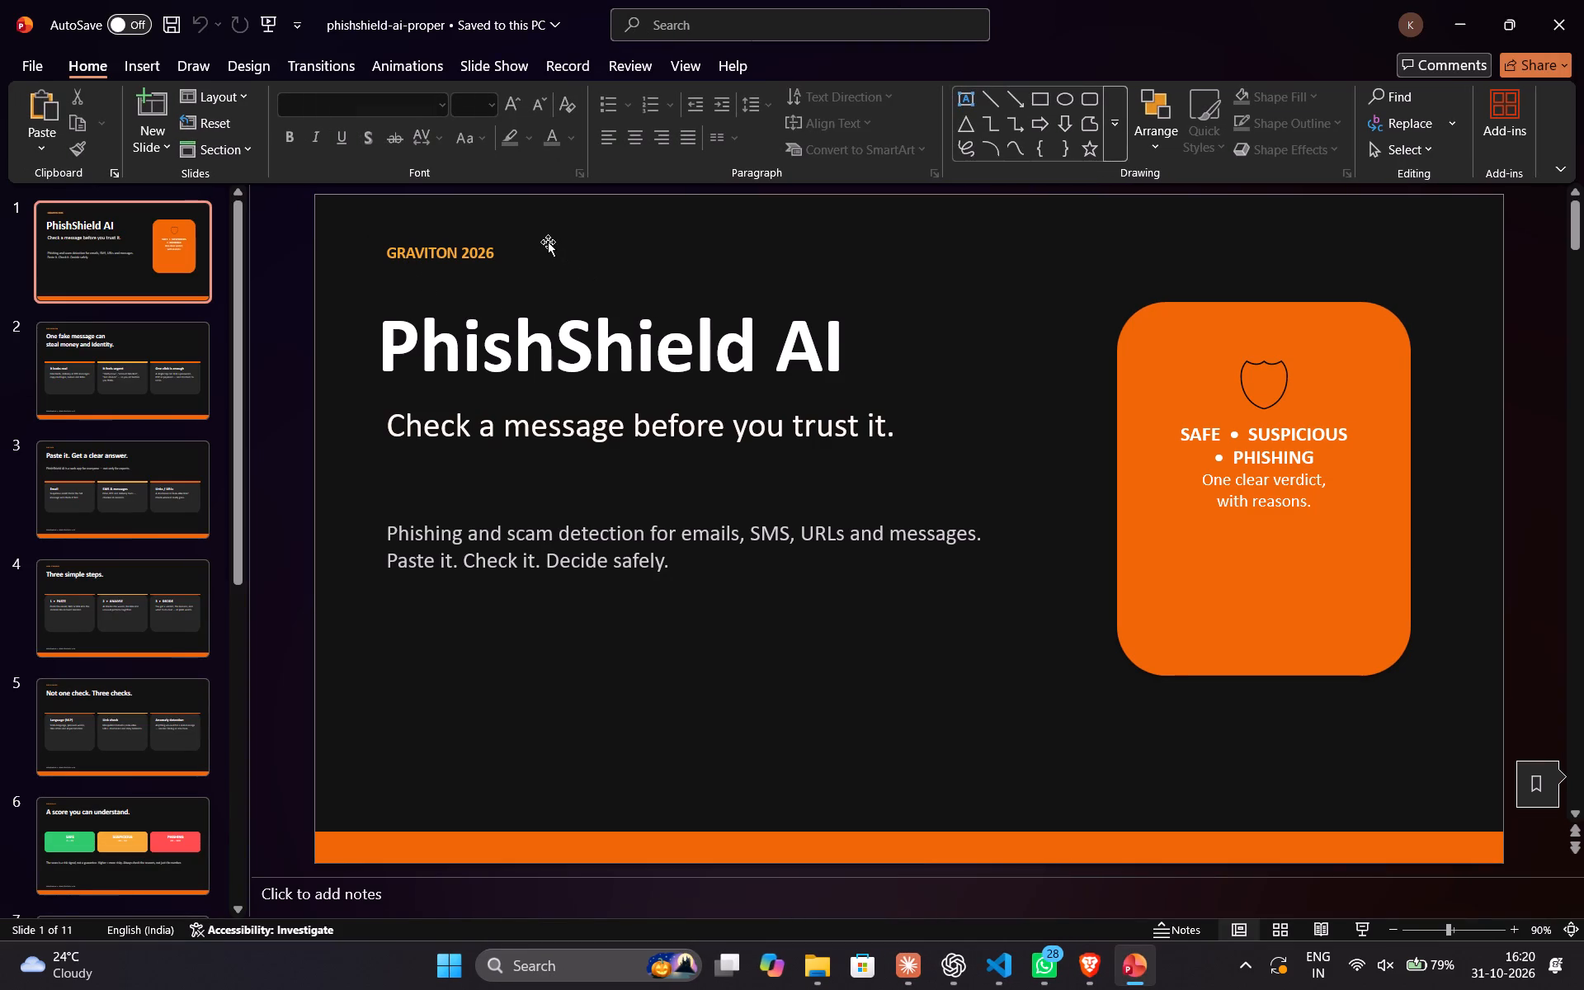
Set the font size of the orange "GRAVITON 2026" line on the title slide to 24.
{"action": "left_click", "coordinate": [496, 249]}
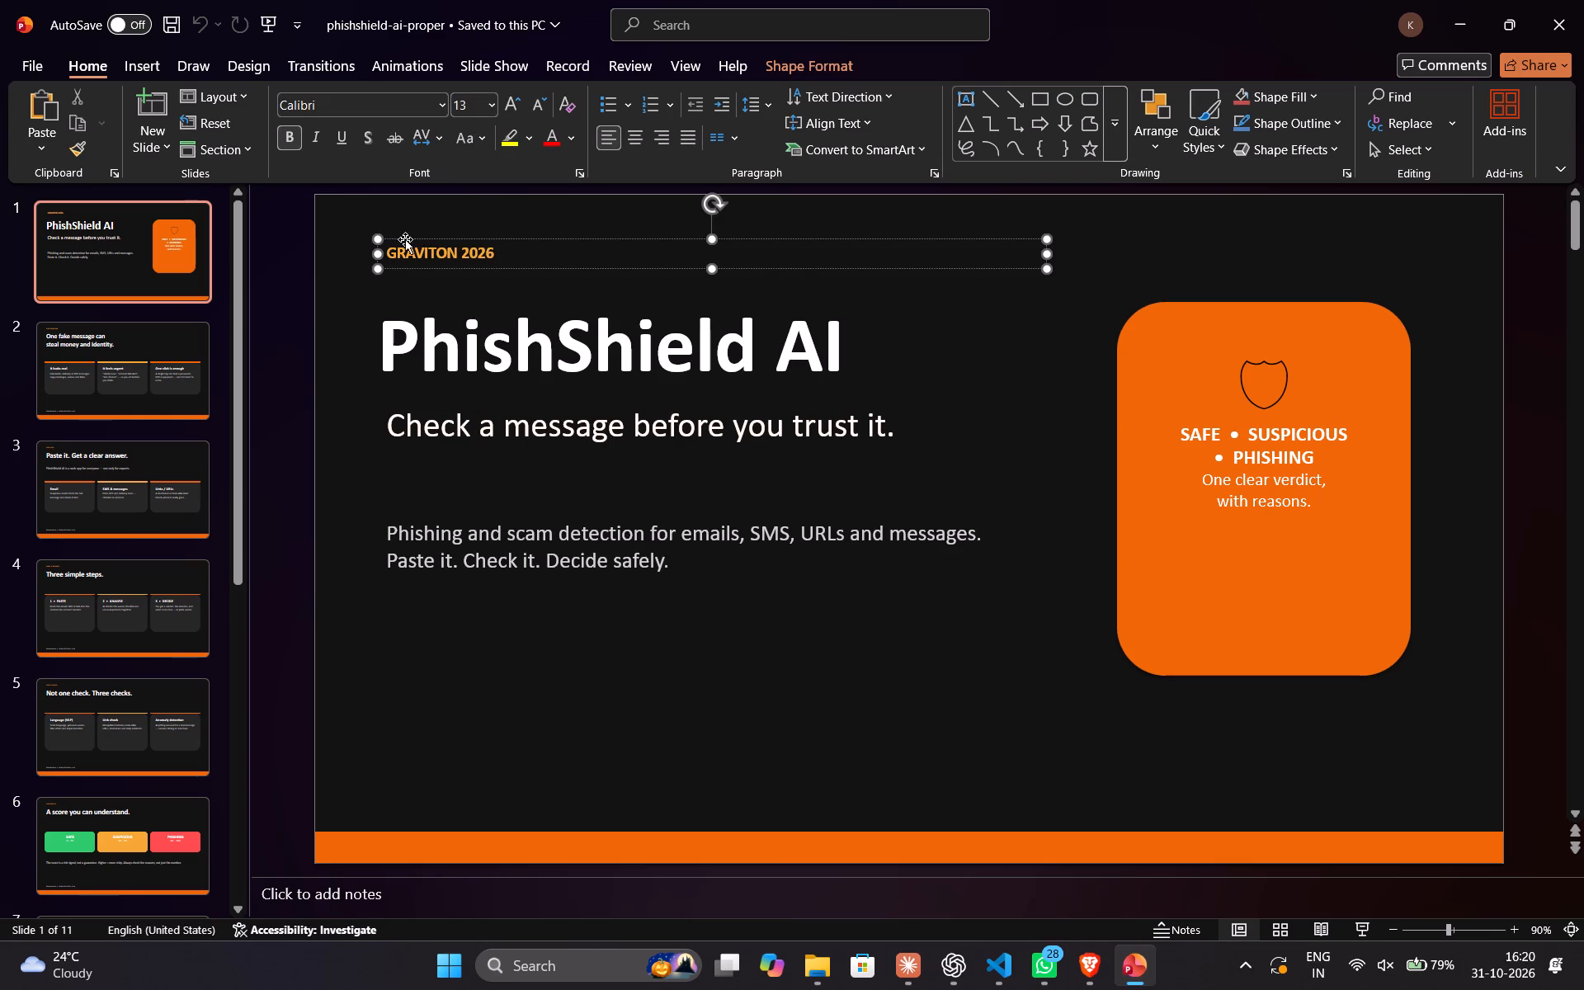
{"action": "left_click_drag", "start_coordinate": [387, 252], "coordinate": [514, 259]}
{"action": "left_click", "coordinate": [488, 111]}
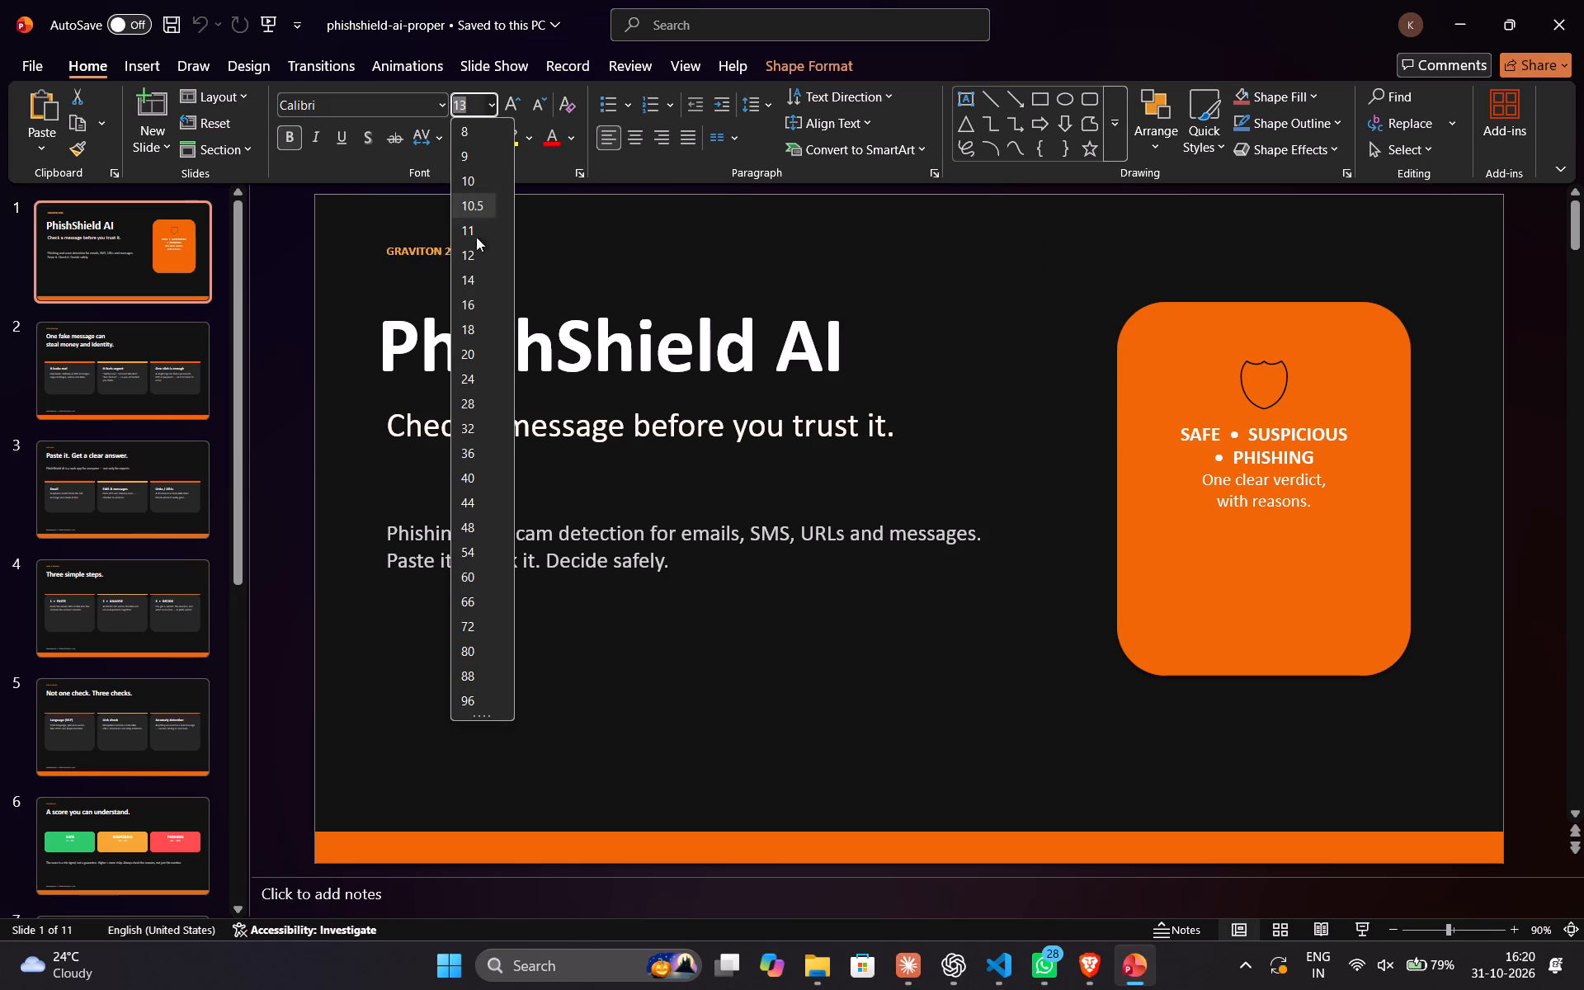
{"action": "left_click", "coordinate": [476, 375]}
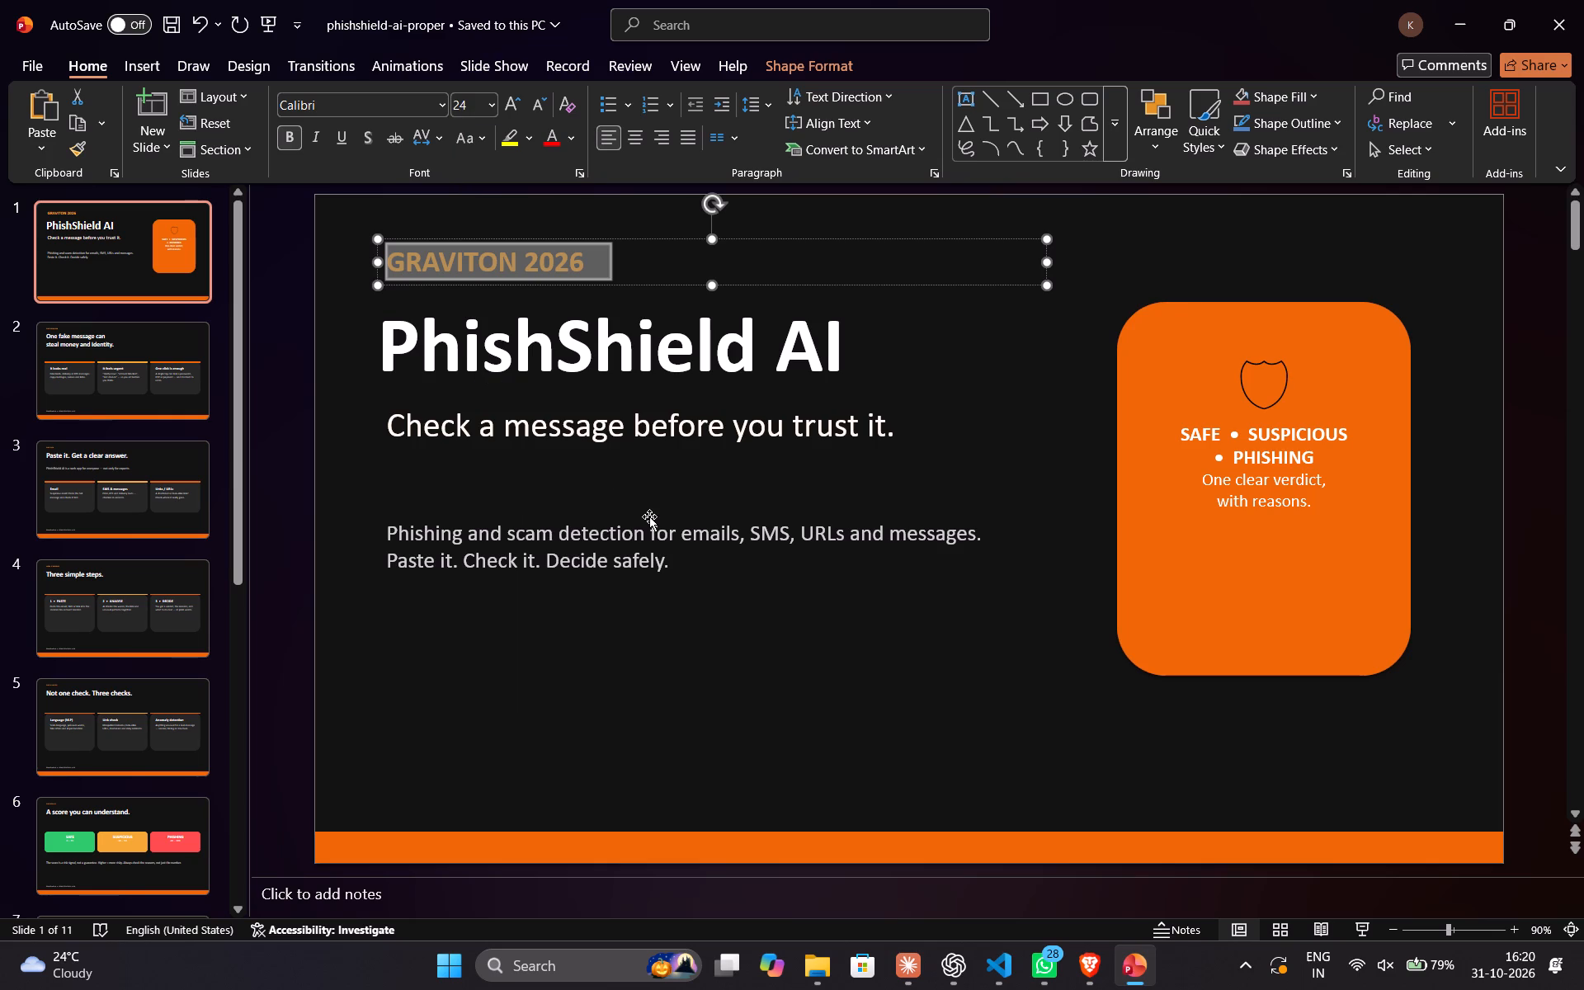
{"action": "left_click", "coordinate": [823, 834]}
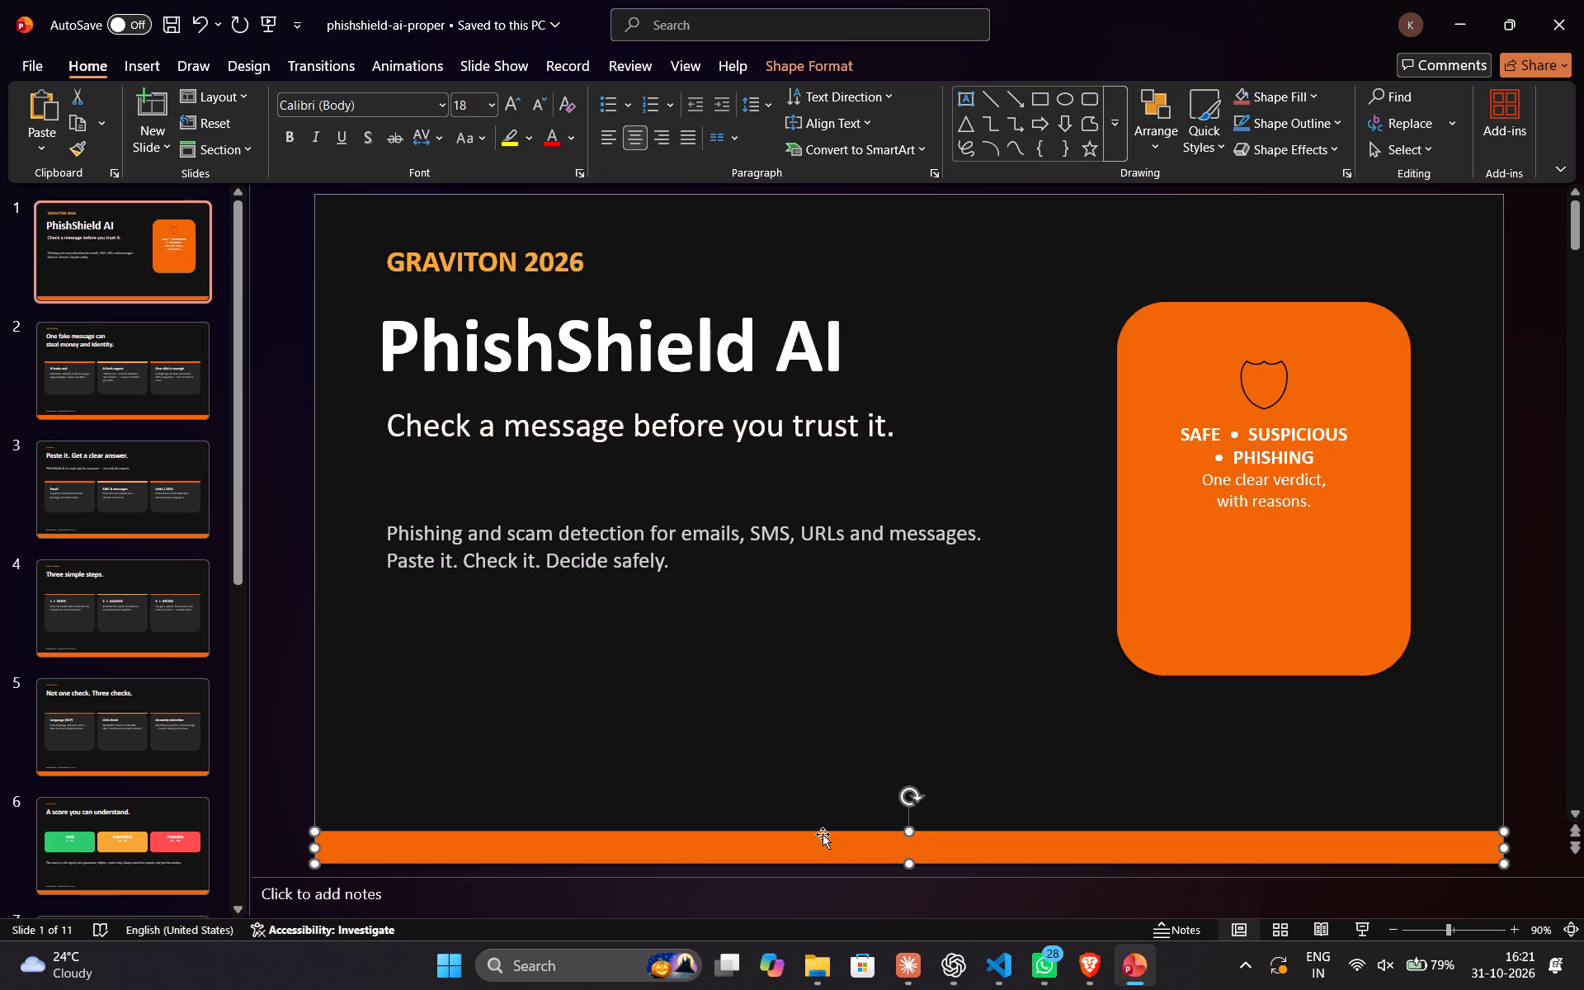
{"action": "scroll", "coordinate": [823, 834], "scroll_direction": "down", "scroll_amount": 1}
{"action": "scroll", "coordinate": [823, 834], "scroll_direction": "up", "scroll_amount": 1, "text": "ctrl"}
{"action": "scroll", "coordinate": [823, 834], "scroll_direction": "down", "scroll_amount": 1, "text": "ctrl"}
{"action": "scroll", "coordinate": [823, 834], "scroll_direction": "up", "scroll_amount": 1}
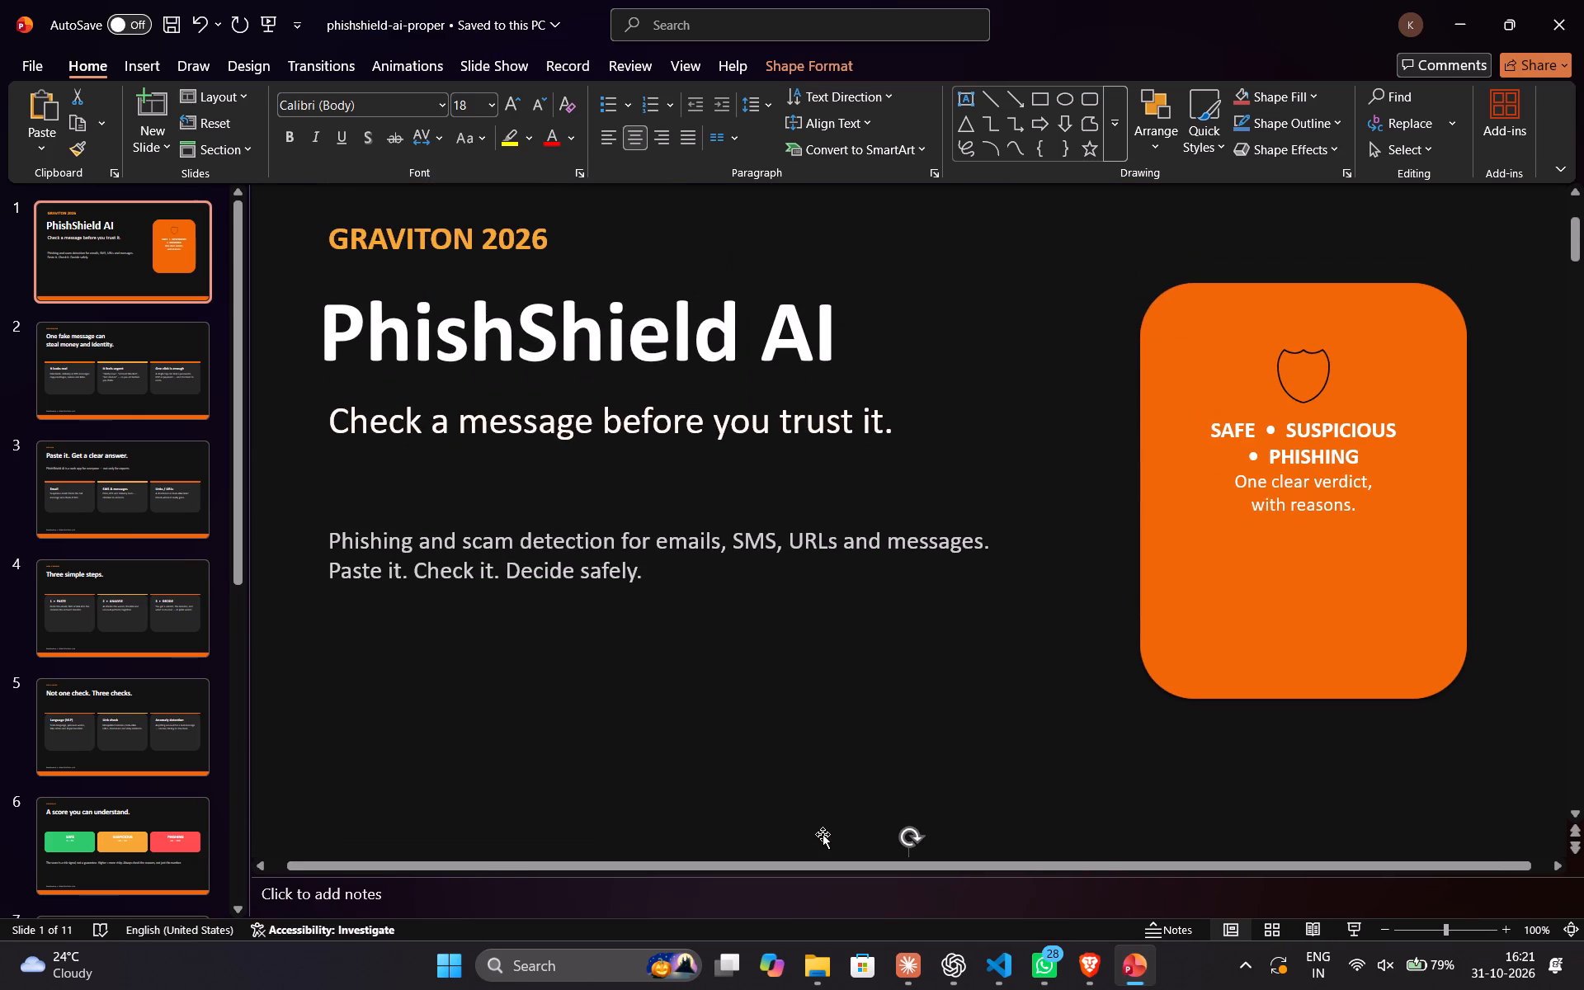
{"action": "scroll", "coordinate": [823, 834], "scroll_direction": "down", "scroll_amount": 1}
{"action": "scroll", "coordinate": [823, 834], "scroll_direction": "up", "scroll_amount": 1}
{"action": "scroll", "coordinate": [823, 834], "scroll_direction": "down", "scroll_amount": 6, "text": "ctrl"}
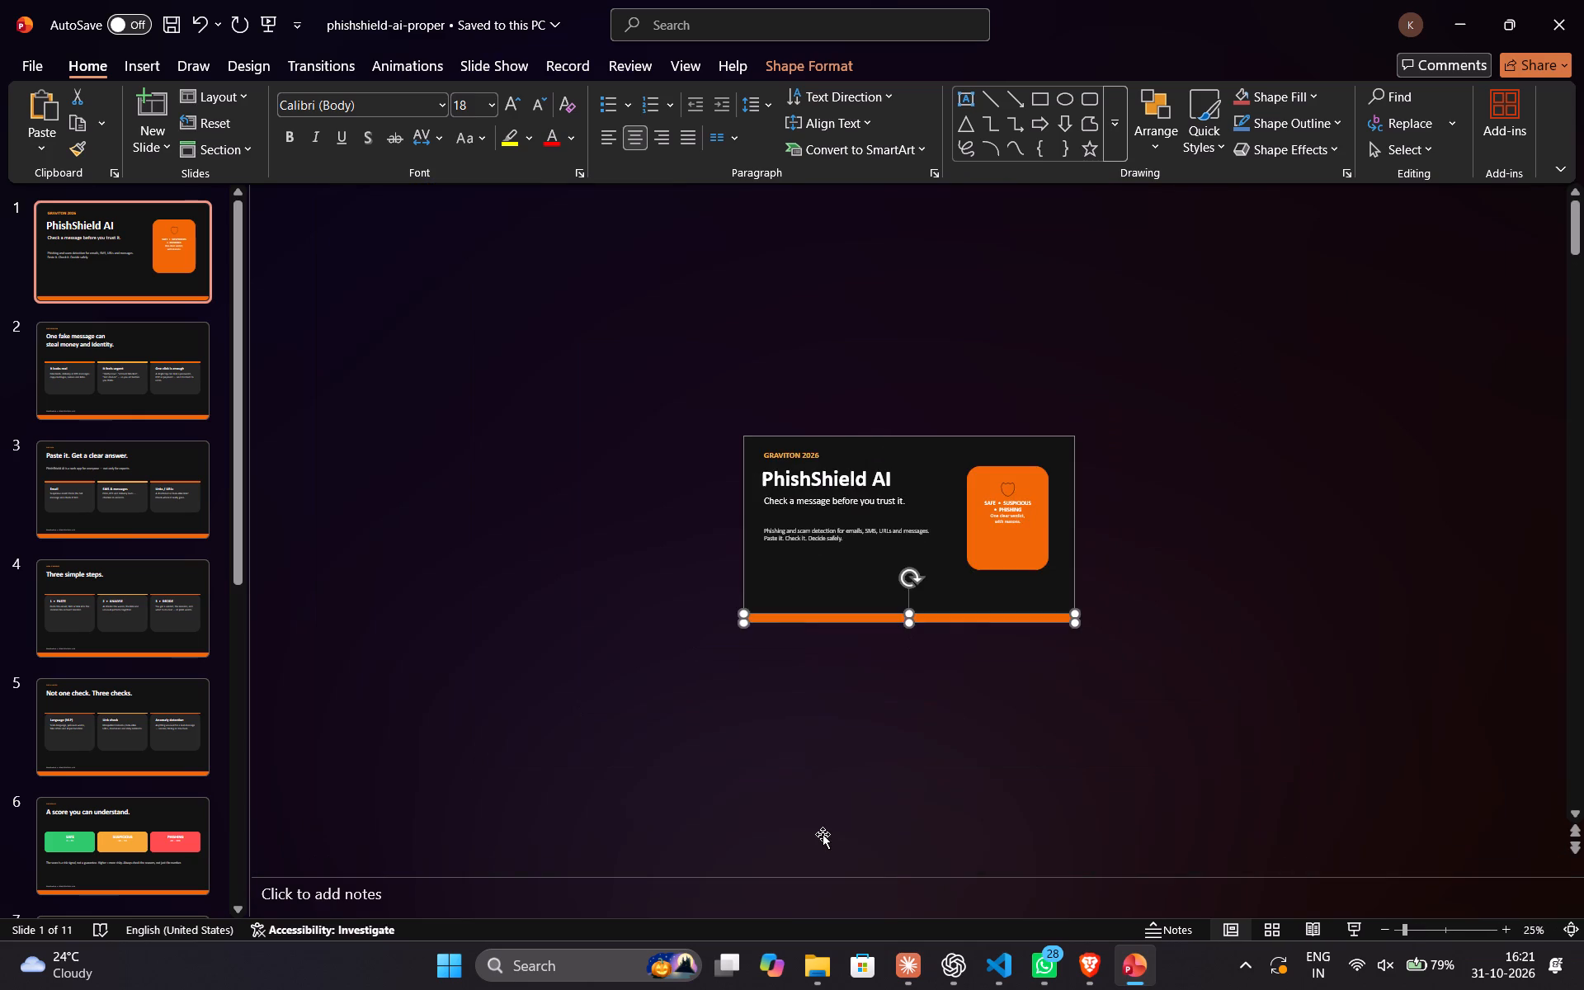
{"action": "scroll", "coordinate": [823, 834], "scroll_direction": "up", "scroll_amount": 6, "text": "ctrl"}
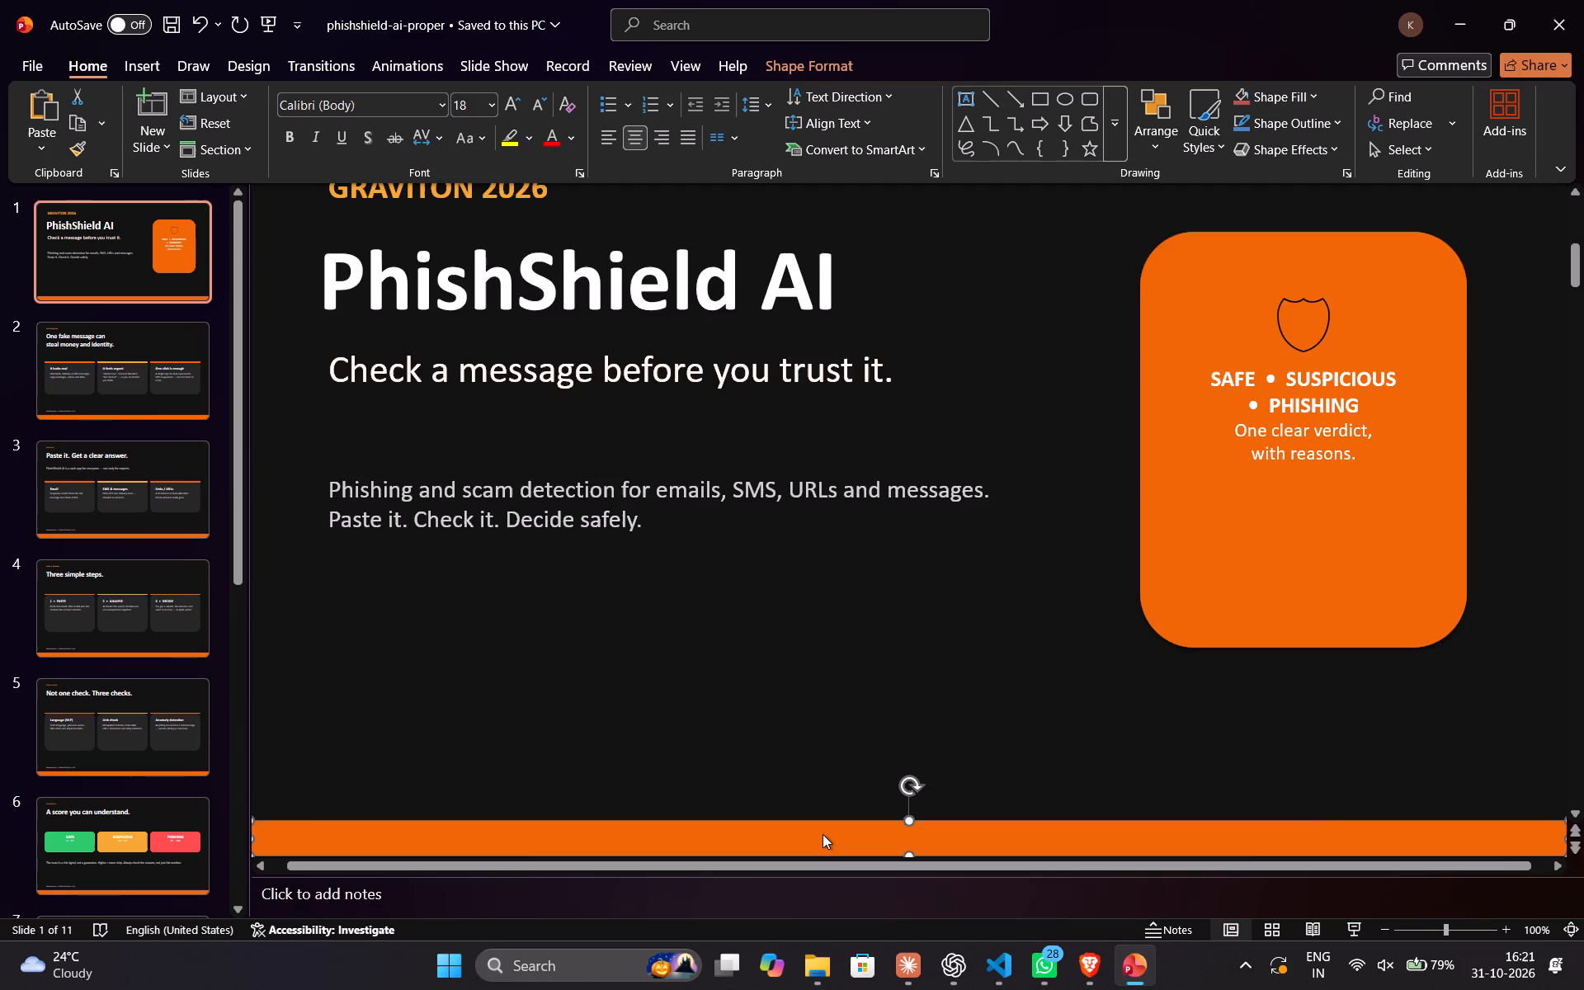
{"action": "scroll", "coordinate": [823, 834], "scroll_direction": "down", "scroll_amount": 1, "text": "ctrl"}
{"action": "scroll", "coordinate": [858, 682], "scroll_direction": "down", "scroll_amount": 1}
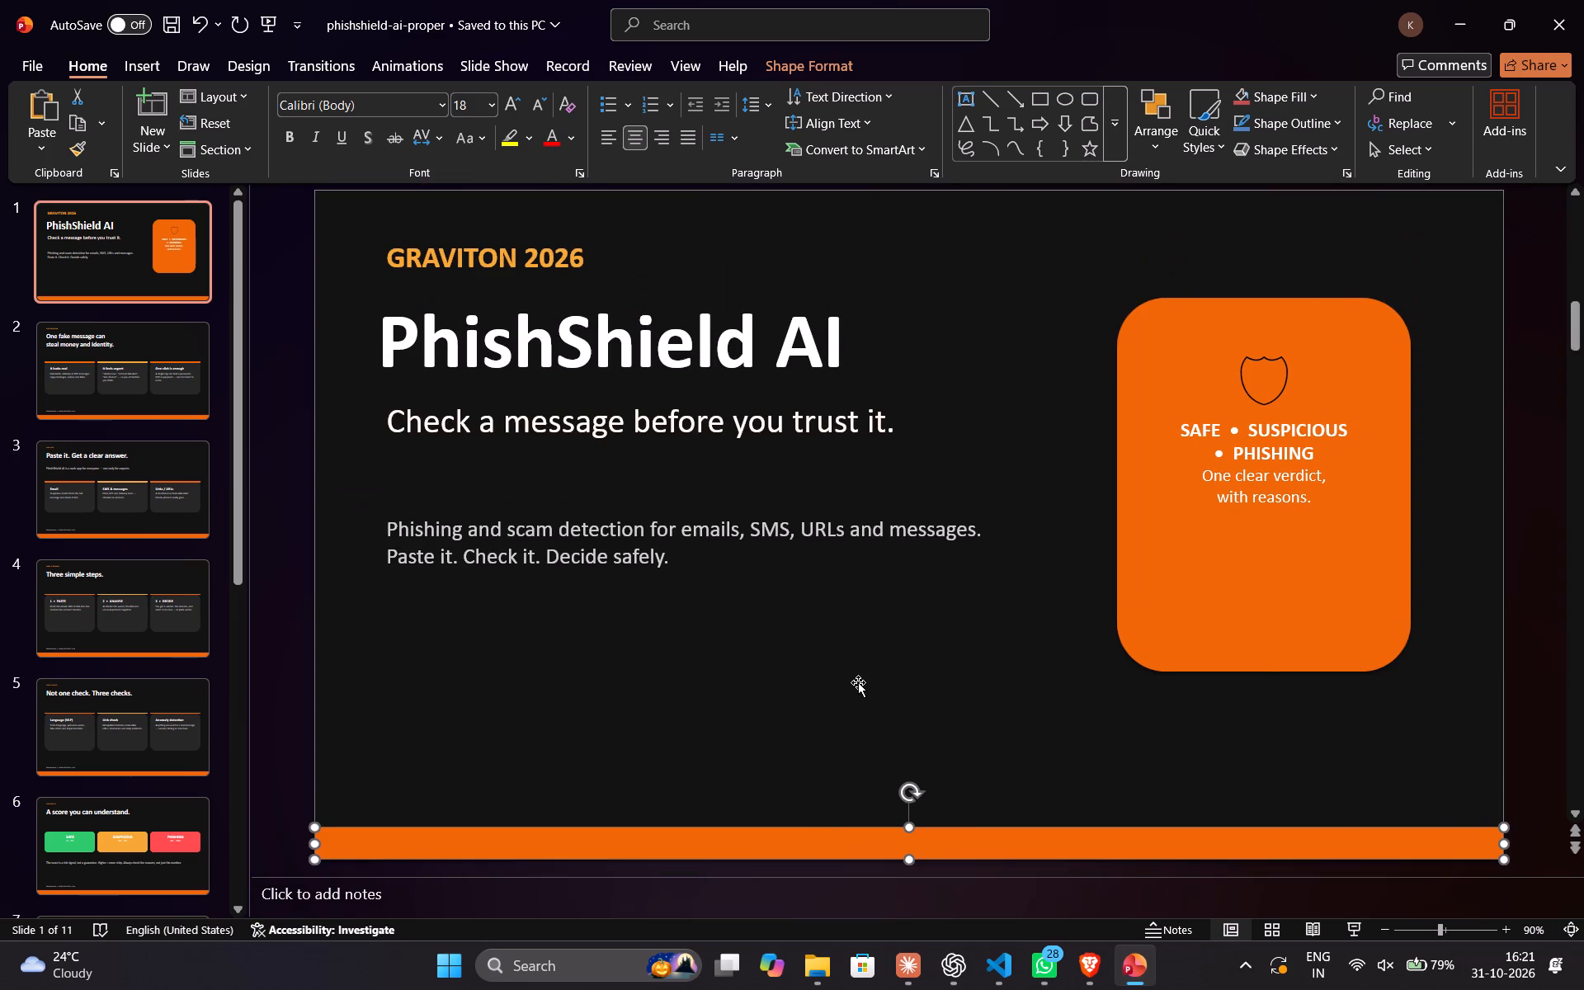
Set the font size of the "GRAVITON 2026 • CGC University, Mohali" line on the Thank you slide to 32.
{"action": "scroll", "coordinate": [858, 682], "scroll_direction": "down", "scroll_amount": 12}
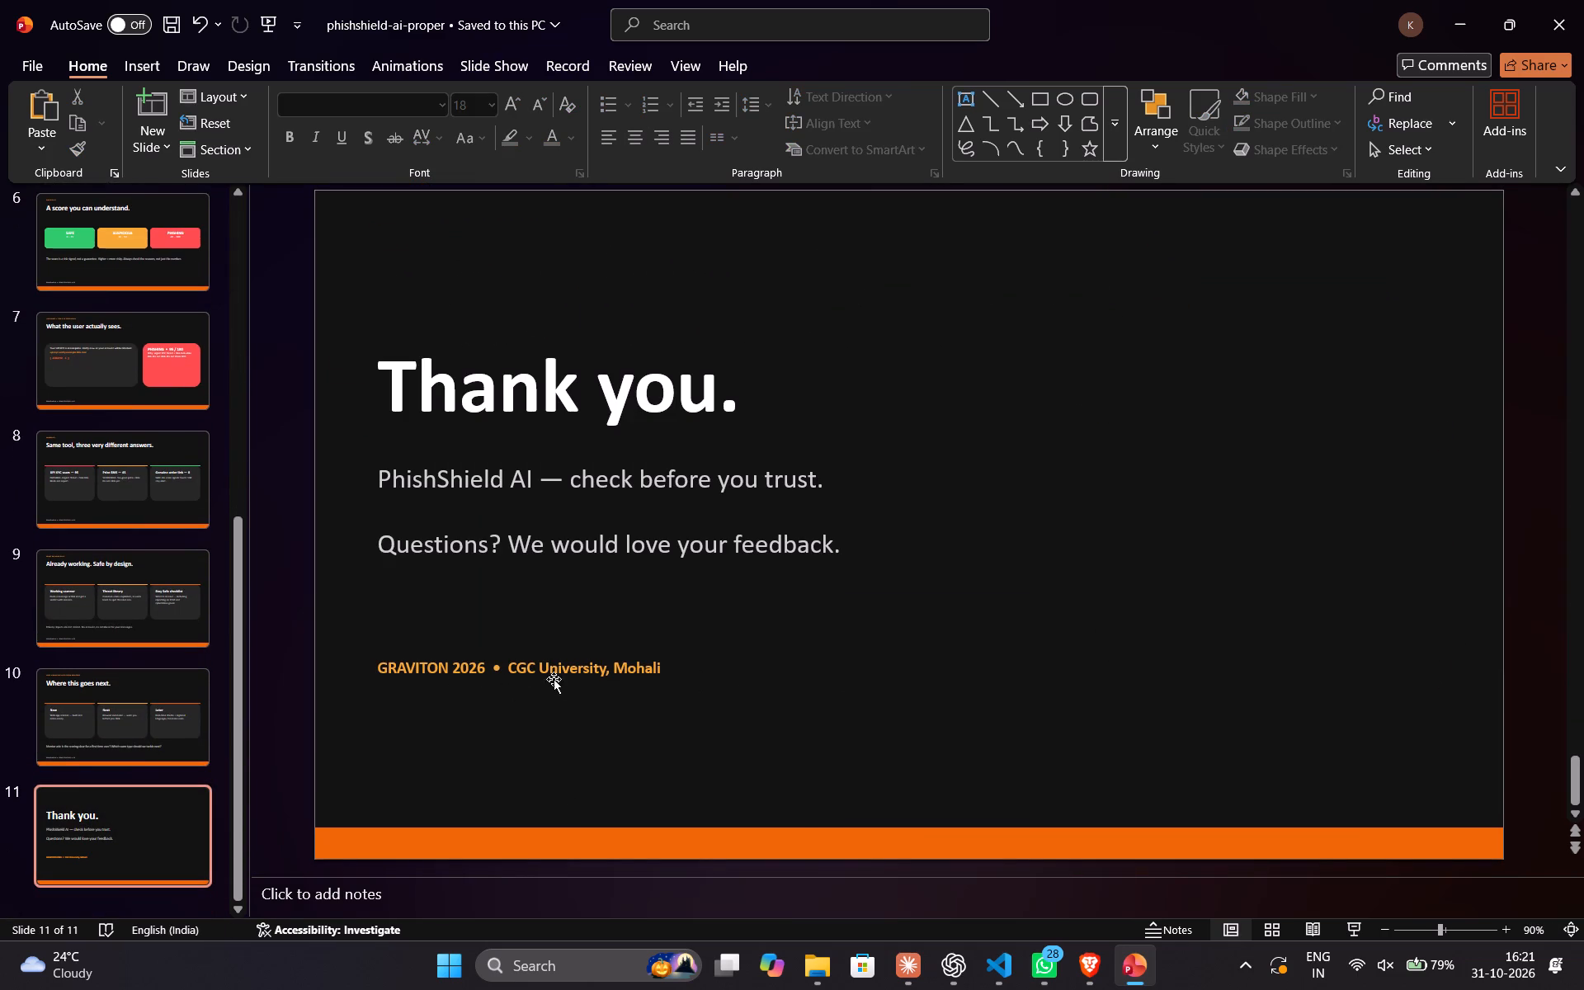
{"action": "left_click", "coordinate": [454, 667]}
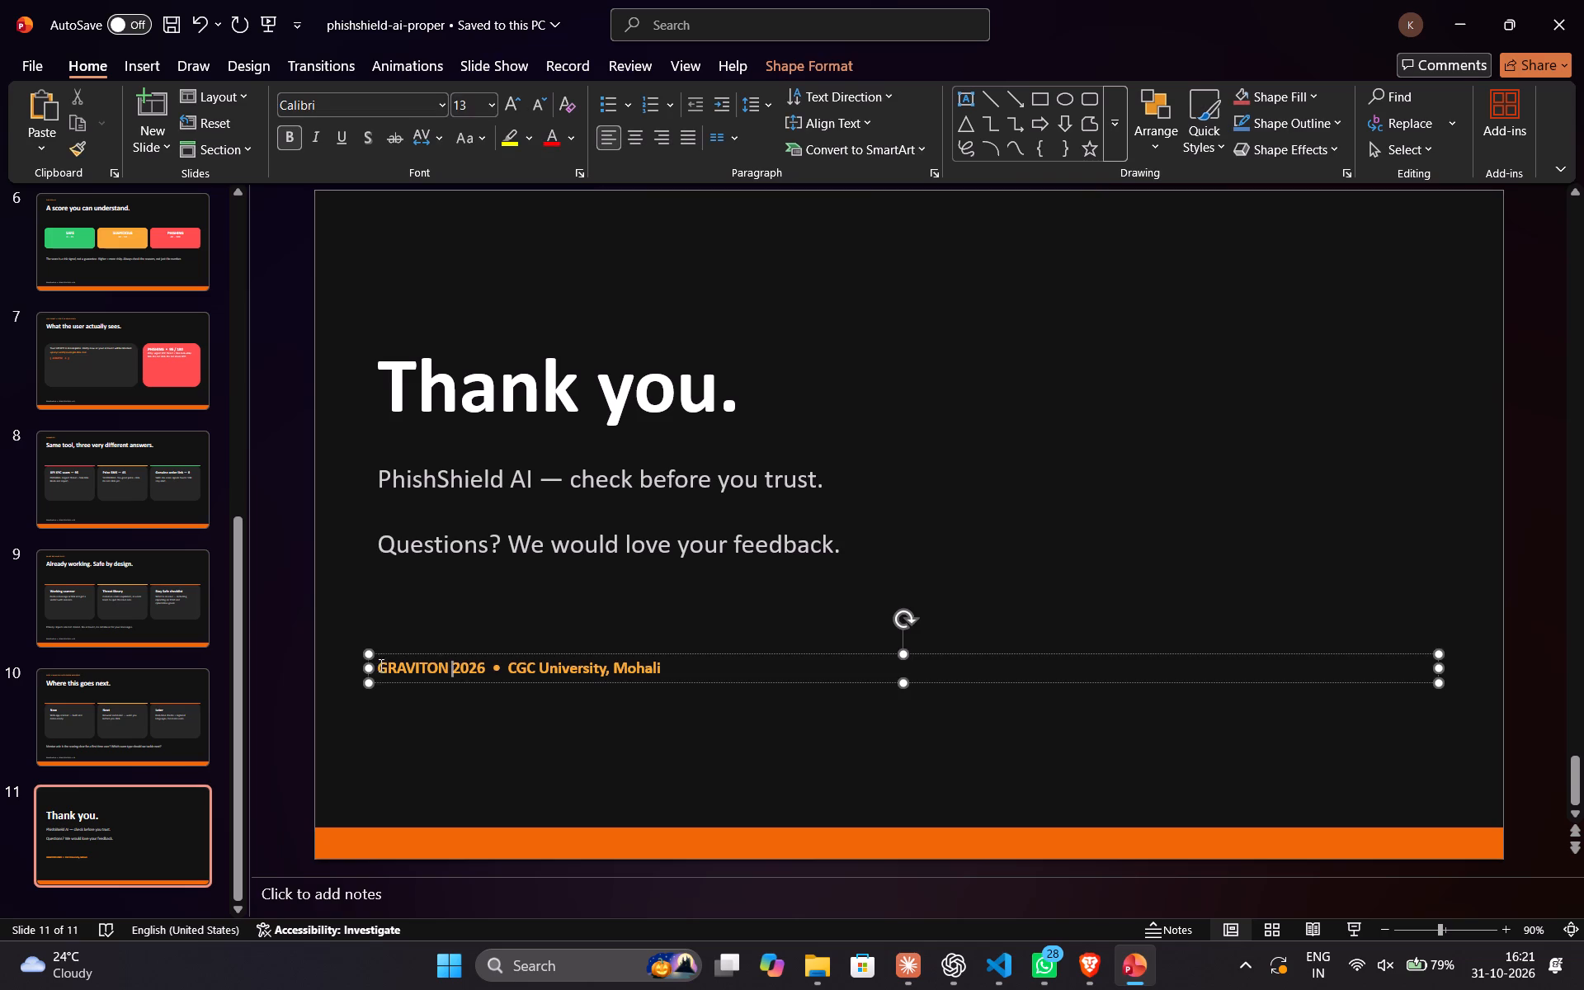
{"action": "left_click_drag", "start_coordinate": [378, 665], "coordinate": [639, 667]}
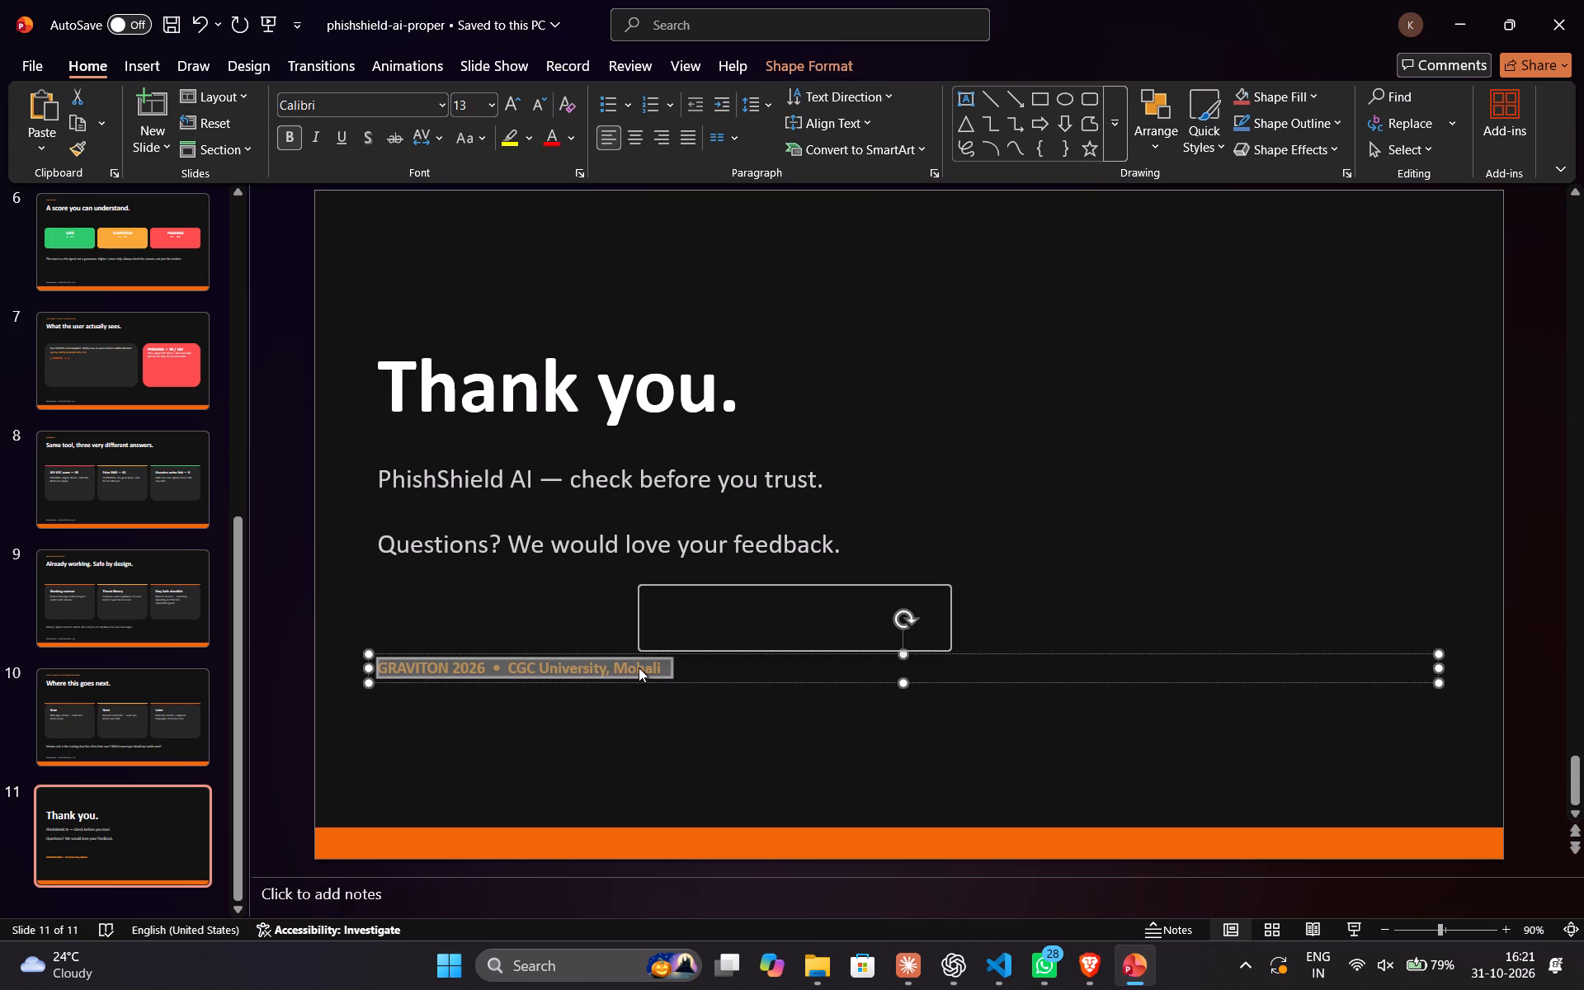
{"action": "left_click", "coordinate": [483, 109]}
{"action": "left_click", "coordinate": [488, 104]}
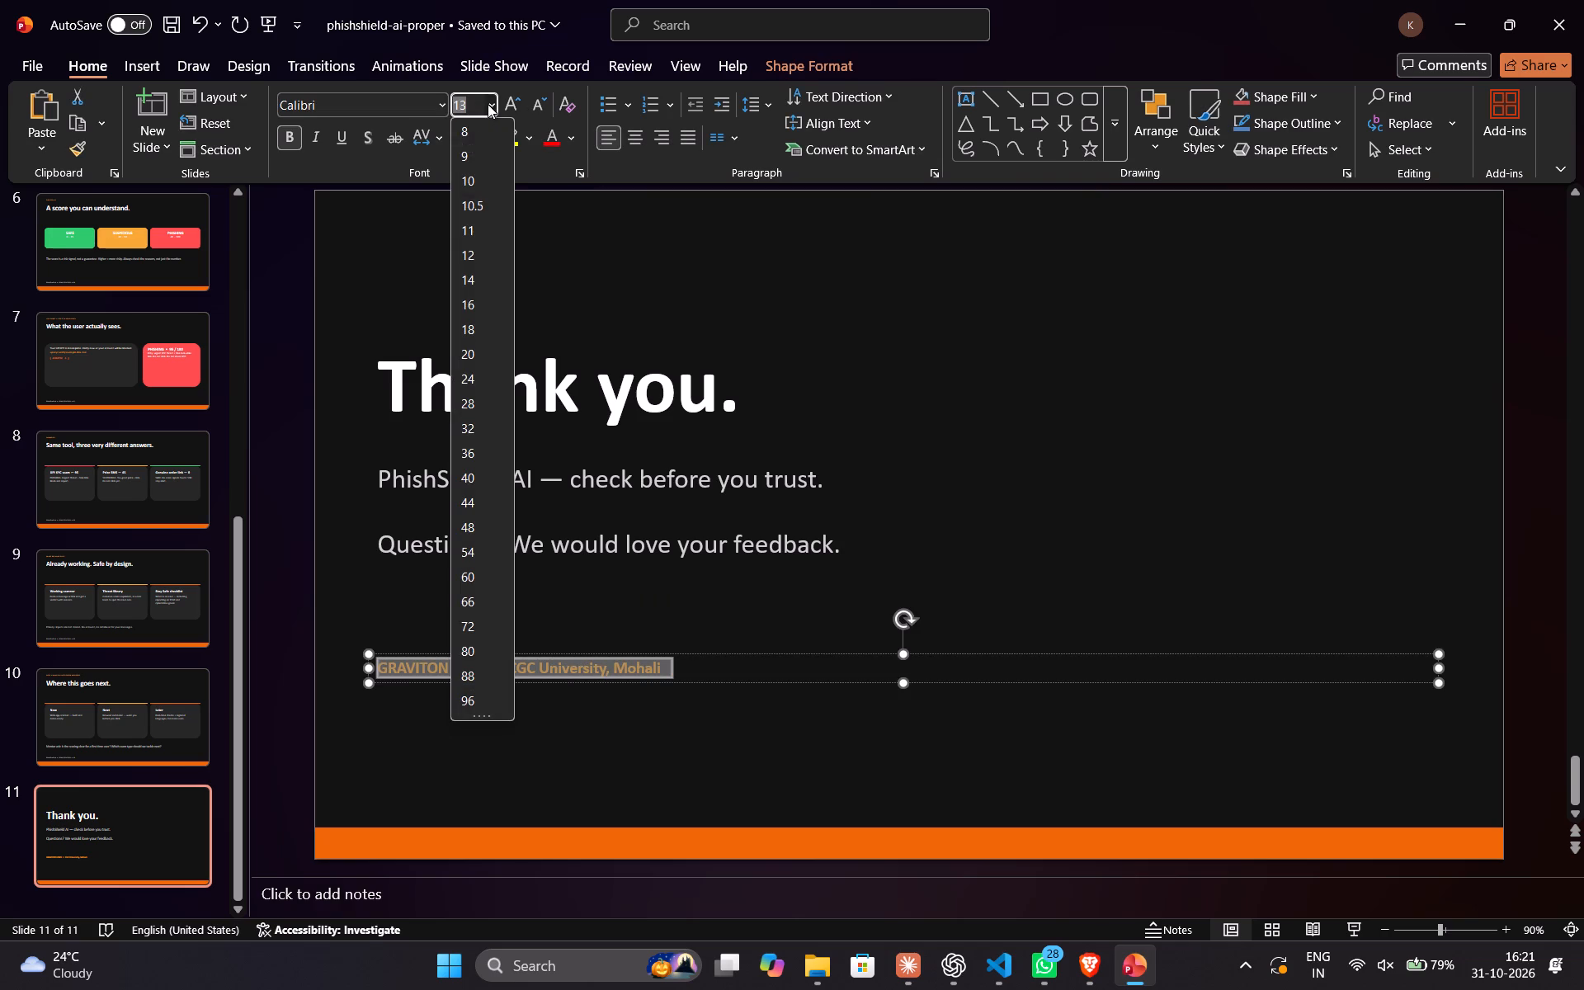
{"action": "left_click", "coordinate": [468, 418]}
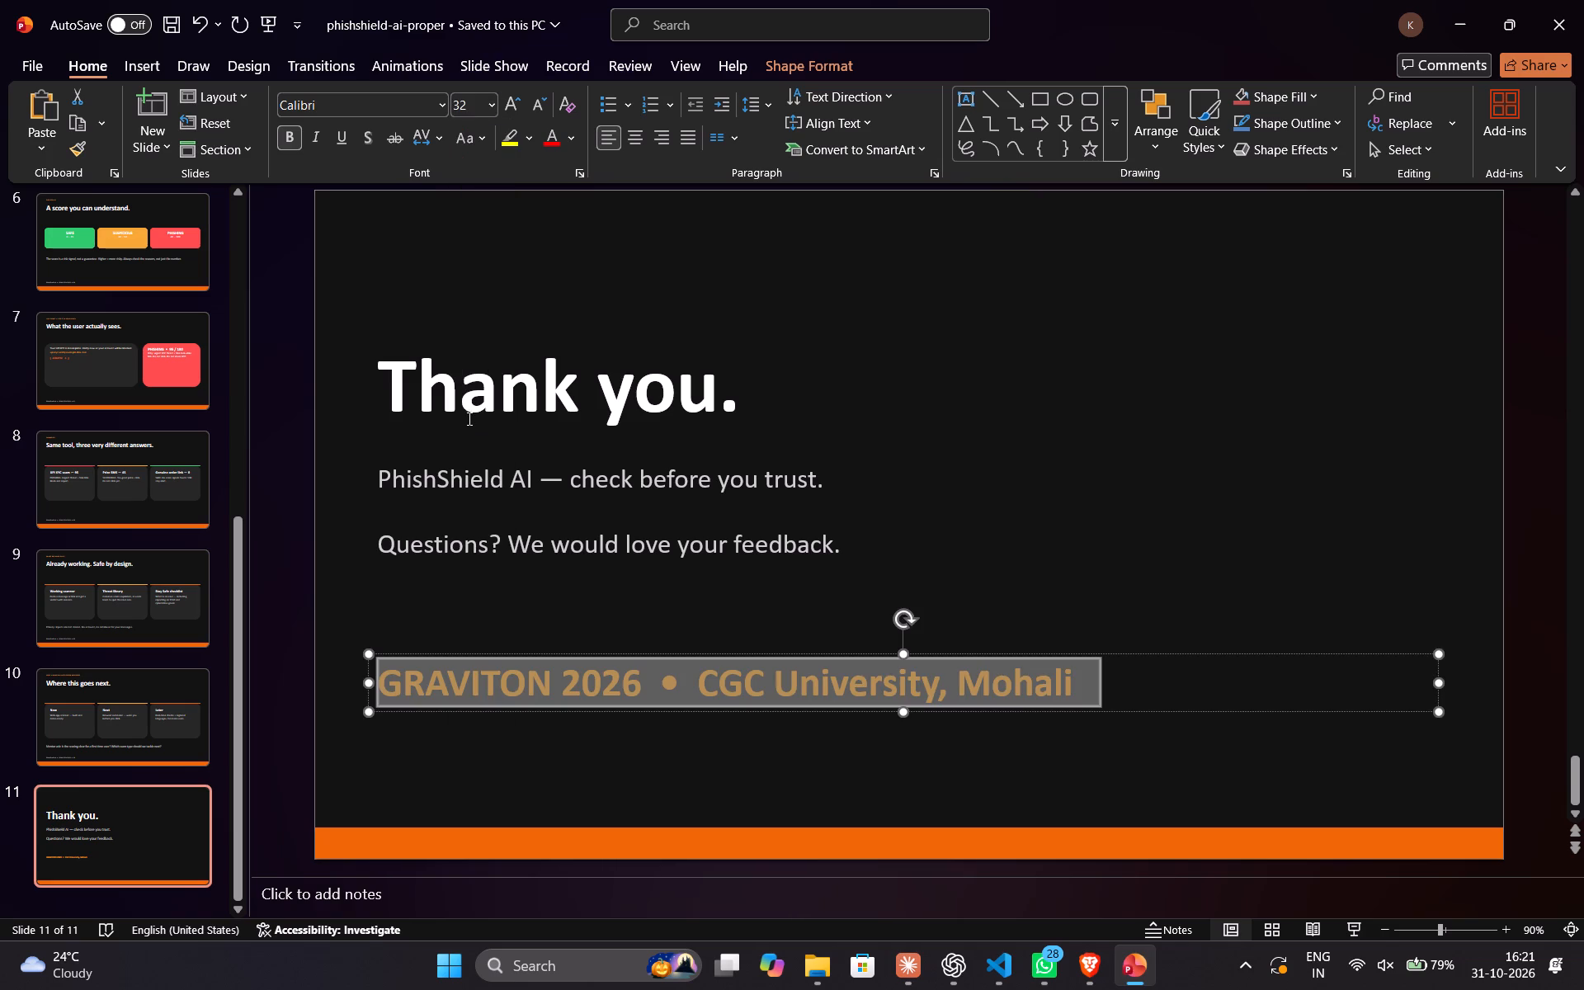
{"action": "left_click", "coordinate": [931, 485]}
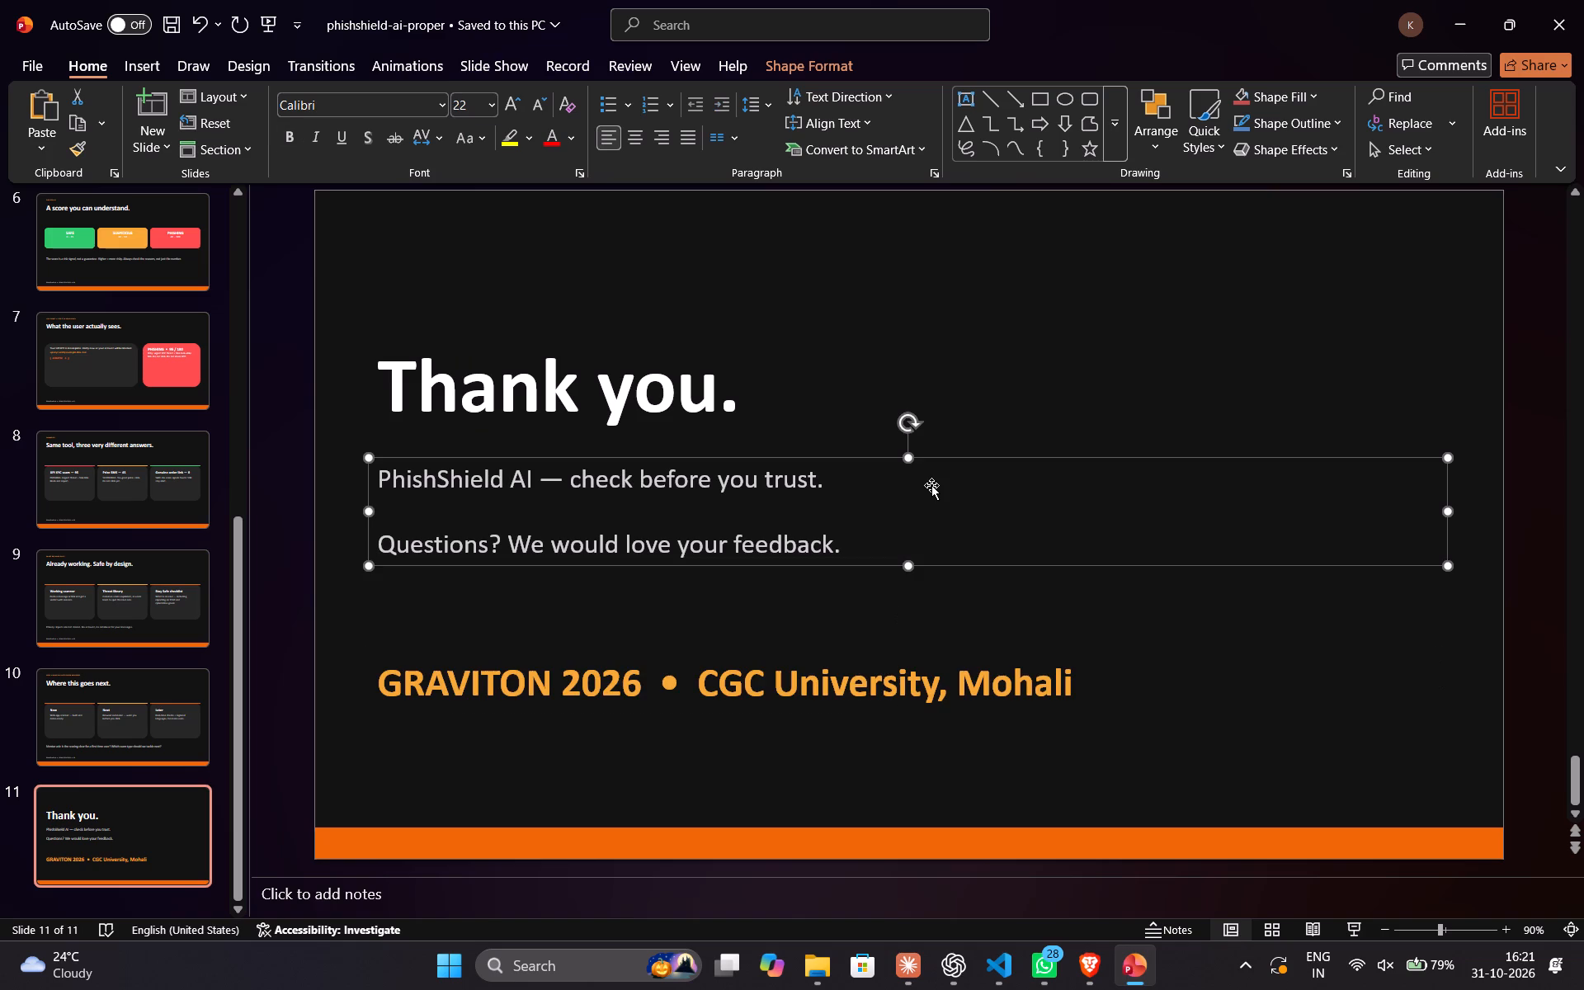
Set the font size of the orange "NEXT + WHAT WE NEED FROM MENTORS" line on slide 10 to 20.
{"action": "left_click", "coordinate": [93, 738]}
{"action": "left_click", "coordinate": [93, 738]}
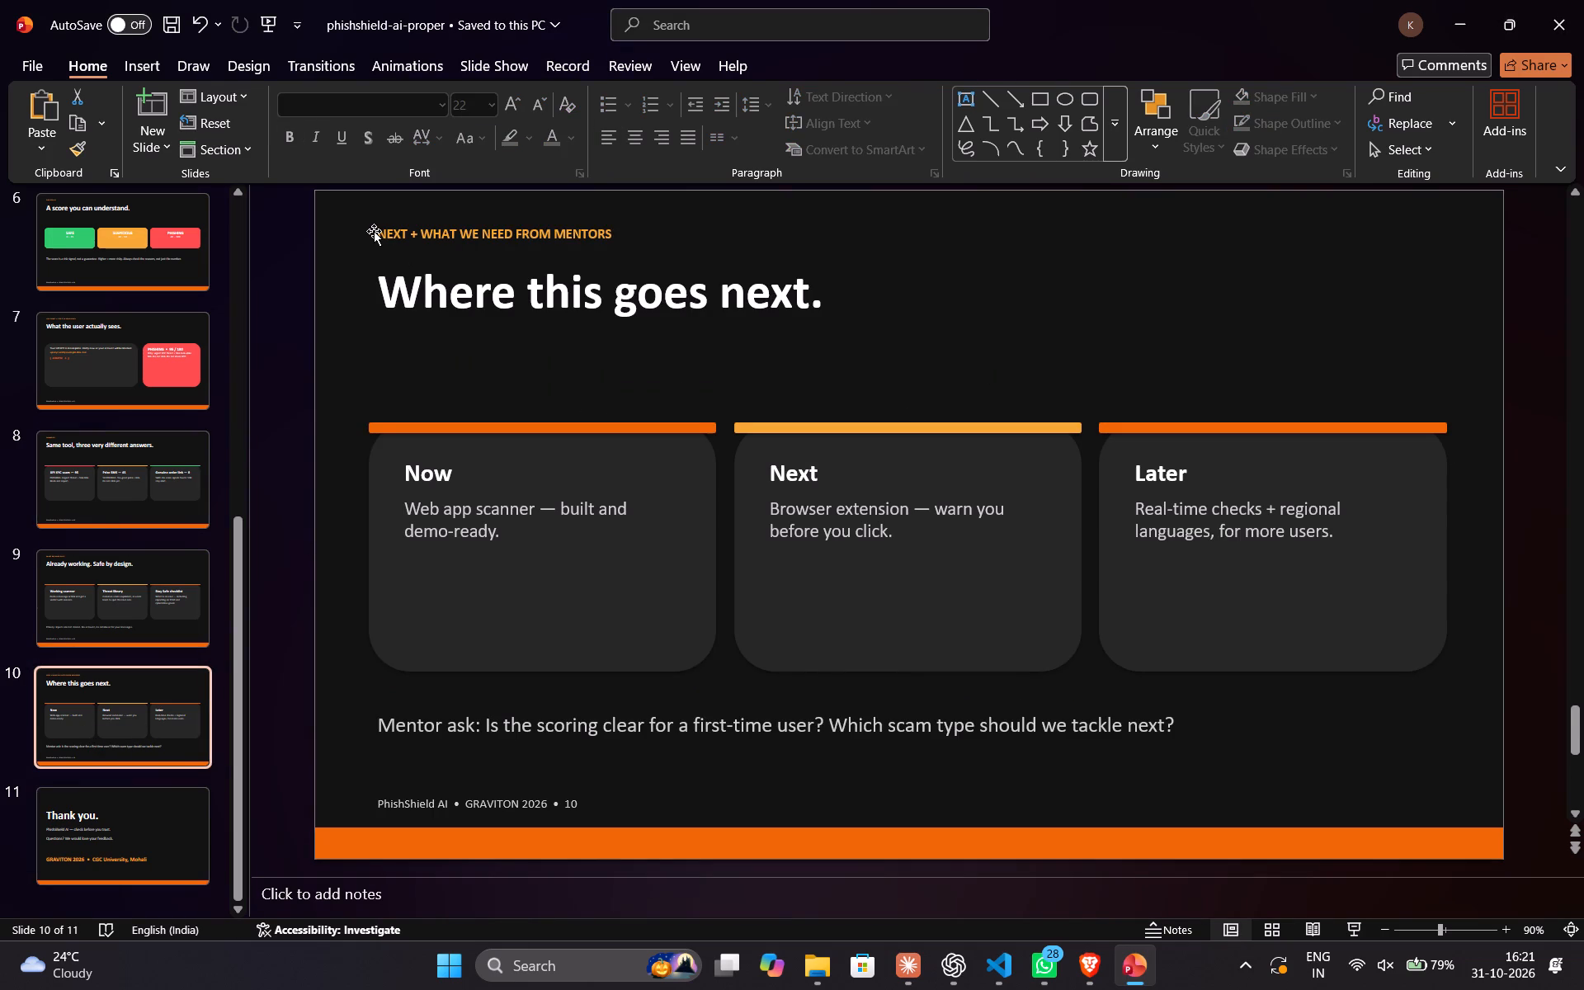
{"action": "left_click_drag", "start_coordinate": [382, 231], "coordinate": [589, 247]}
{"action": "left_click", "coordinate": [493, 109]}
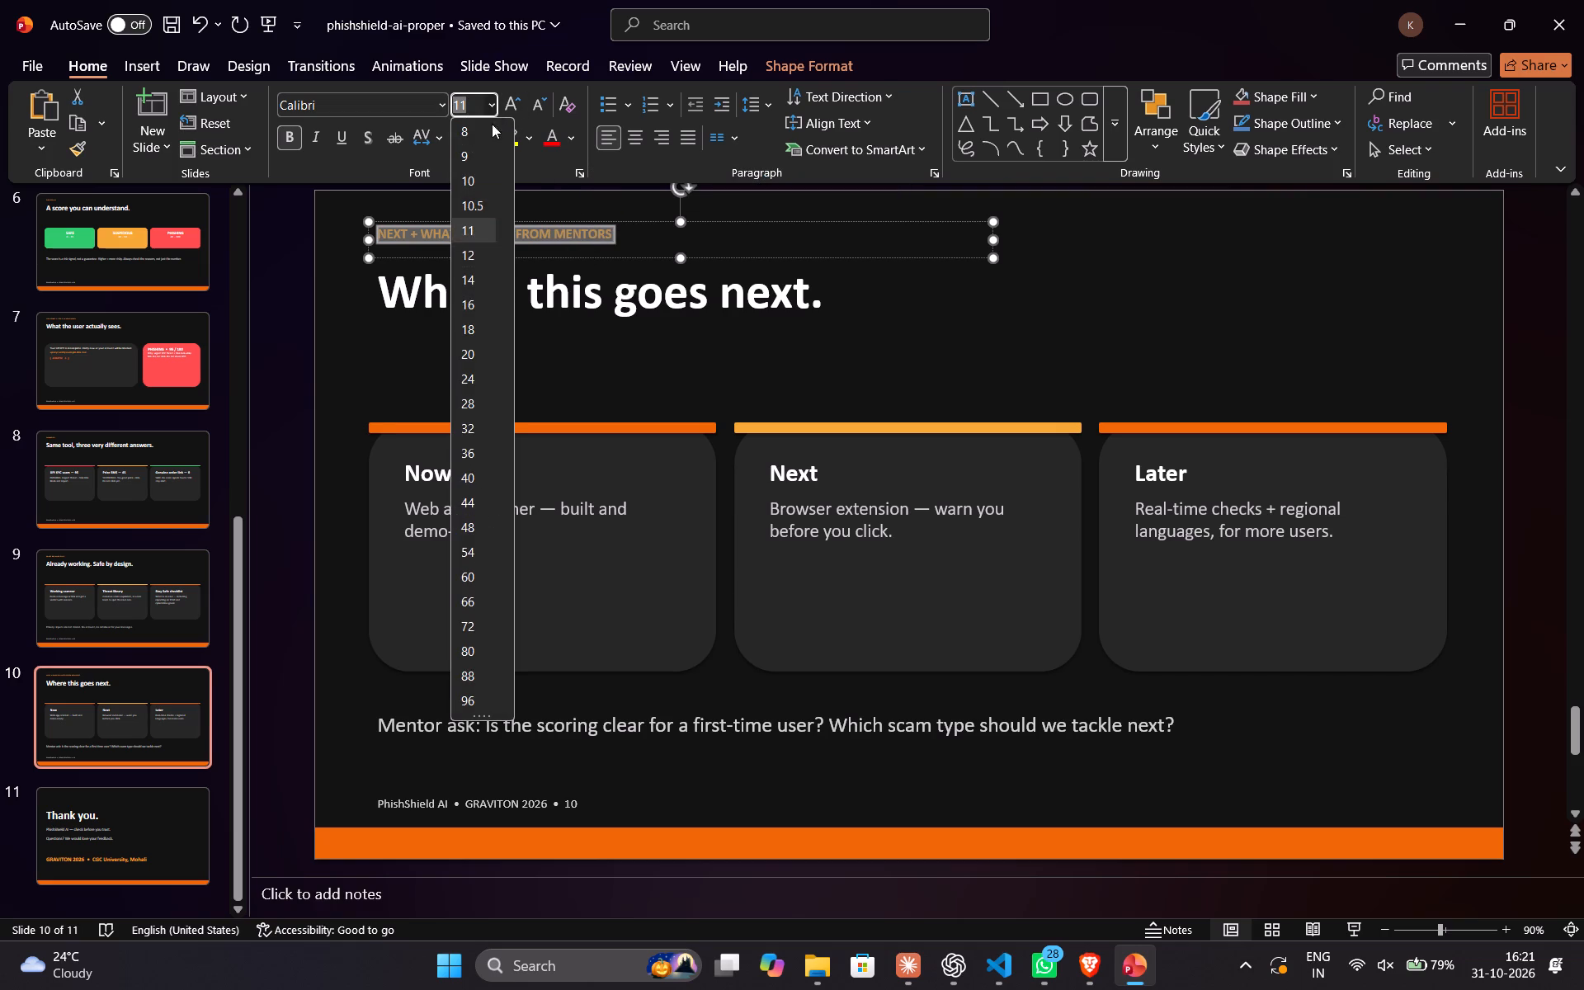
{"action": "left_click", "coordinate": [478, 360]}
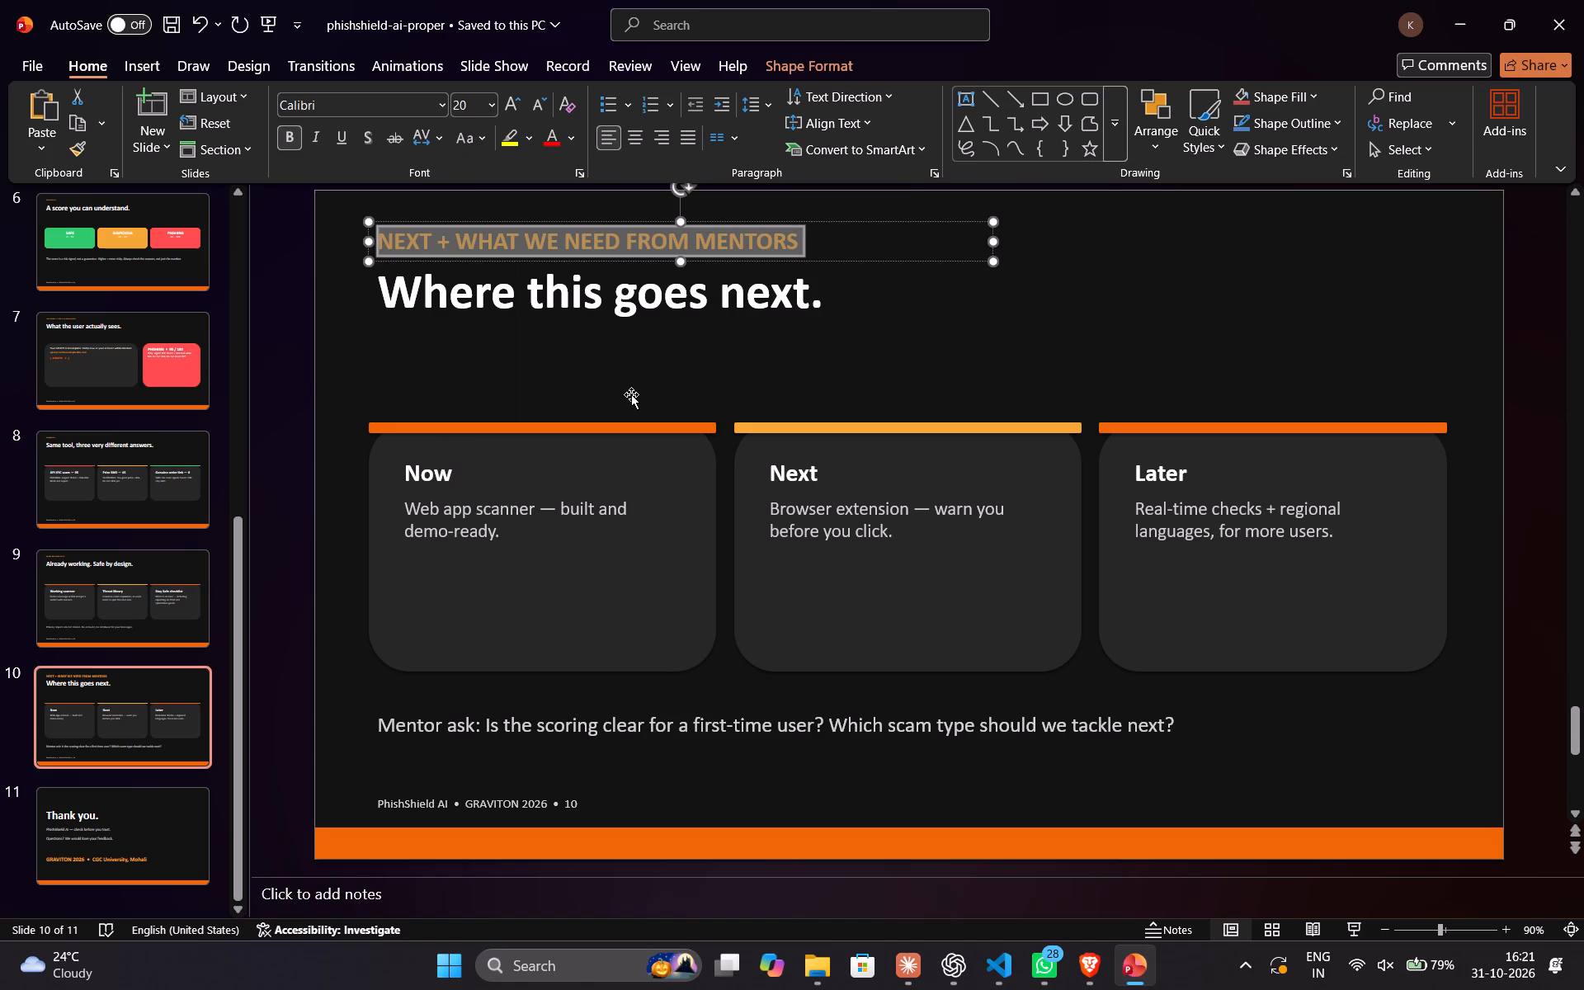
{"action": "left_click", "coordinate": [631, 394]}
Set the font size of the orange "WHAT WE HAVE BUILT" line on slide 9 to 28.
{"action": "scroll", "coordinate": [631, 394], "scroll_direction": "up", "scroll_amount": 1}
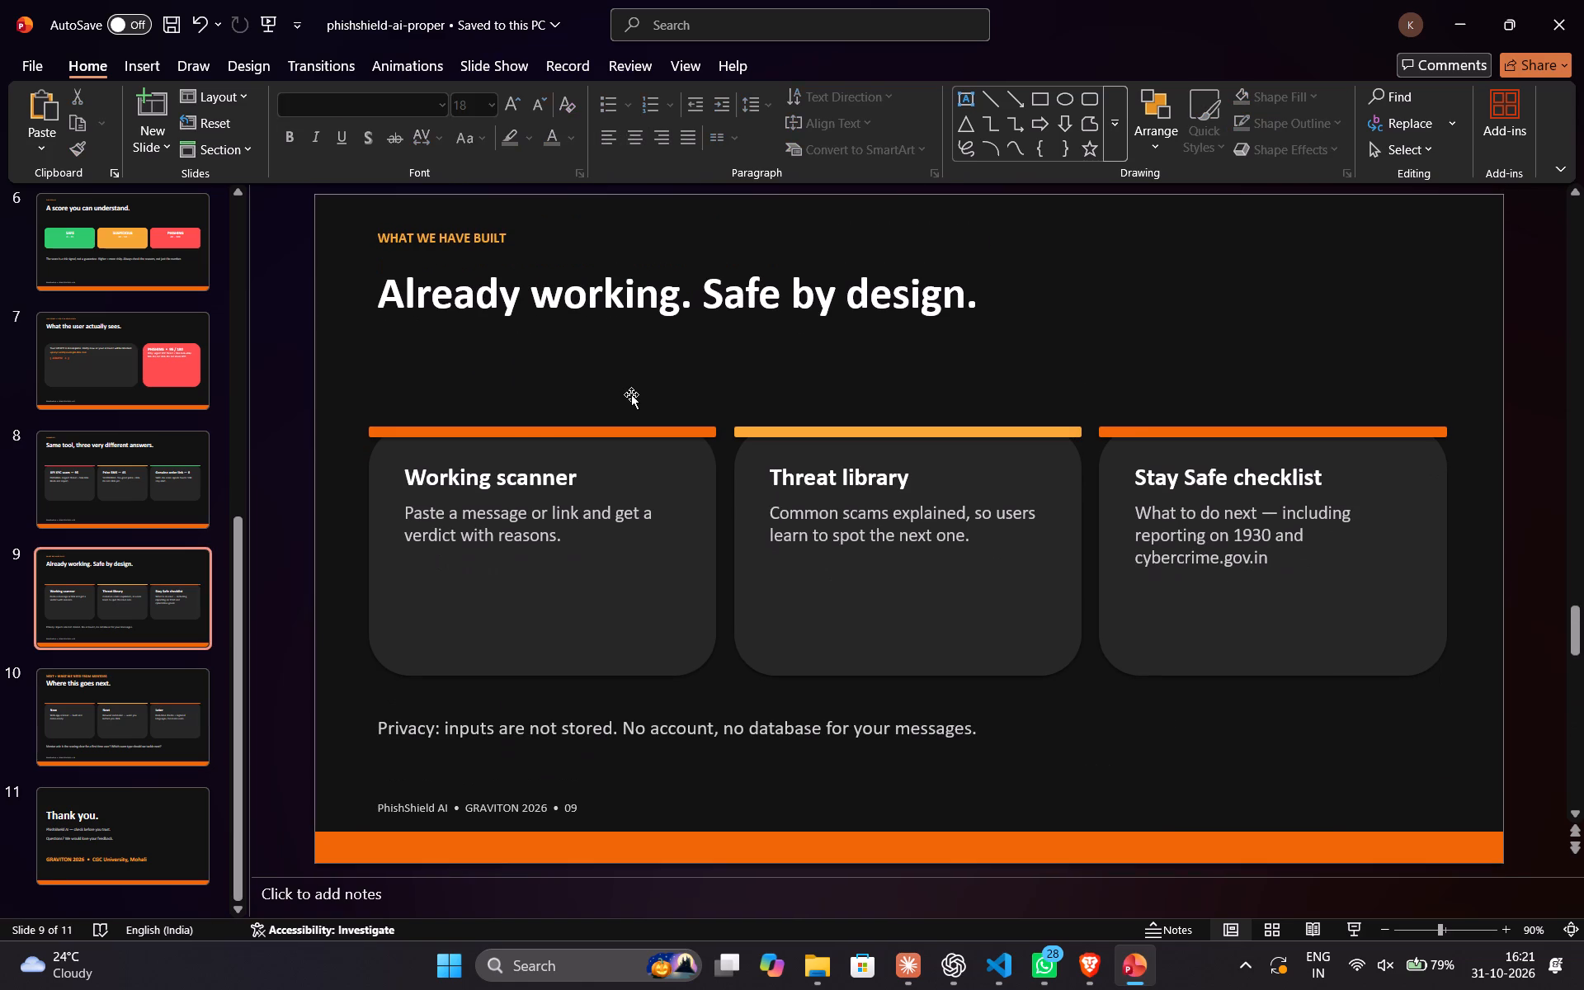
{"action": "scroll", "coordinate": [631, 394], "scroll_direction": "up", "scroll_amount": 1}
{"action": "left_click", "coordinate": [100, 817]}
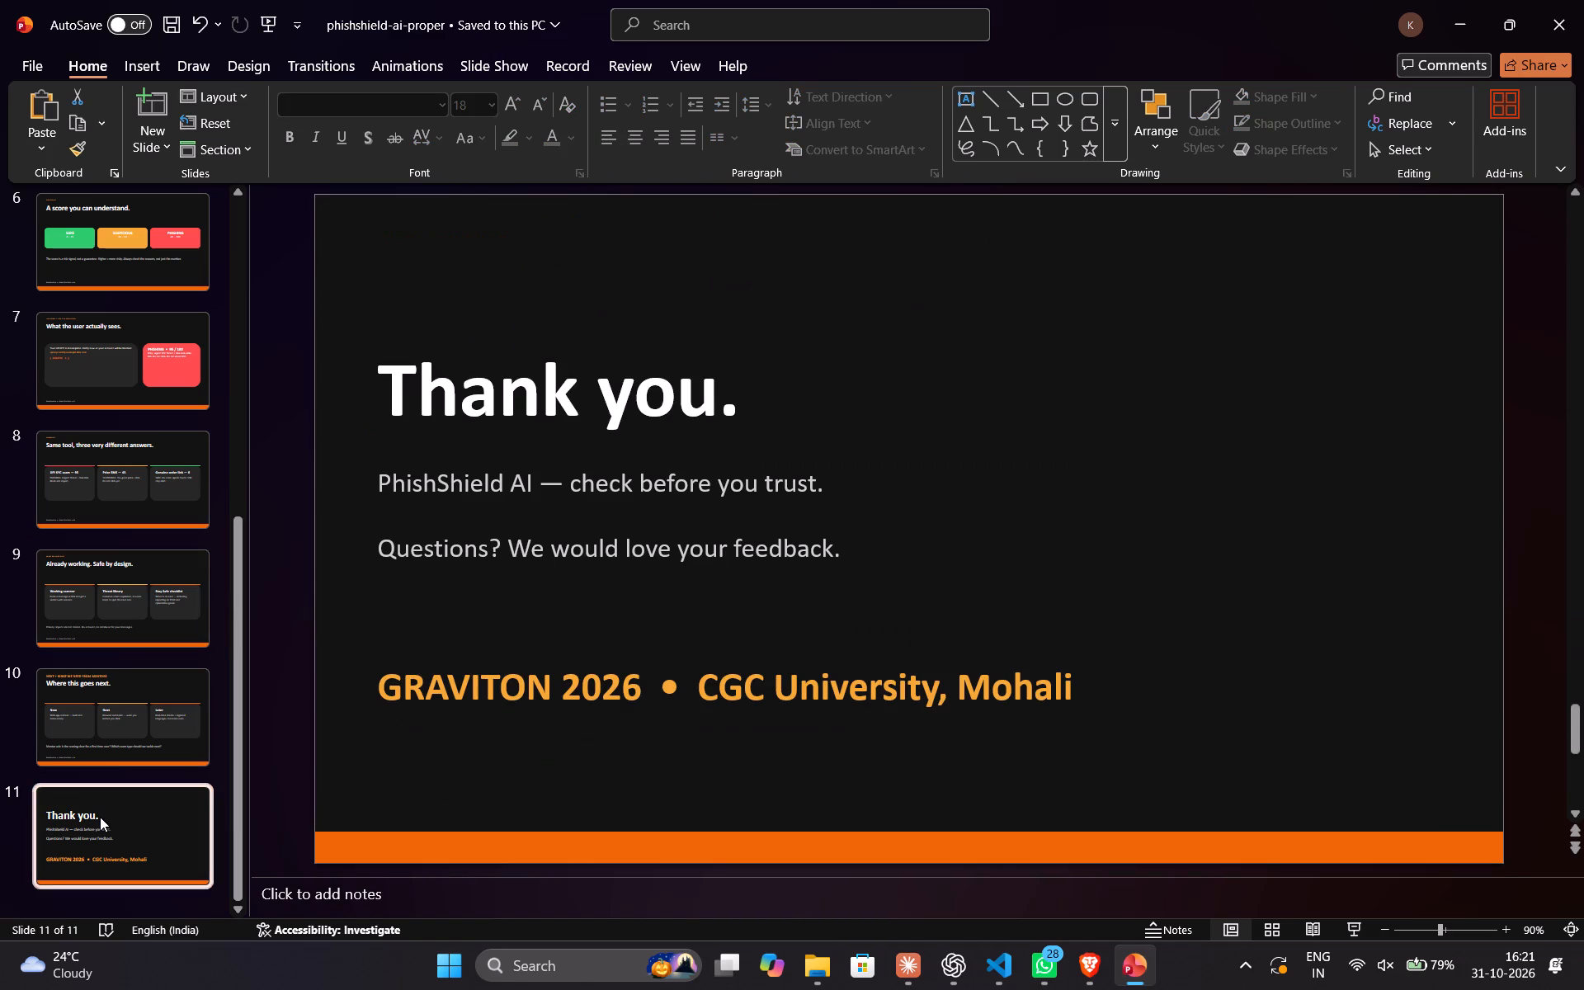
{"action": "left_click", "coordinate": [151, 736]}
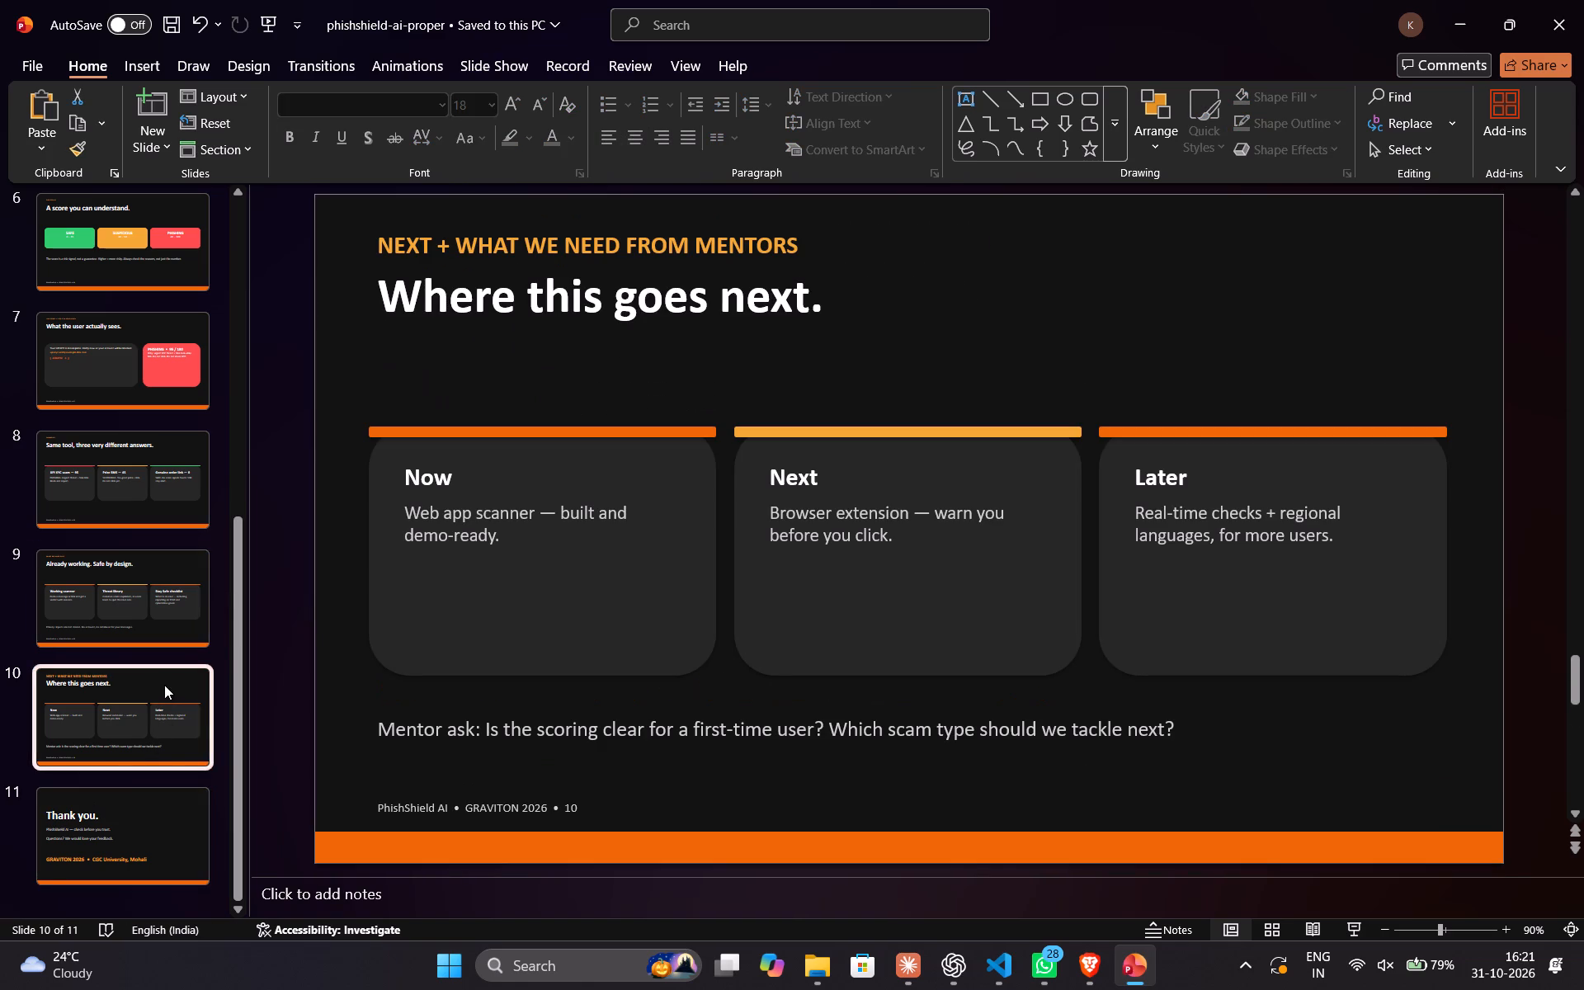
{"action": "left_click", "coordinate": [186, 578]}
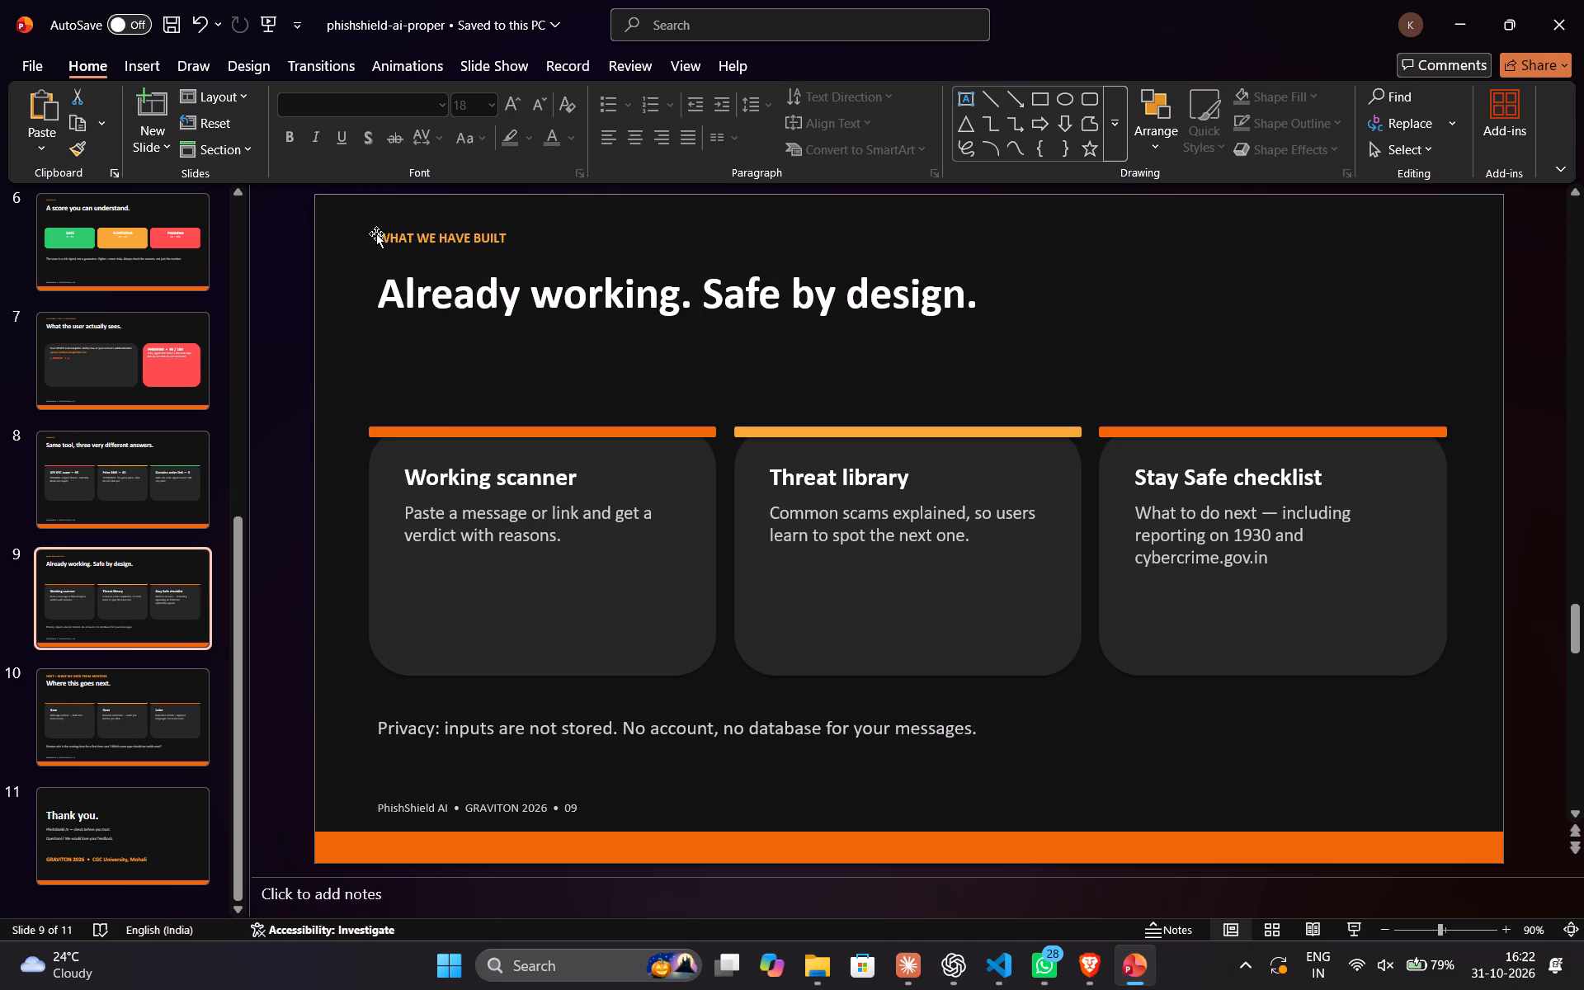
{"action": "left_click_drag", "start_coordinate": [381, 235], "coordinate": [466, 239]}
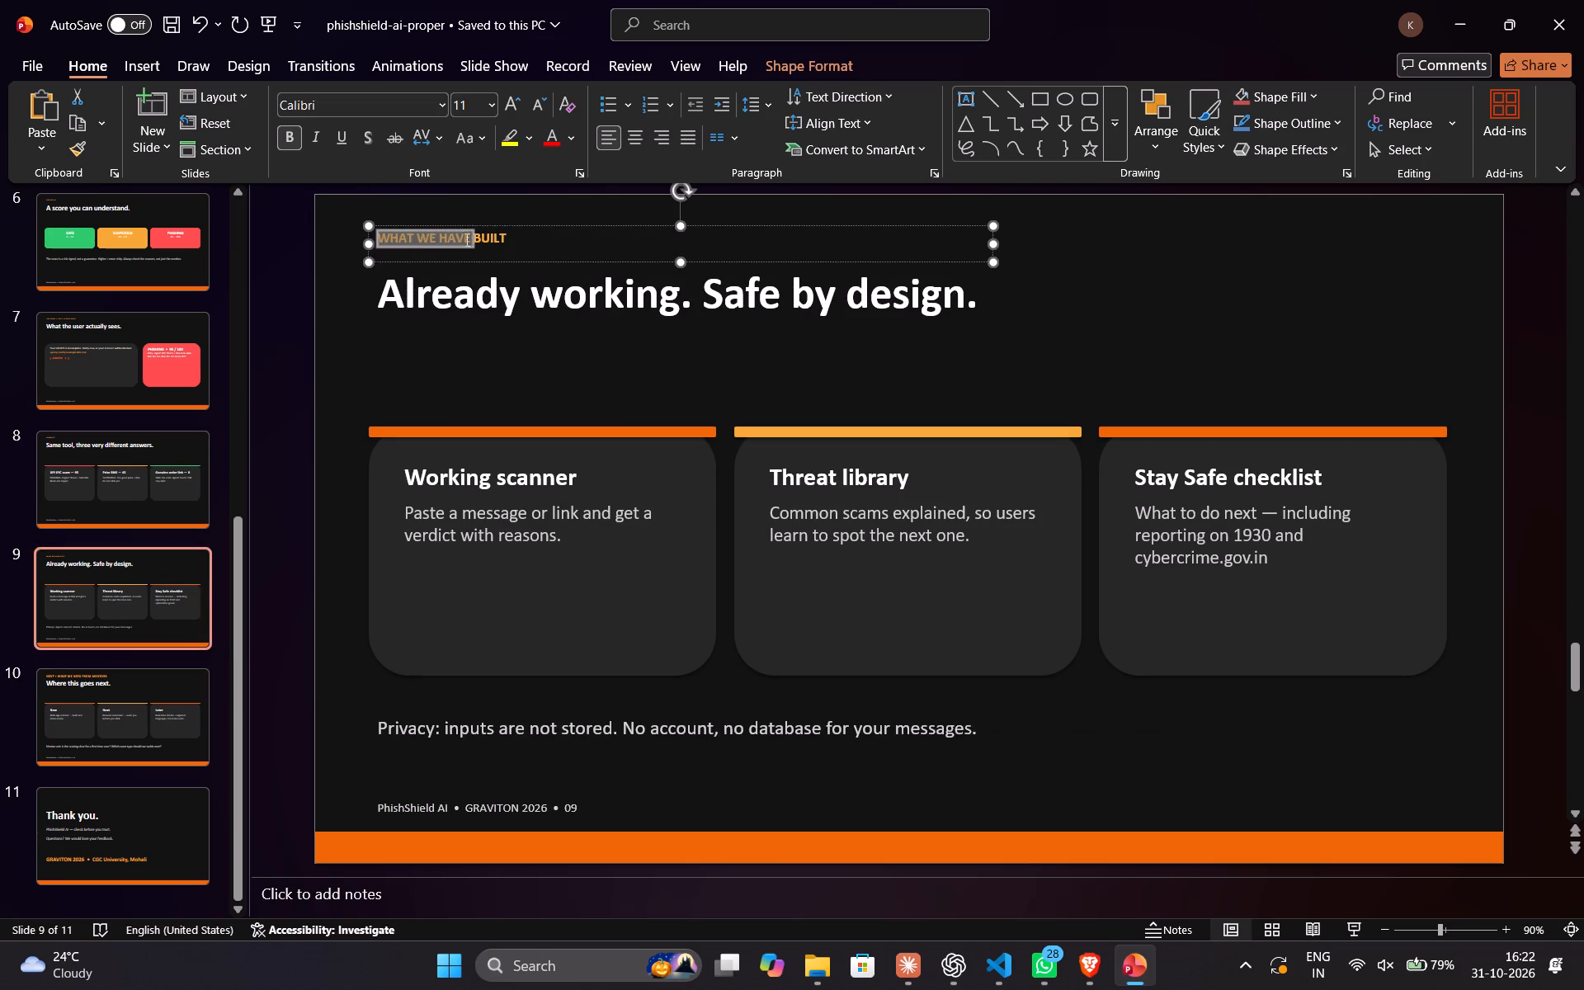
{"action": "left_click_drag", "start_coordinate": [466, 239], "coordinate": [494, 239]}
{"action": "left_click", "coordinate": [489, 110]}
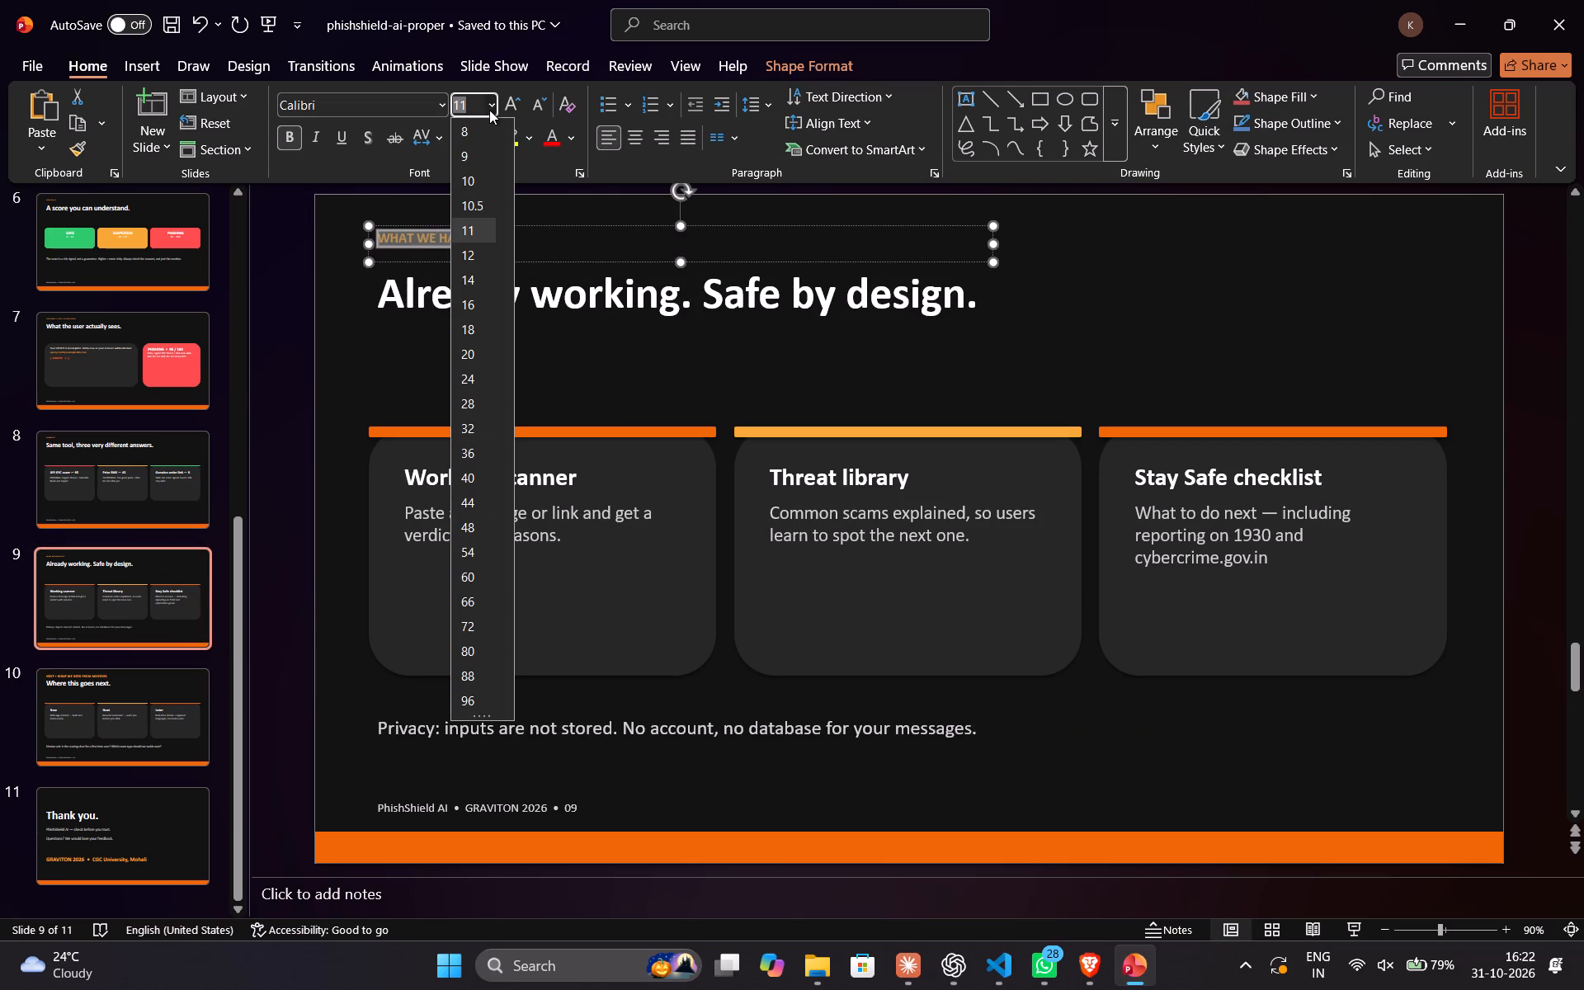
{"action": "left_click", "coordinate": [476, 394]}
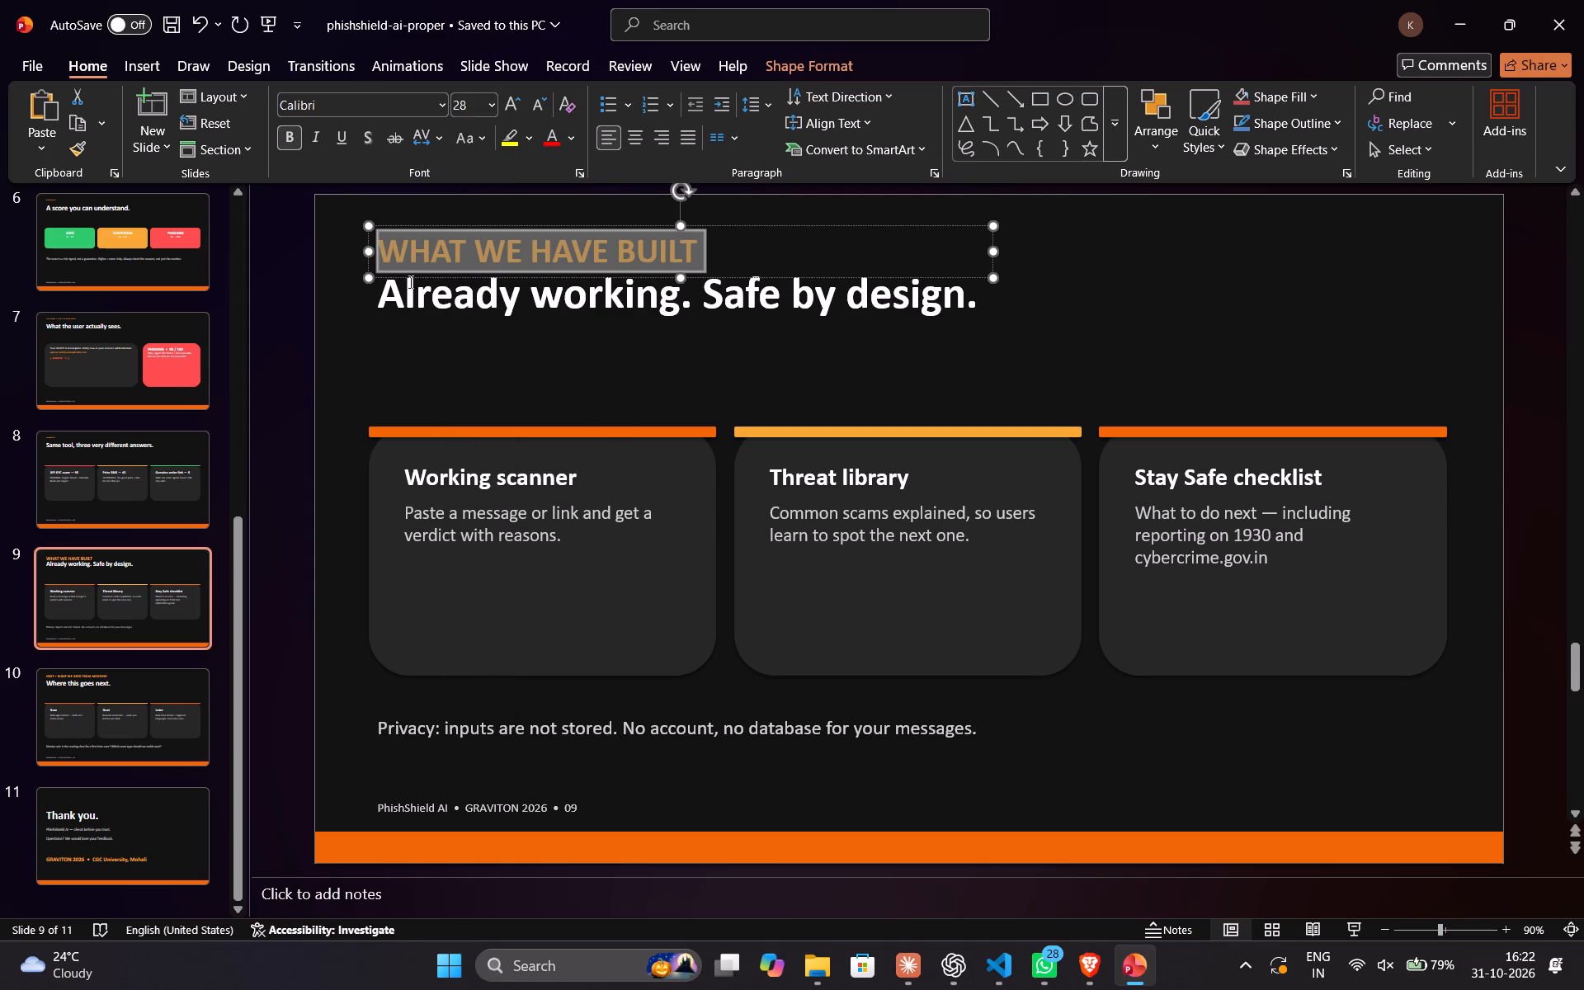
Set the font size of slide 9's title text "Already working. Safe by design" to 28, leaving out the final period.
{"action": "left_click_drag", "start_coordinate": [379, 292], "coordinate": [906, 305]}
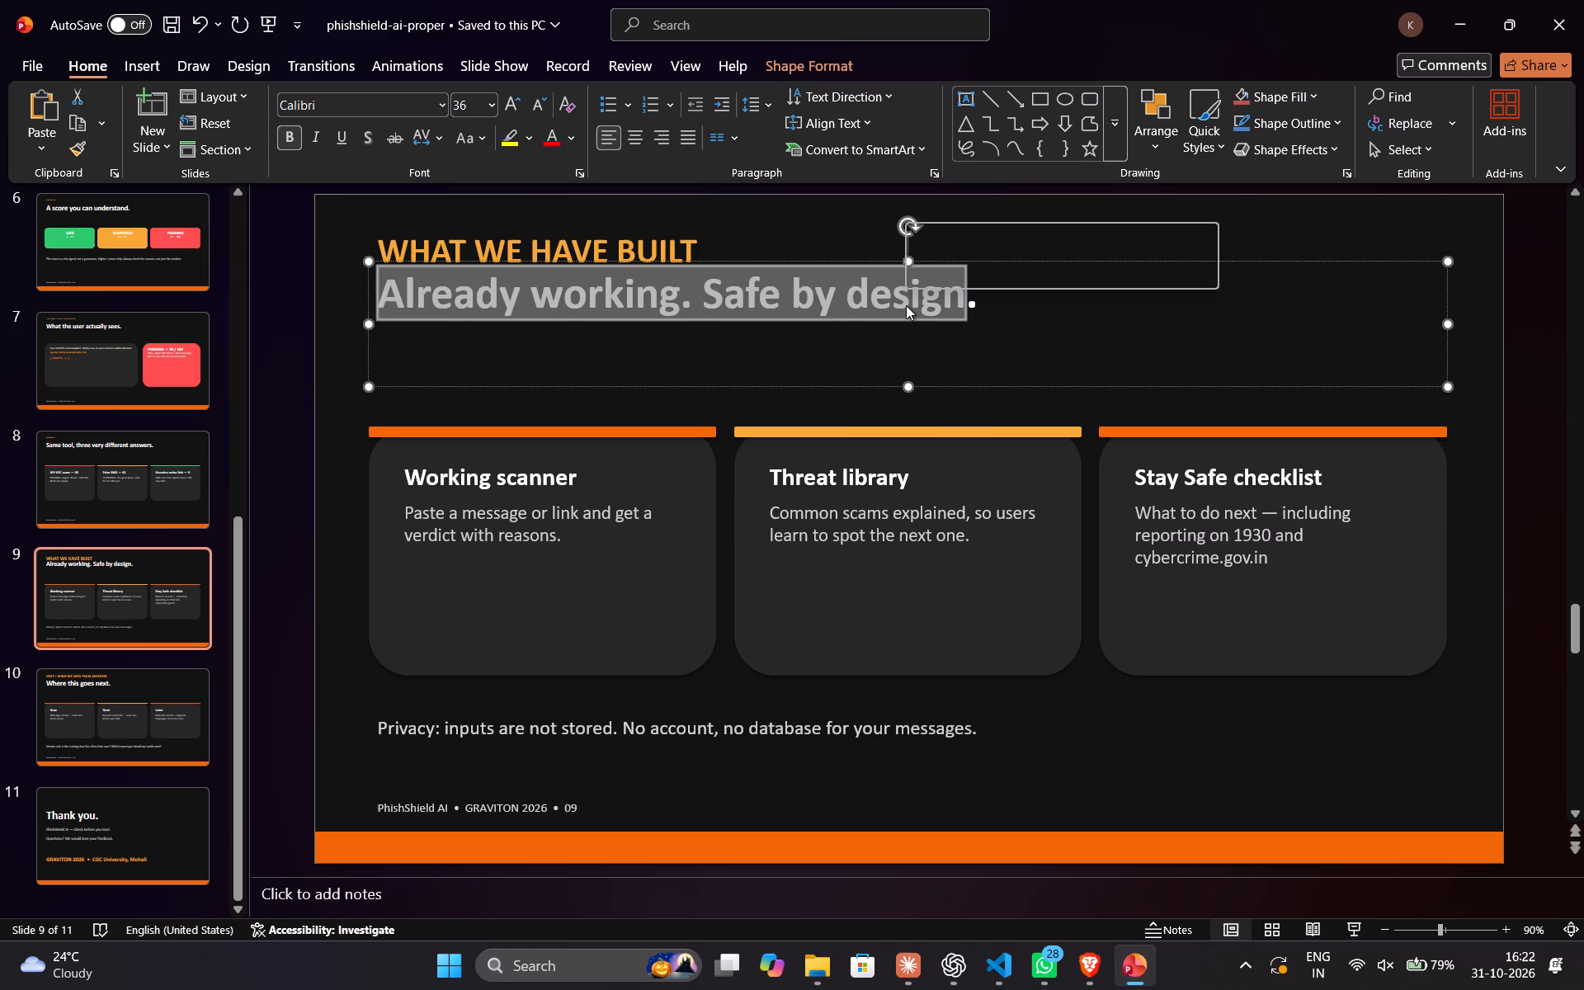
{"action": "left_click", "coordinate": [493, 100]}
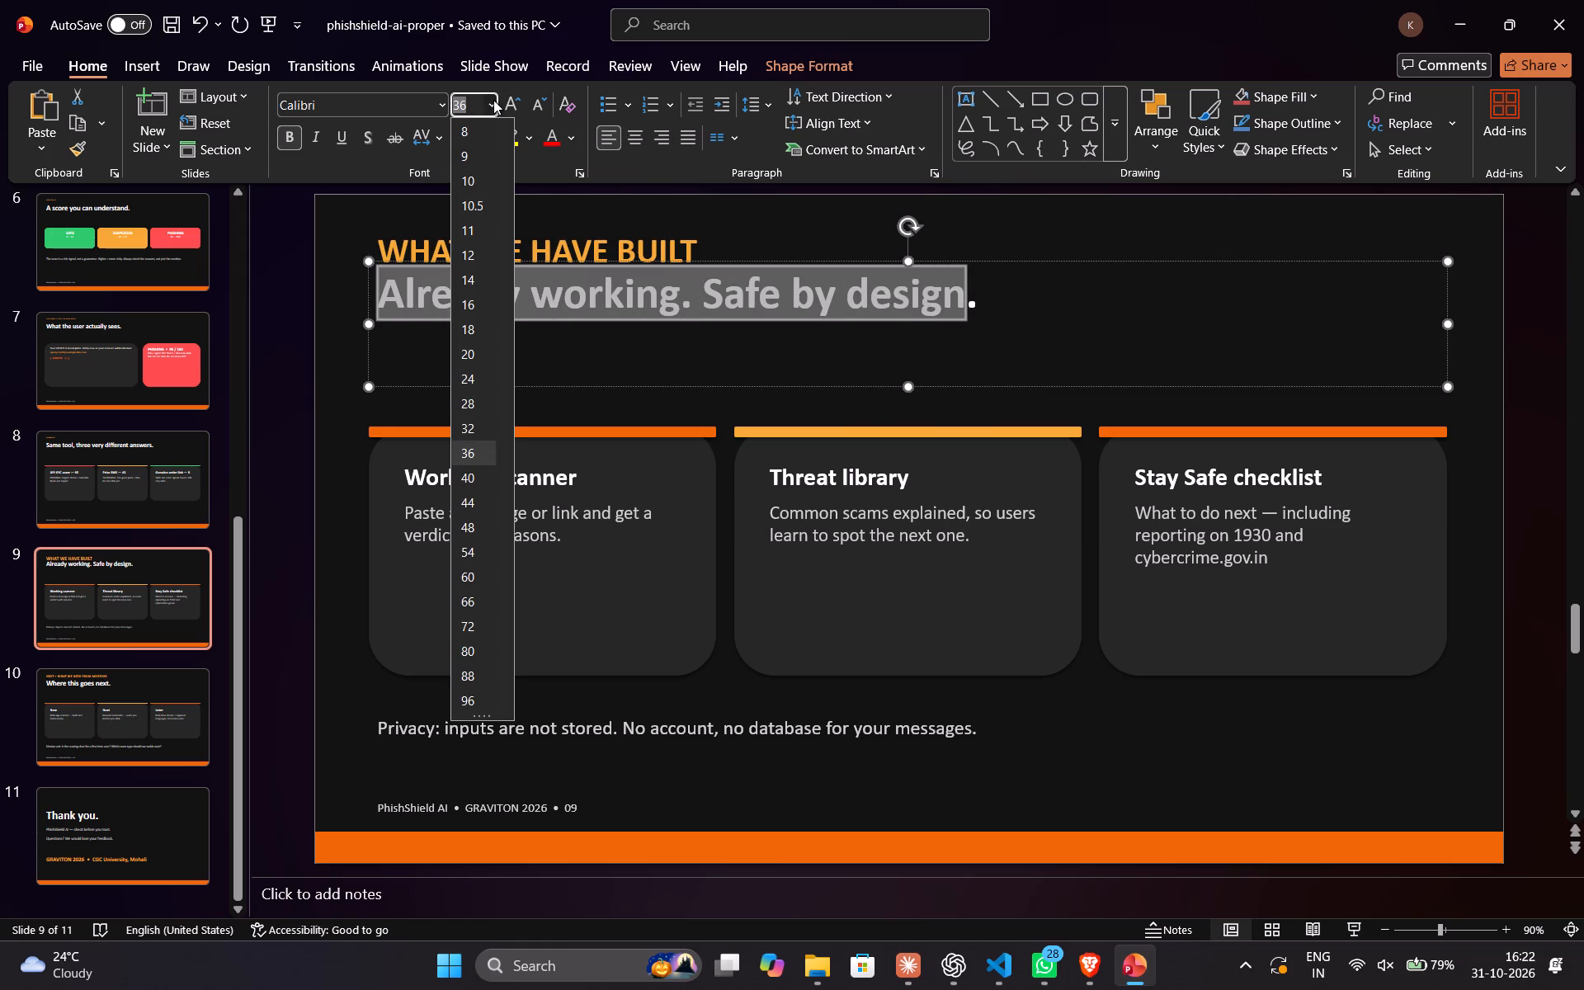
{"action": "left_click", "coordinate": [495, 401]}
{"action": "left_click", "coordinate": [845, 351]}
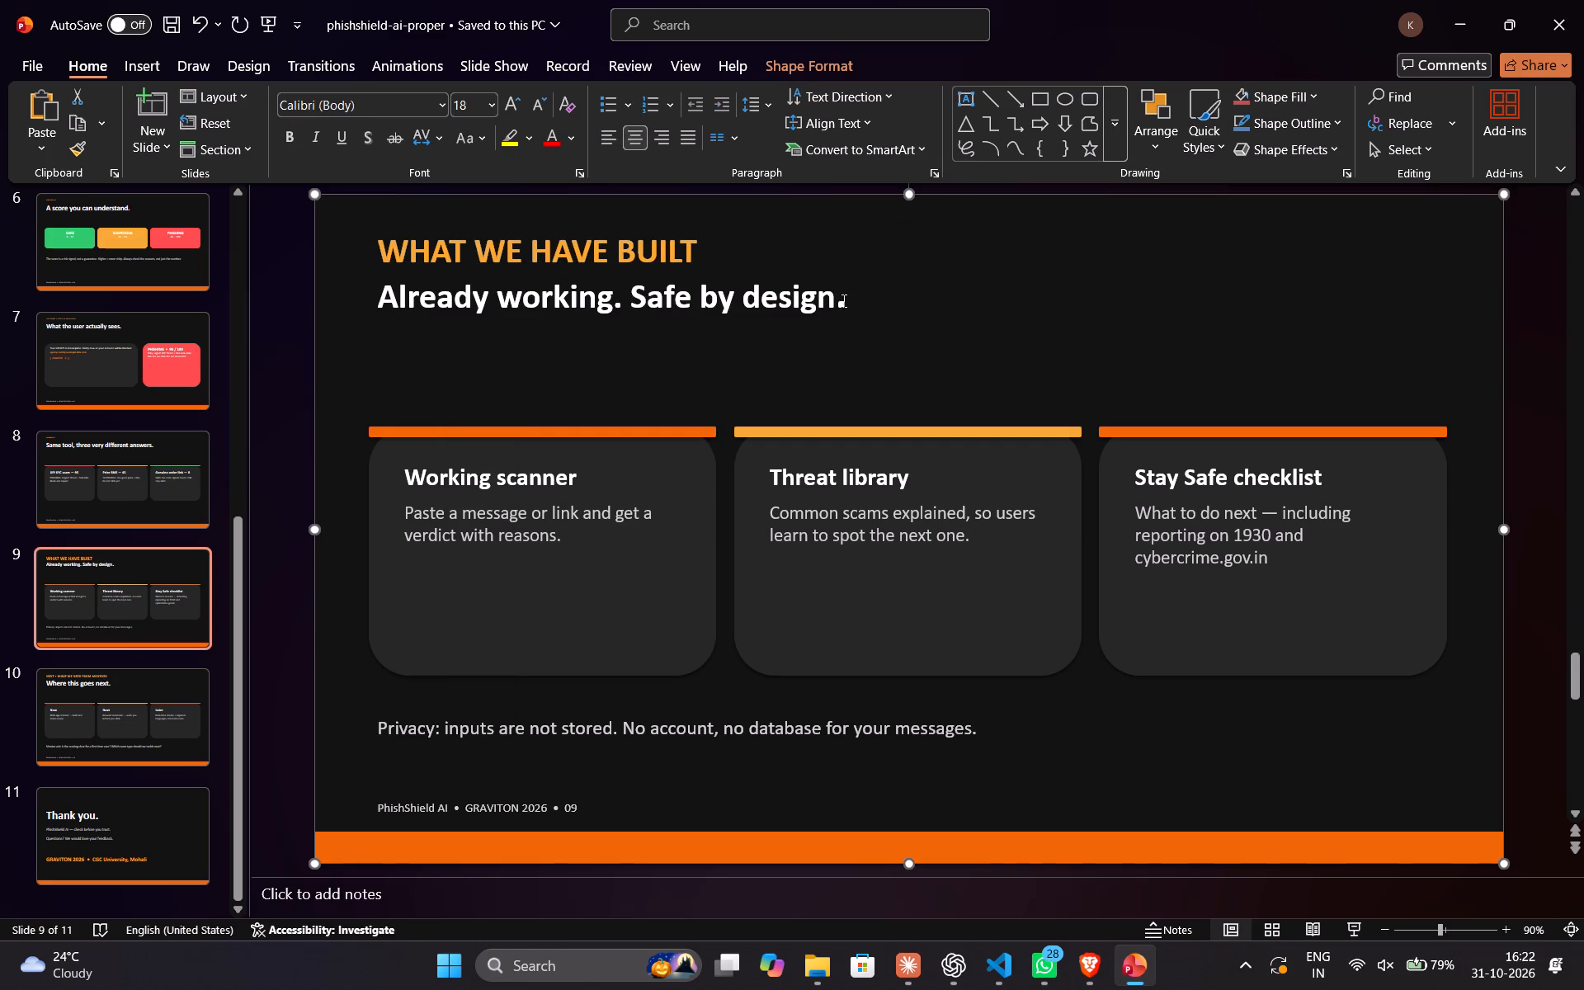
Move slide 9's "Already working. Safe by design." title down slightly to leave a gap beneath the orange heading line.
{"action": "left_click_drag", "start_coordinate": [841, 300], "coordinate": [867, 364]}
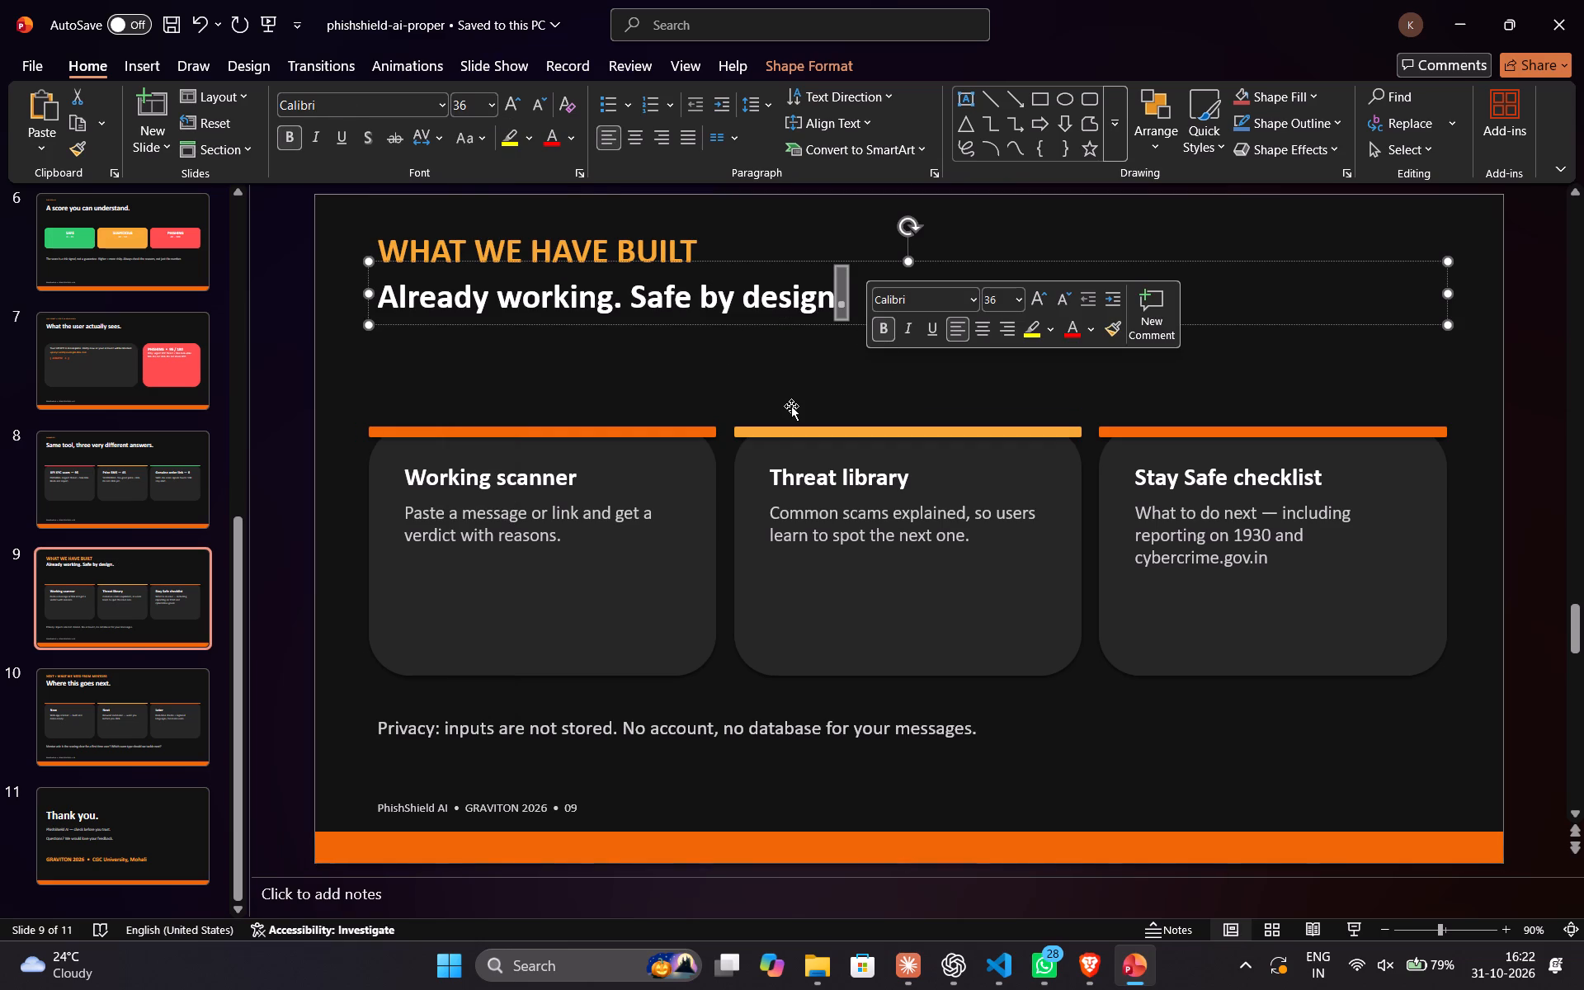
{"action": "left_click_drag", "start_coordinate": [775, 324], "coordinate": [780, 361]}
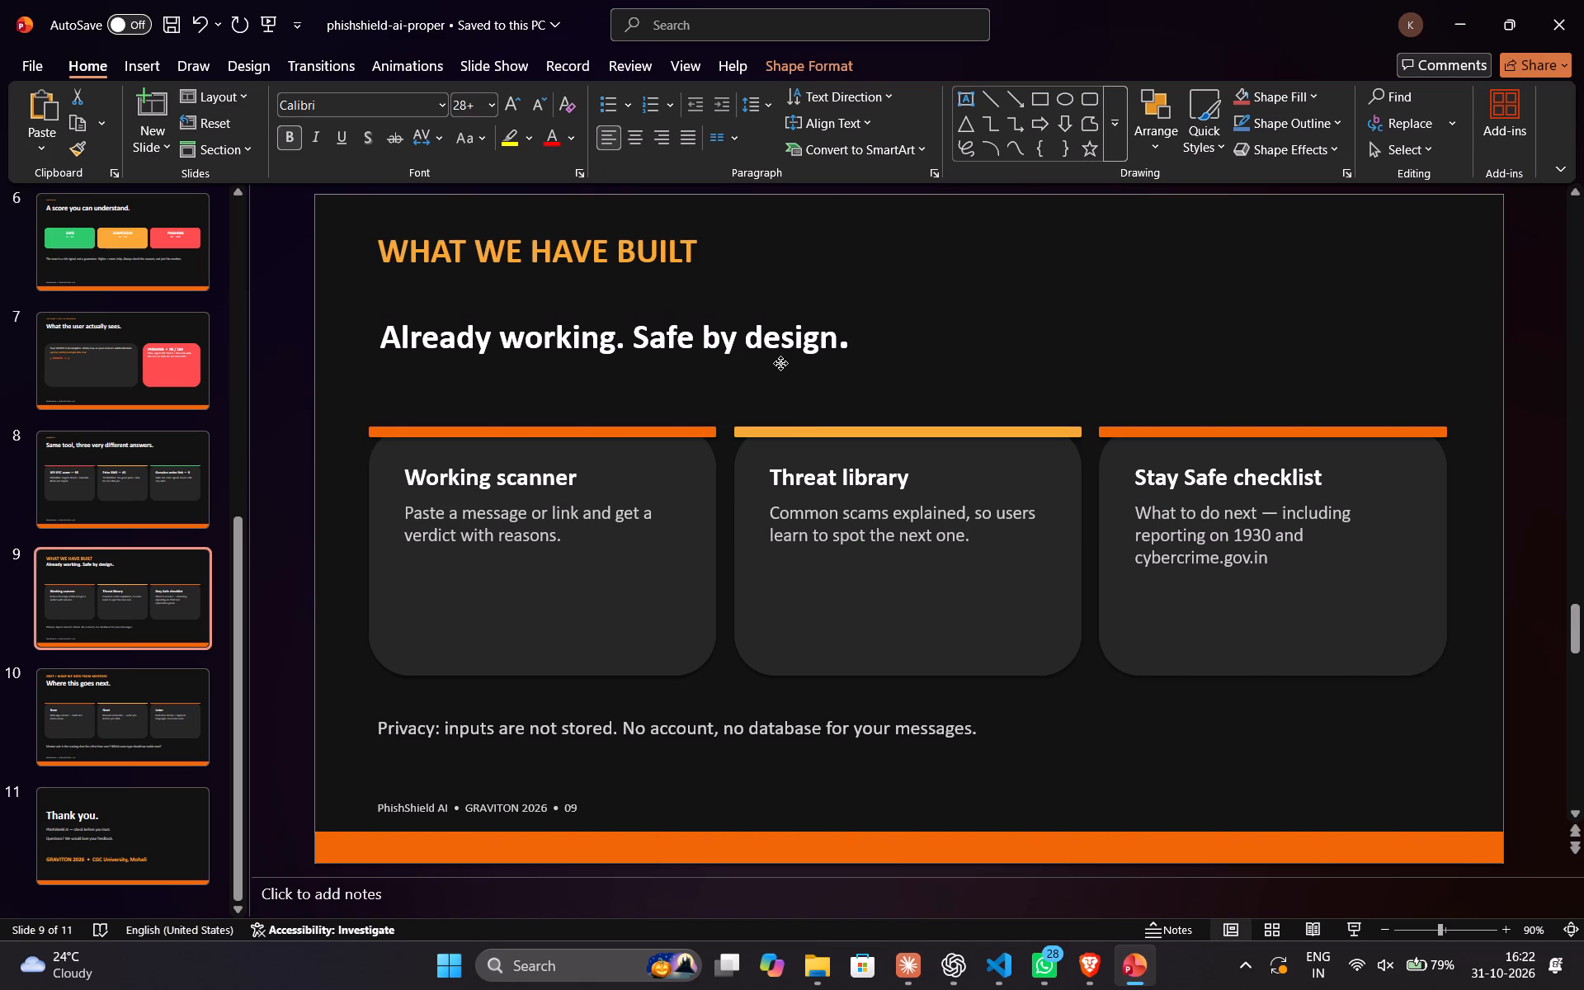
{"action": "left_click_drag", "start_coordinate": [780, 361], "coordinate": [783, 355]}
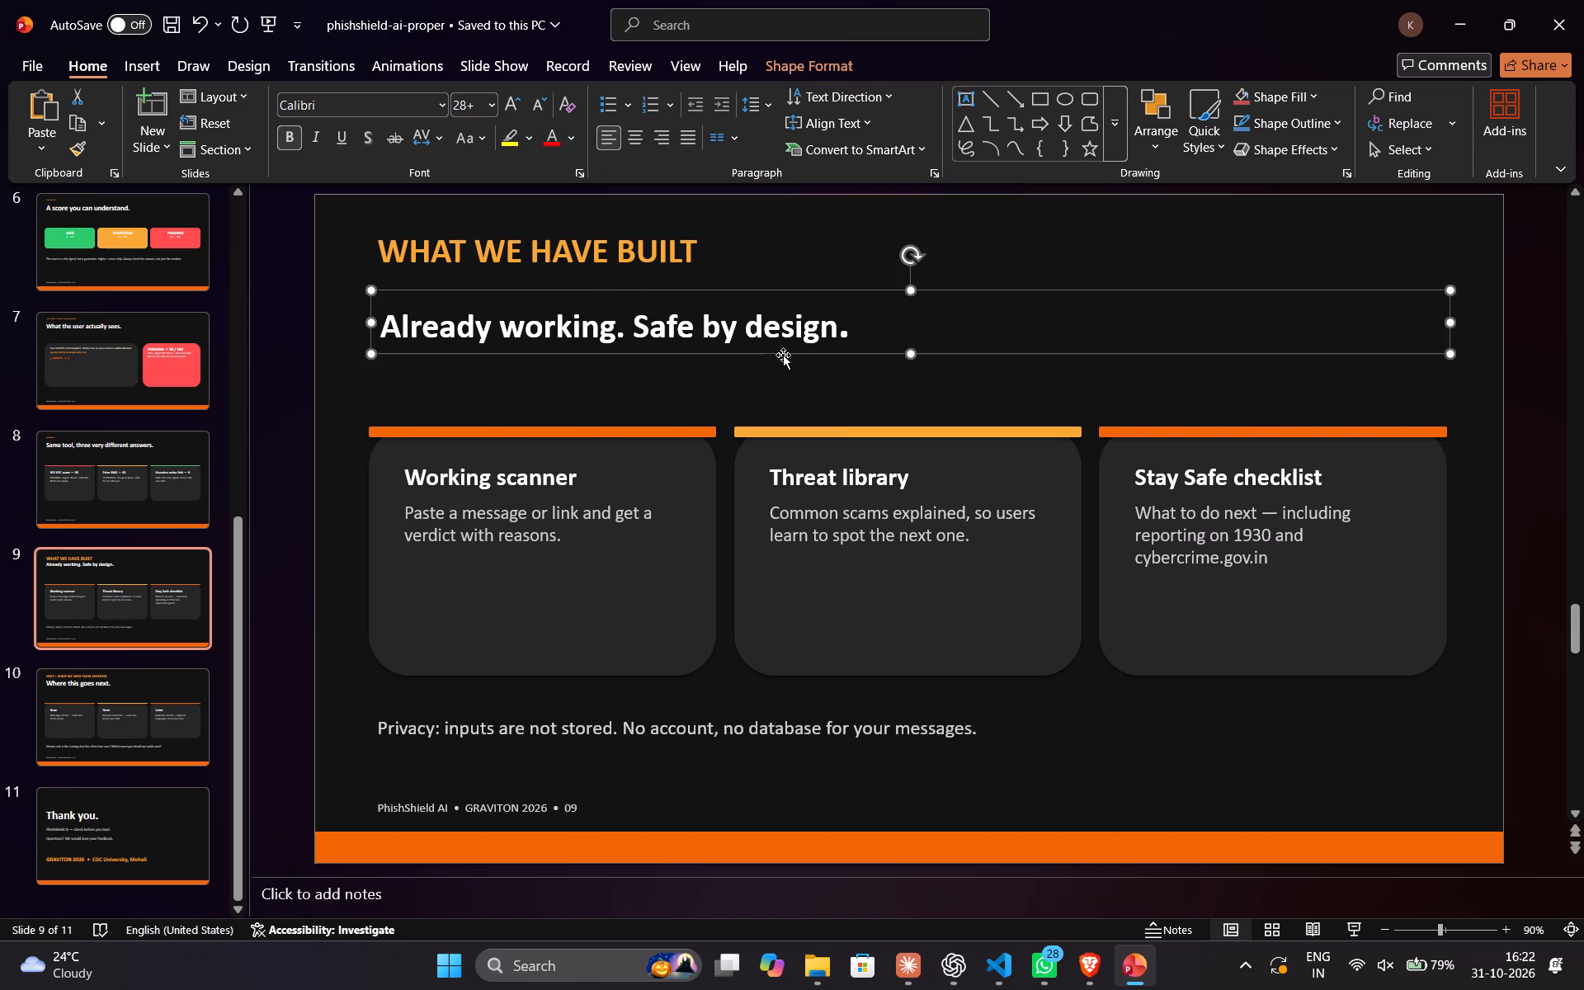
{"action": "left_click", "coordinate": [1320, 375]}
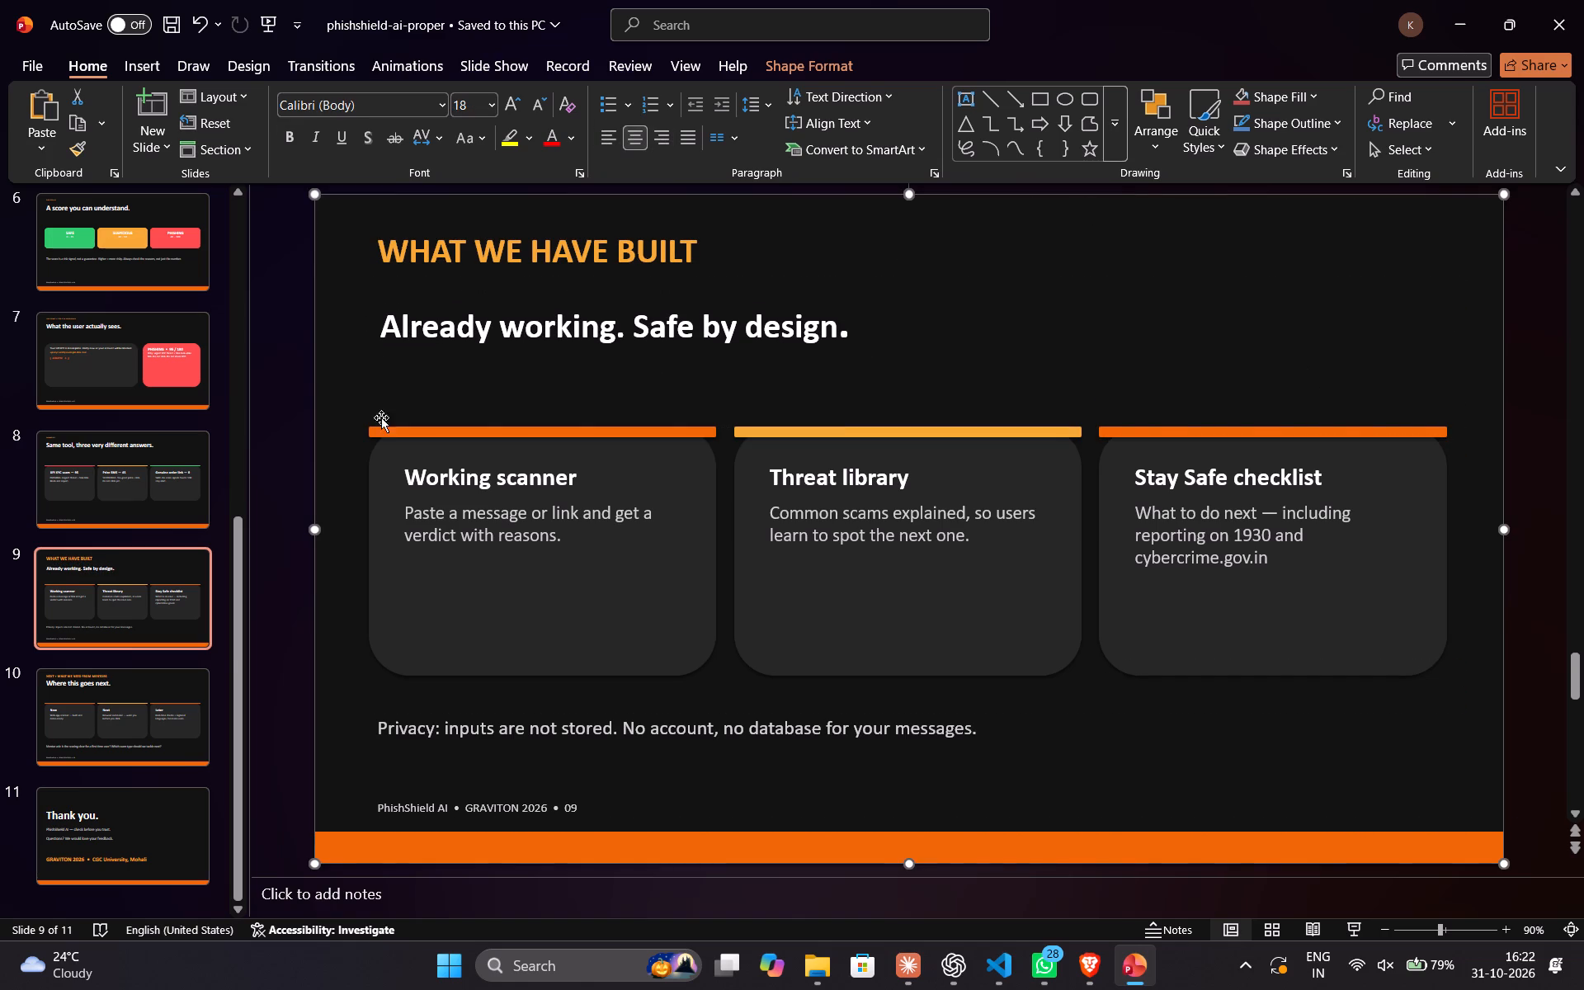
Set the font size of the "Where this goes next." title on slide 10 to 32.
{"action": "left_click", "coordinate": [127, 714]}
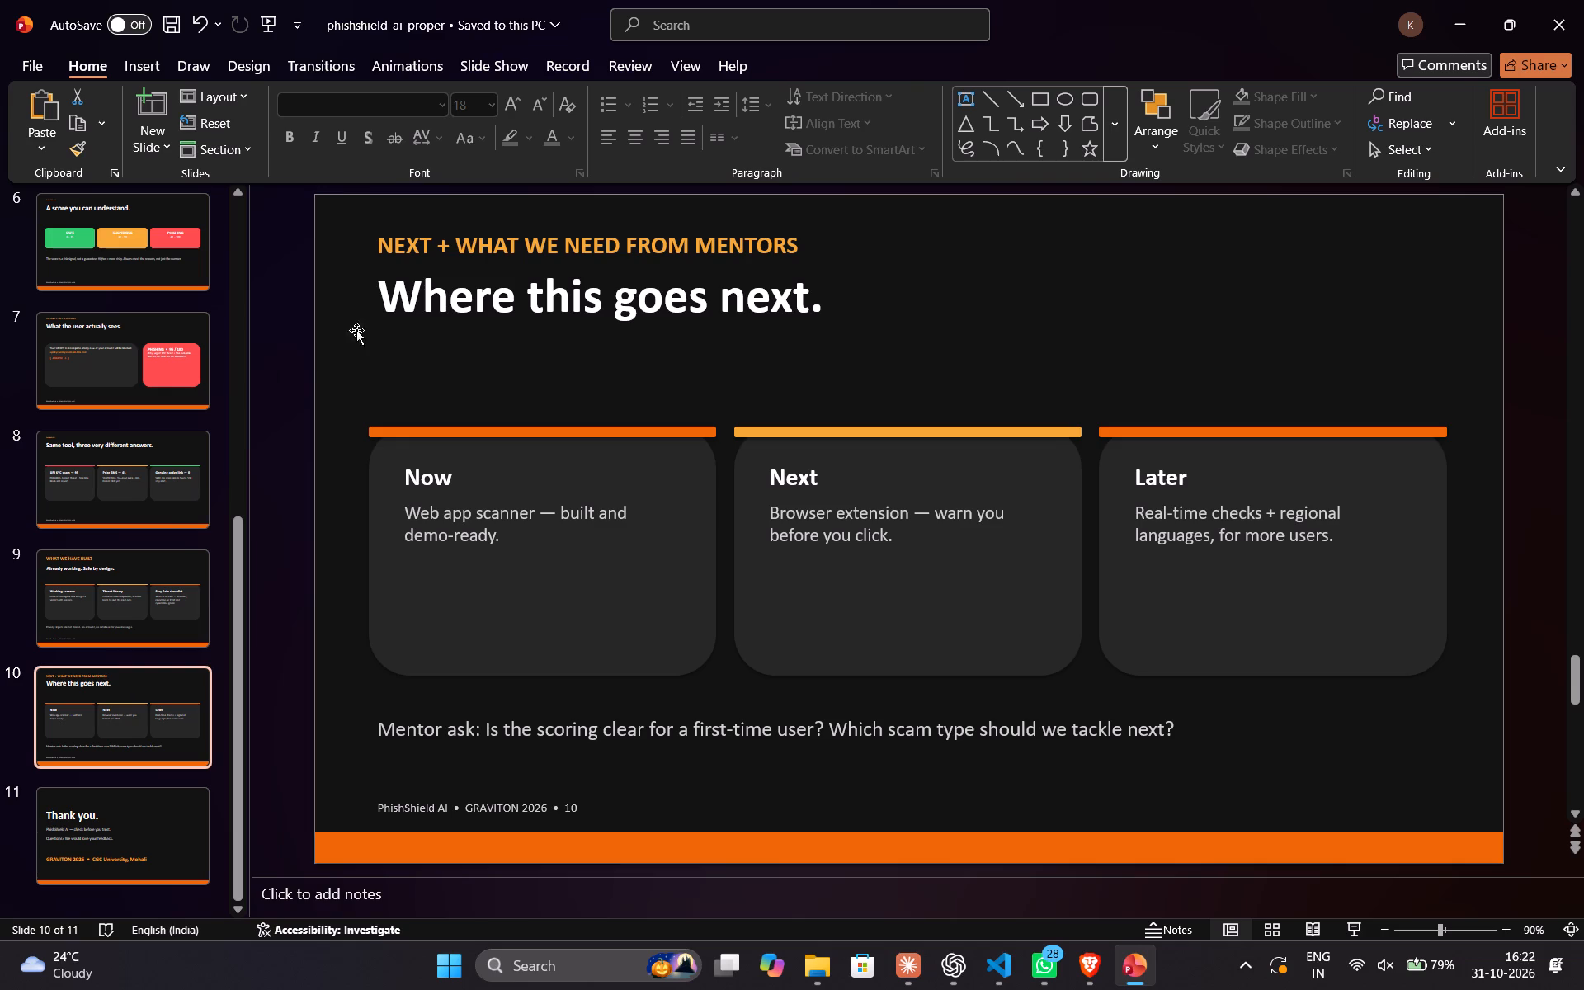
{"action": "left_click_drag", "start_coordinate": [391, 297], "coordinate": [790, 299]}
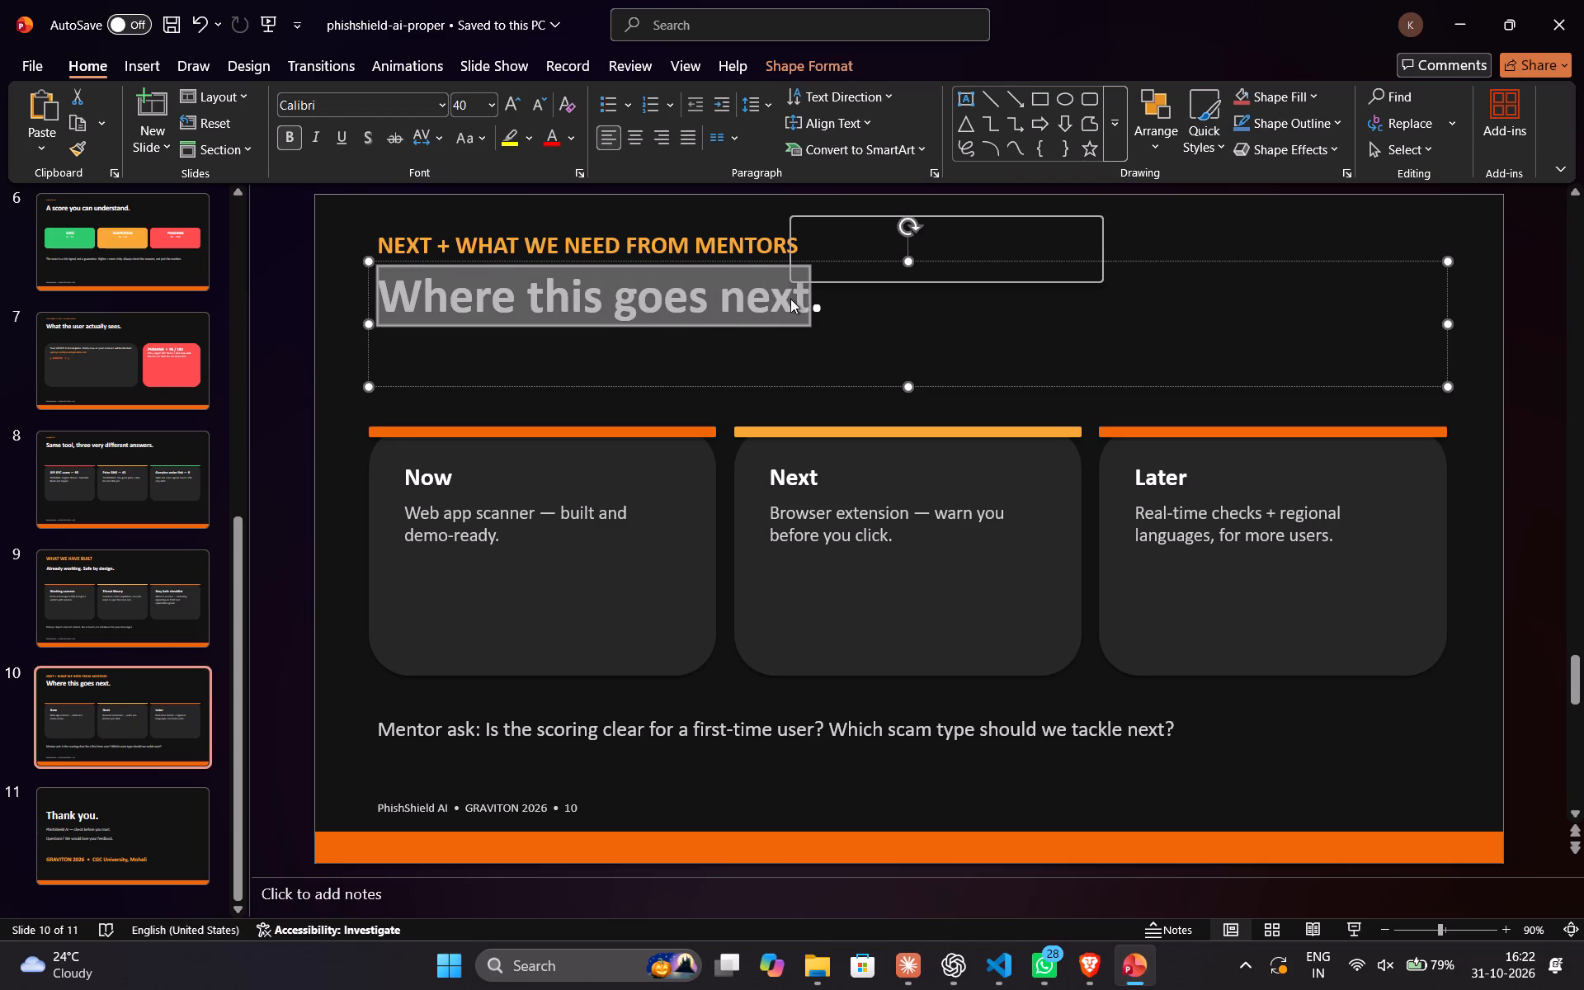
{"action": "left_click", "coordinate": [807, 288]}
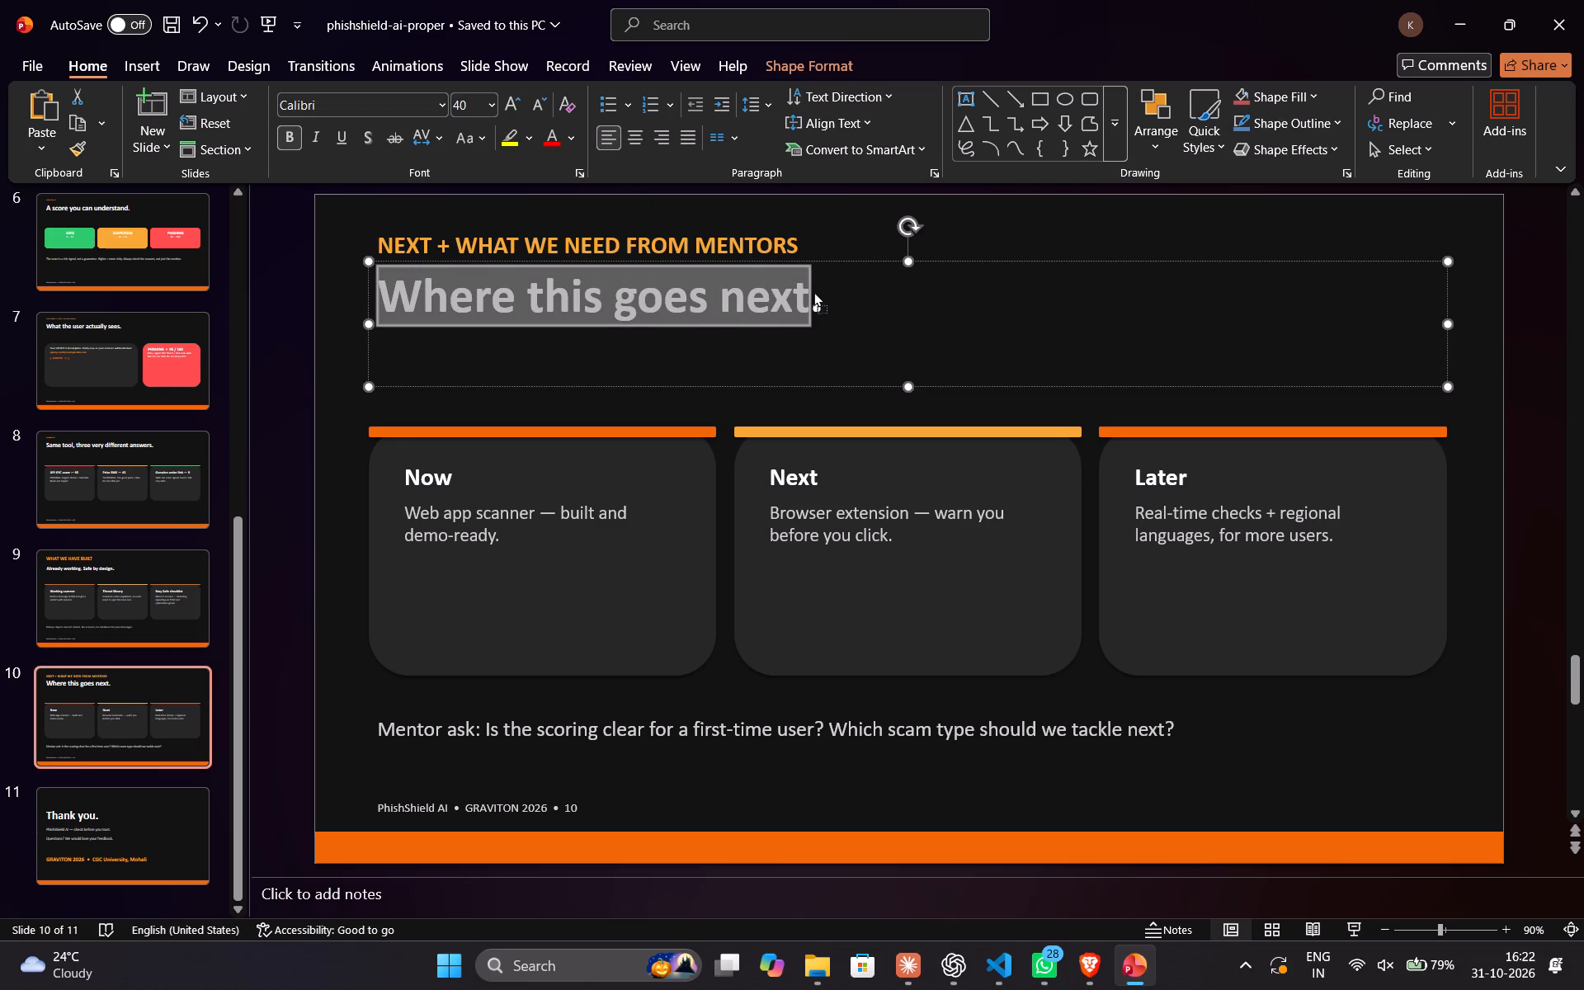
{"action": "left_click", "coordinate": [913, 298]}
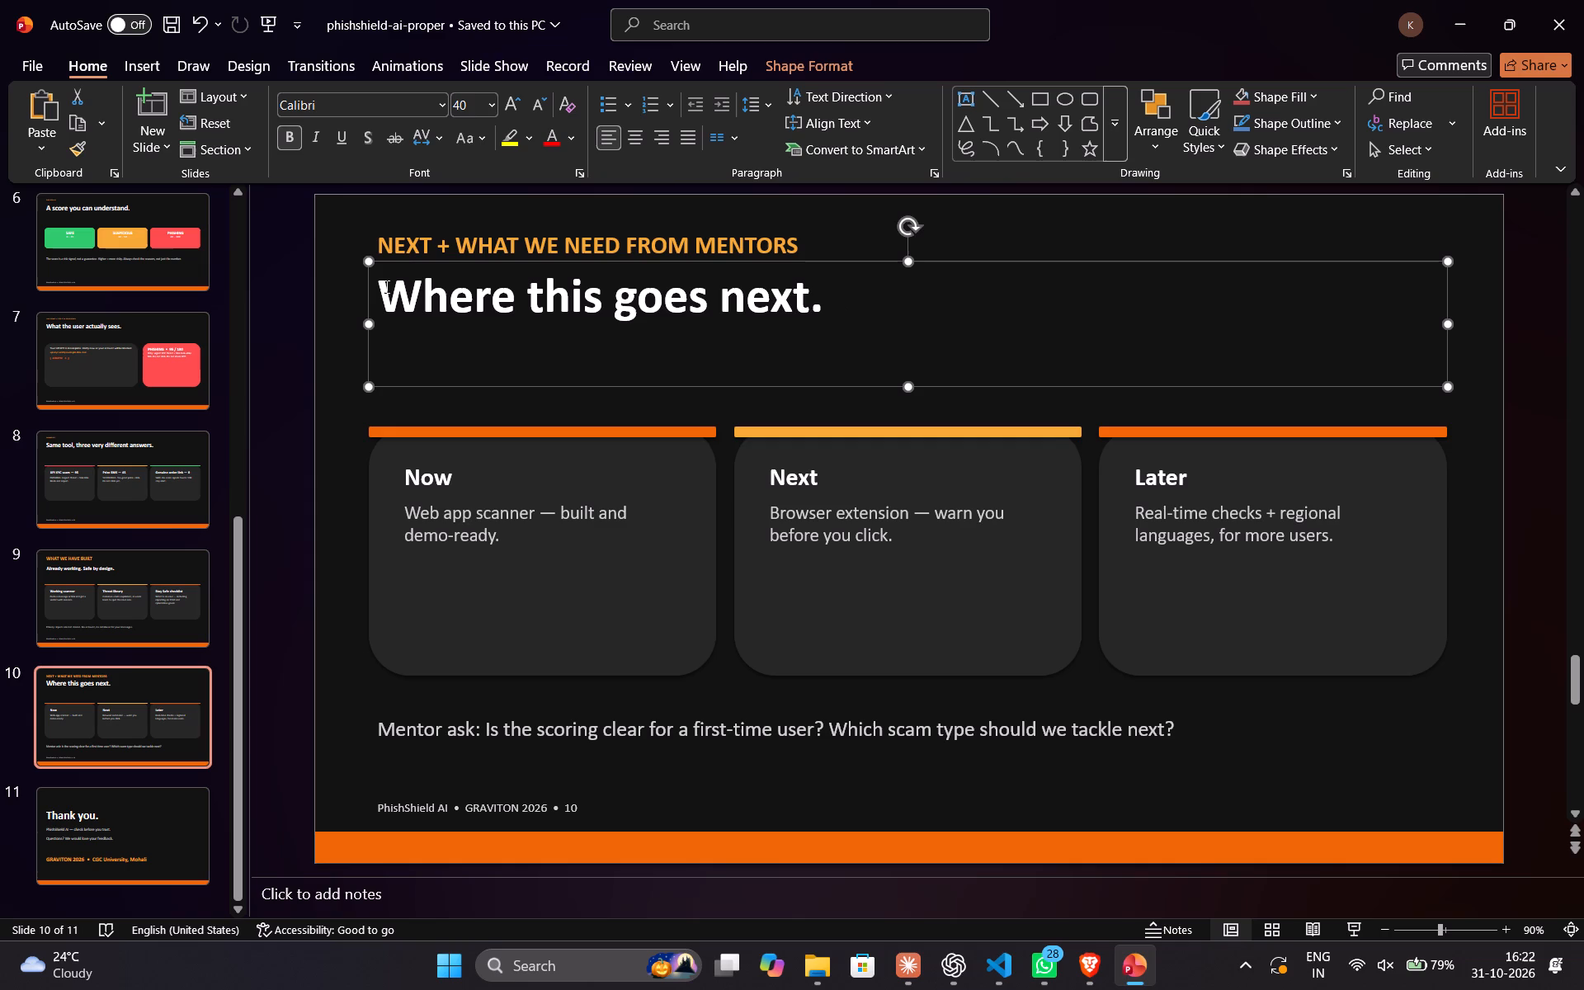
{"action": "left_click_drag", "start_coordinate": [379, 290], "coordinate": [779, 318]}
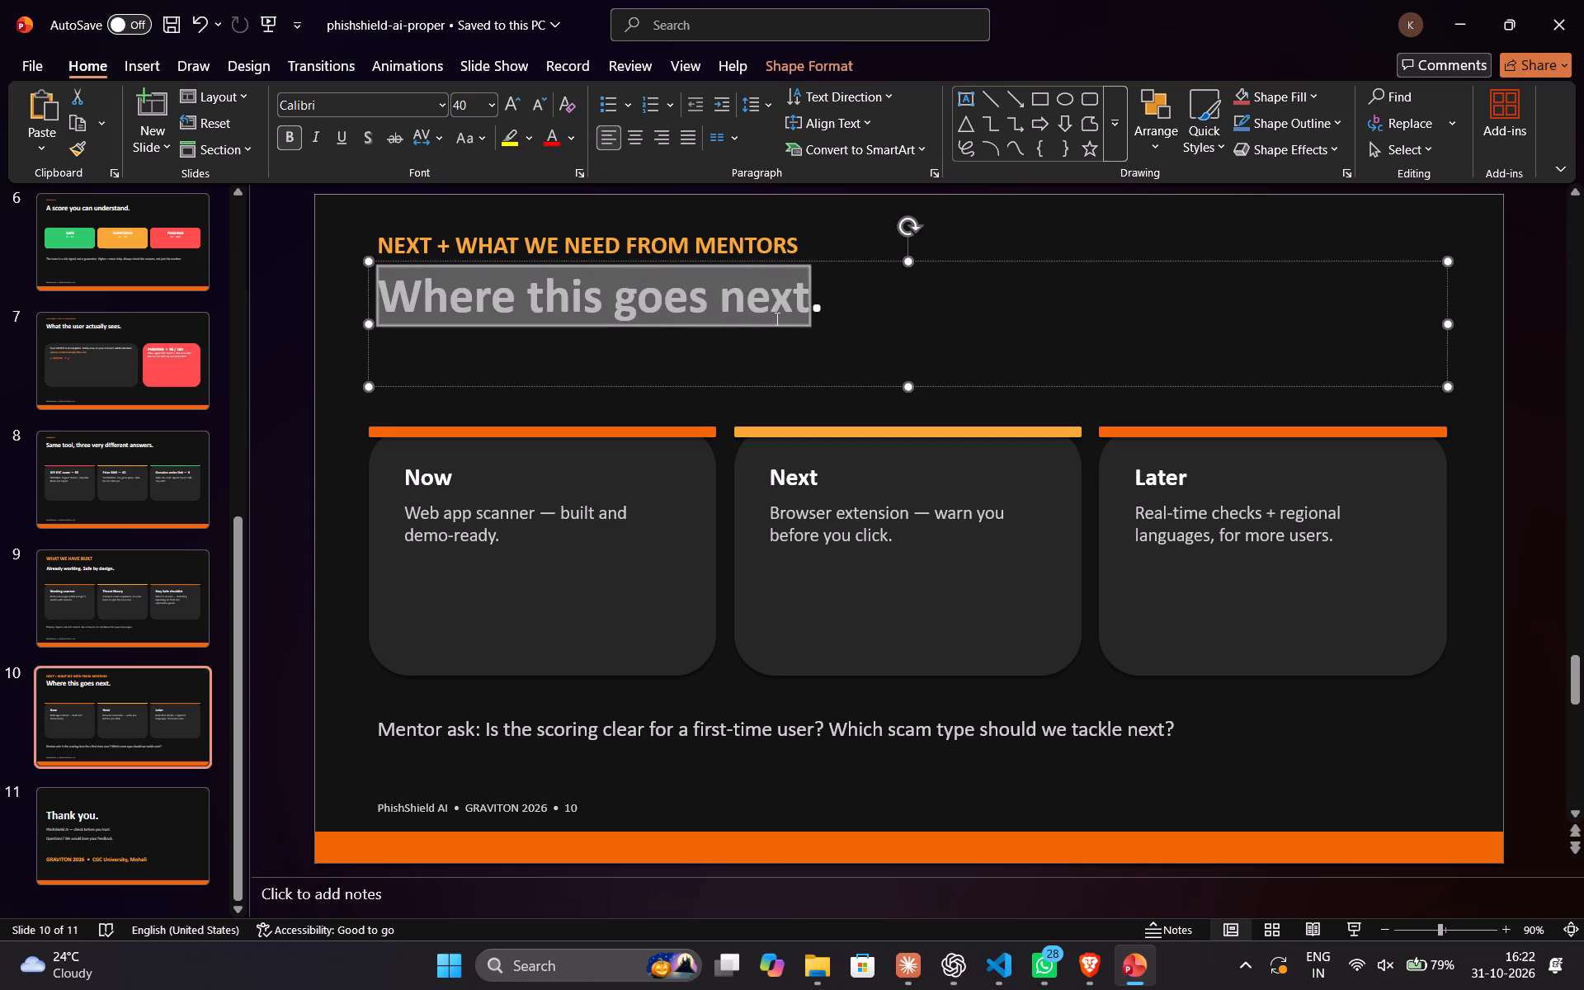
{"action": "left_click_drag", "start_coordinate": [779, 318], "coordinate": [848, 319]}
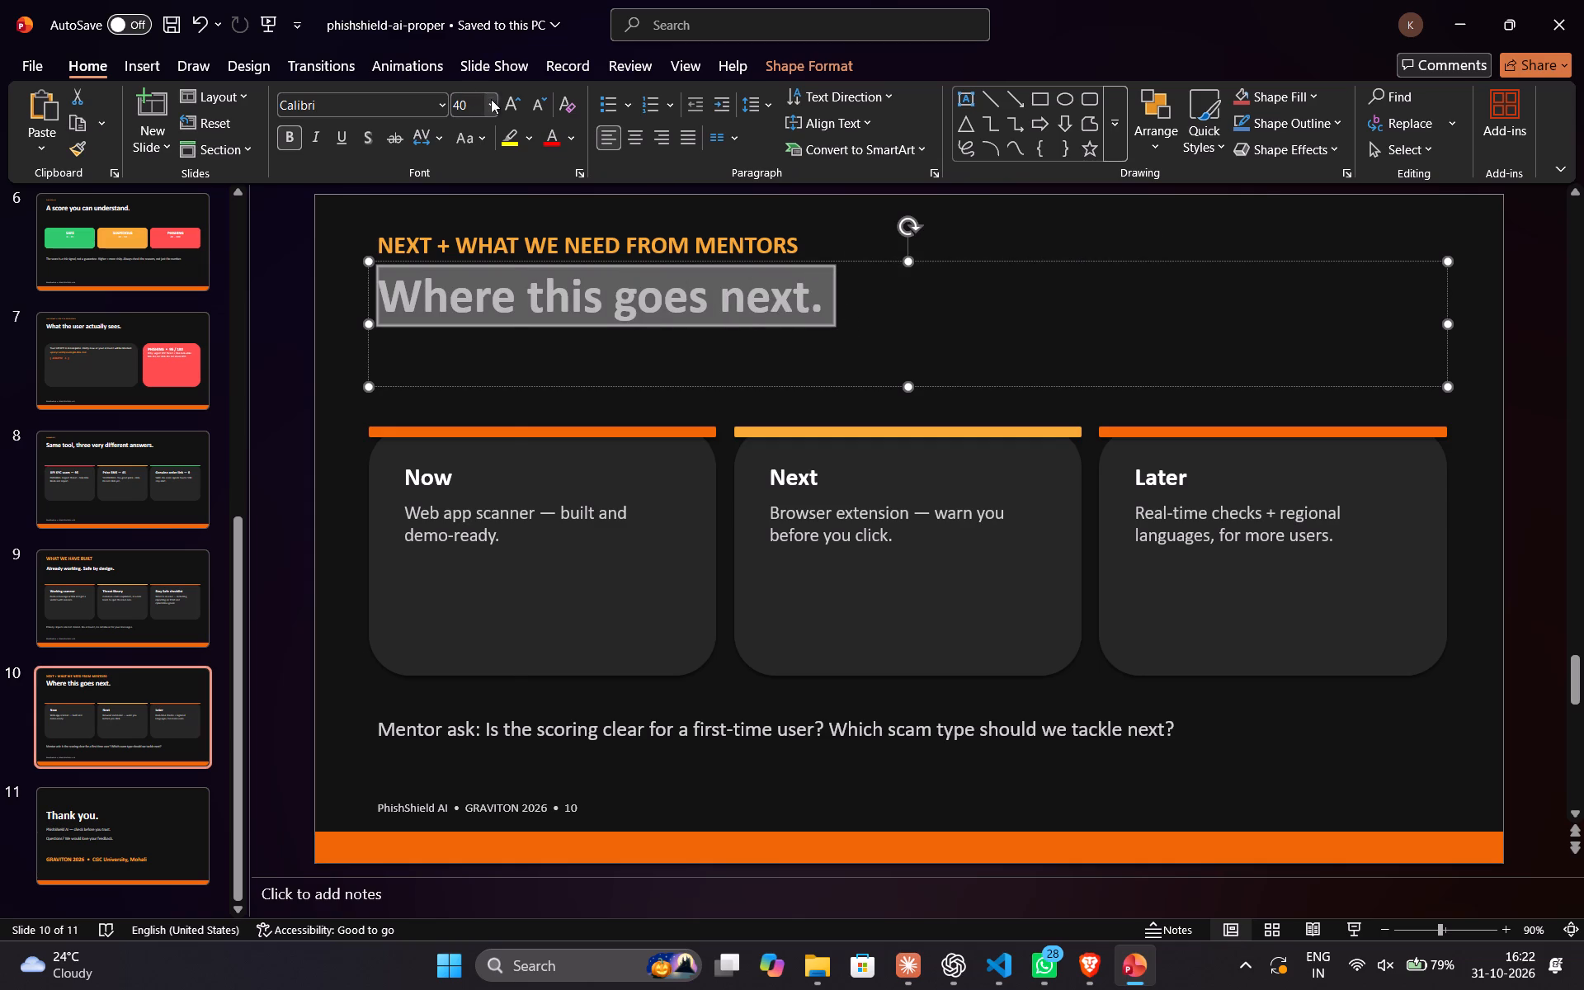
{"action": "left_click", "coordinate": [495, 106]}
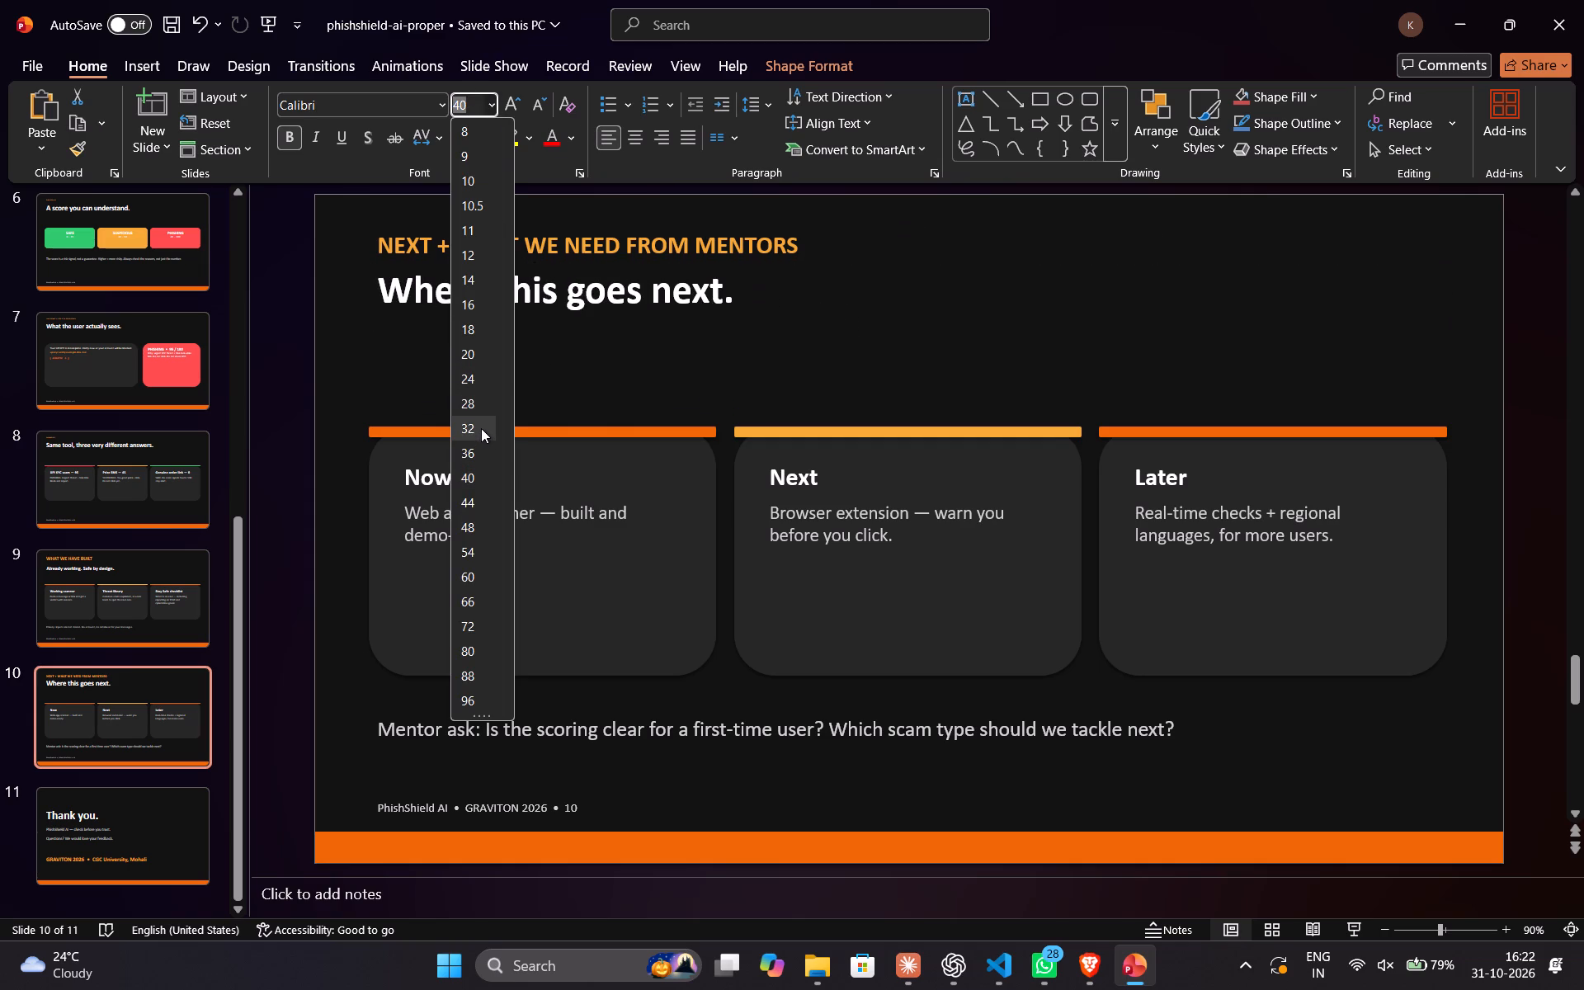
{"action": "left_click", "coordinate": [481, 428]}
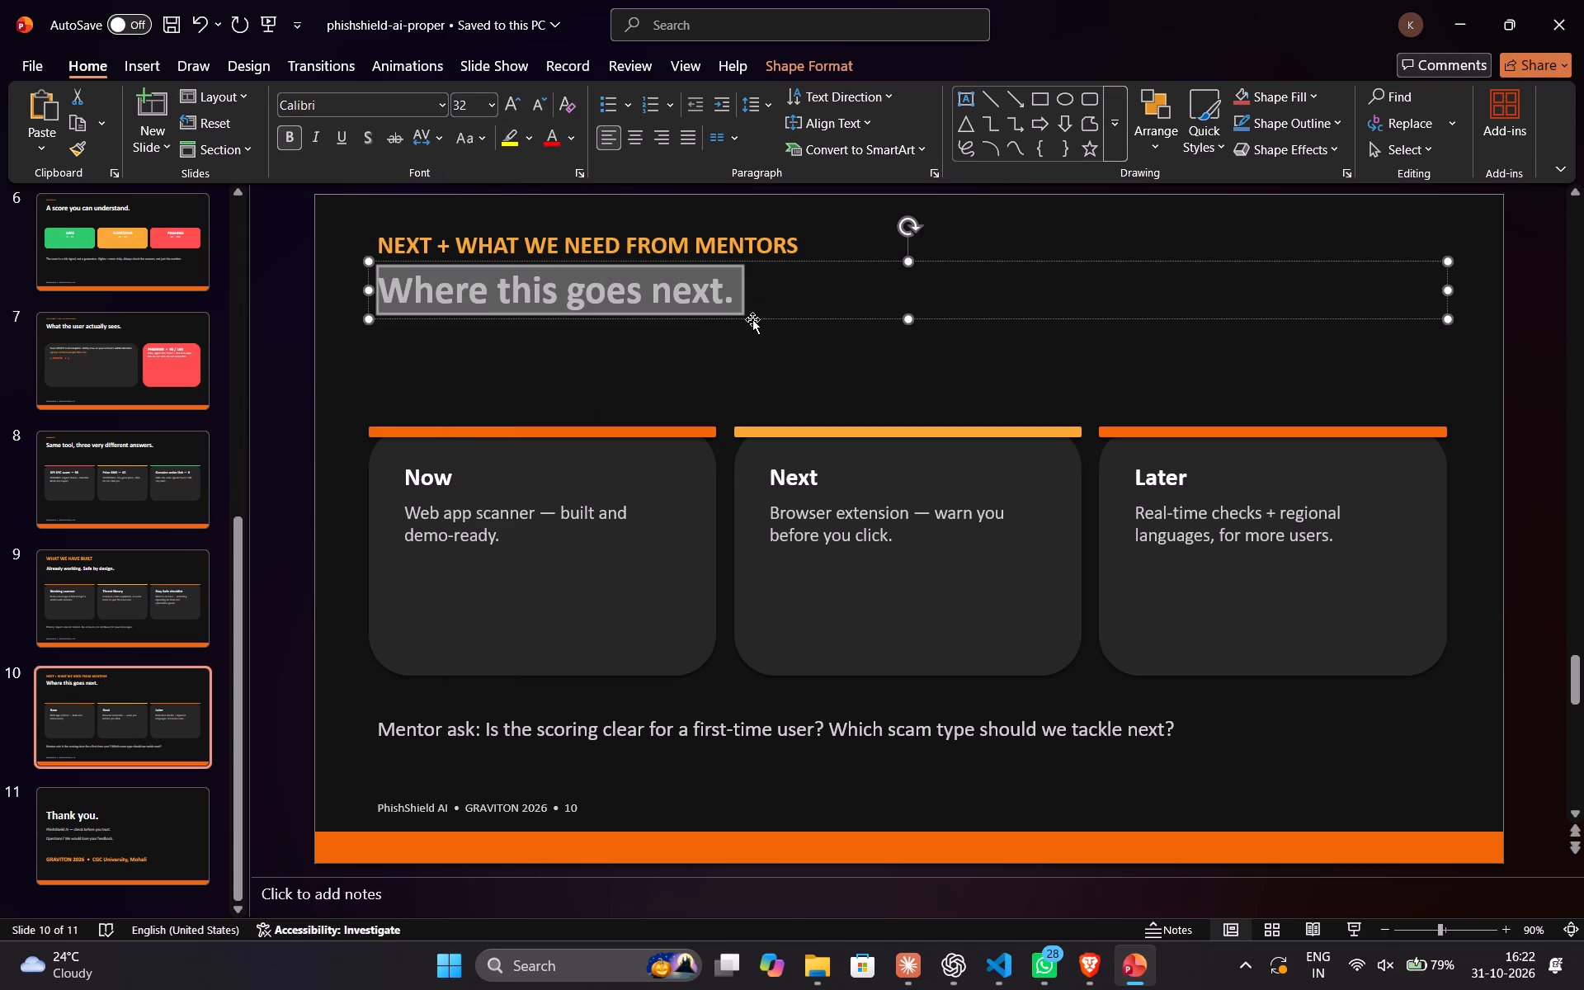
Move slide 10's "Where this goes next." title down to leave a gap beneath the orange heading line.
{"action": "left_click_drag", "start_coordinate": [752, 319], "coordinate": [761, 357]}
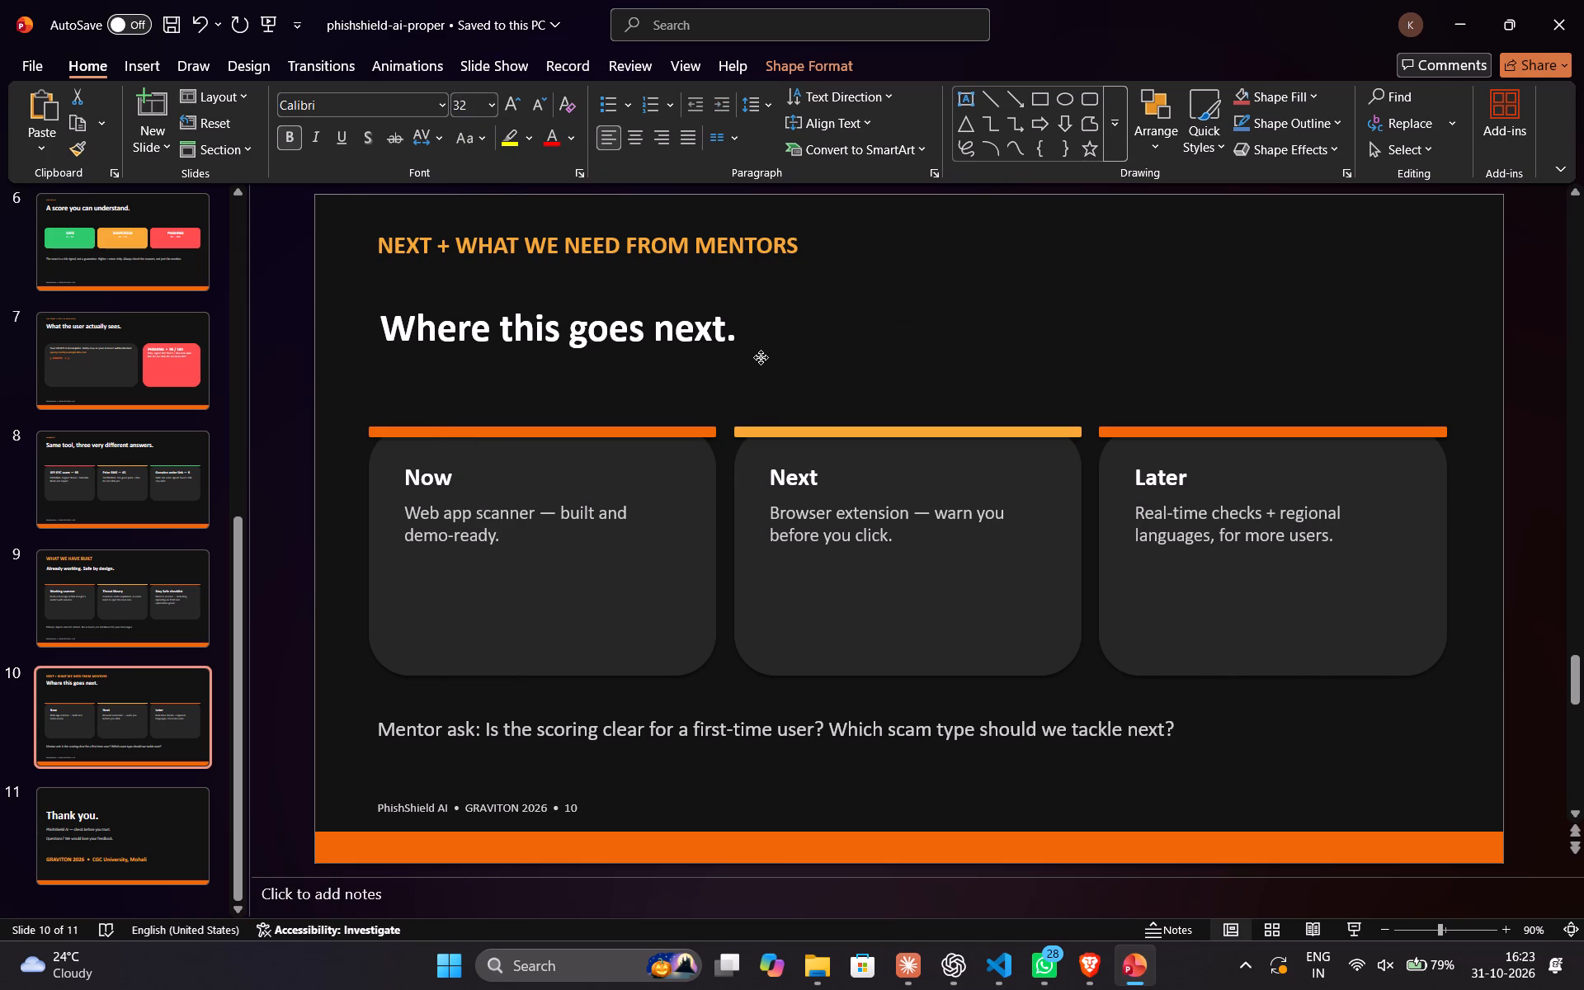
{"action": "left_click_drag", "start_coordinate": [761, 357], "coordinate": [761, 358]}
{"action": "left_click", "coordinate": [777, 384]}
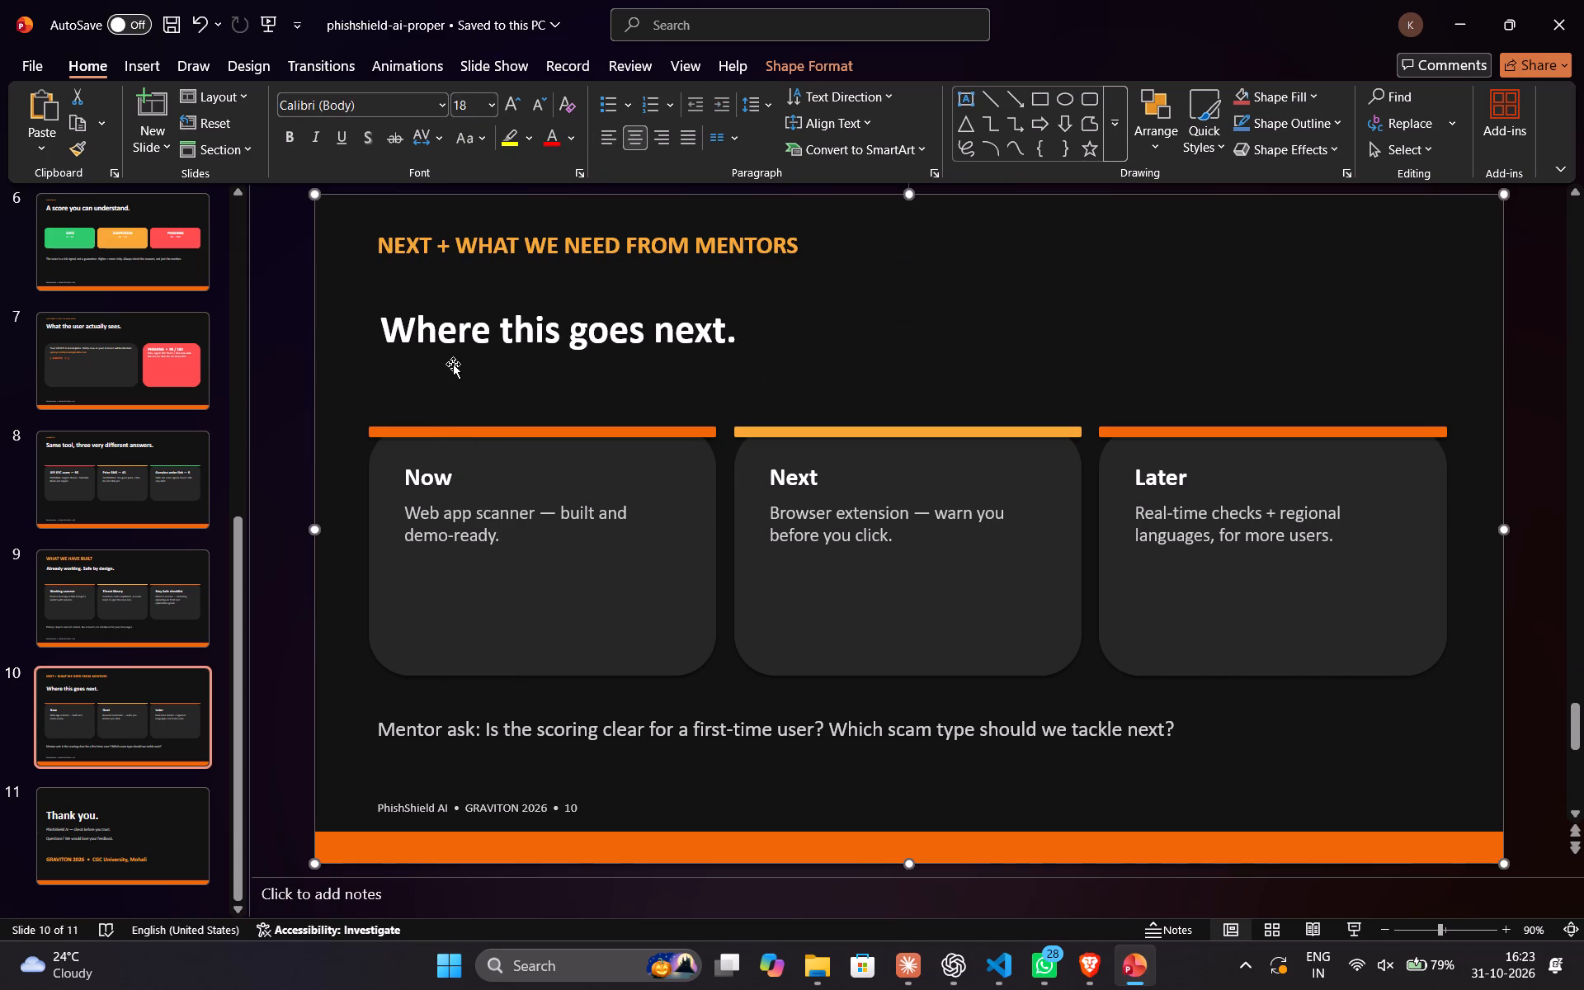
Set the font size of the orange "EXAMPLES" line on slide 8 to 28.
{"action": "left_click", "coordinate": [158, 583]}
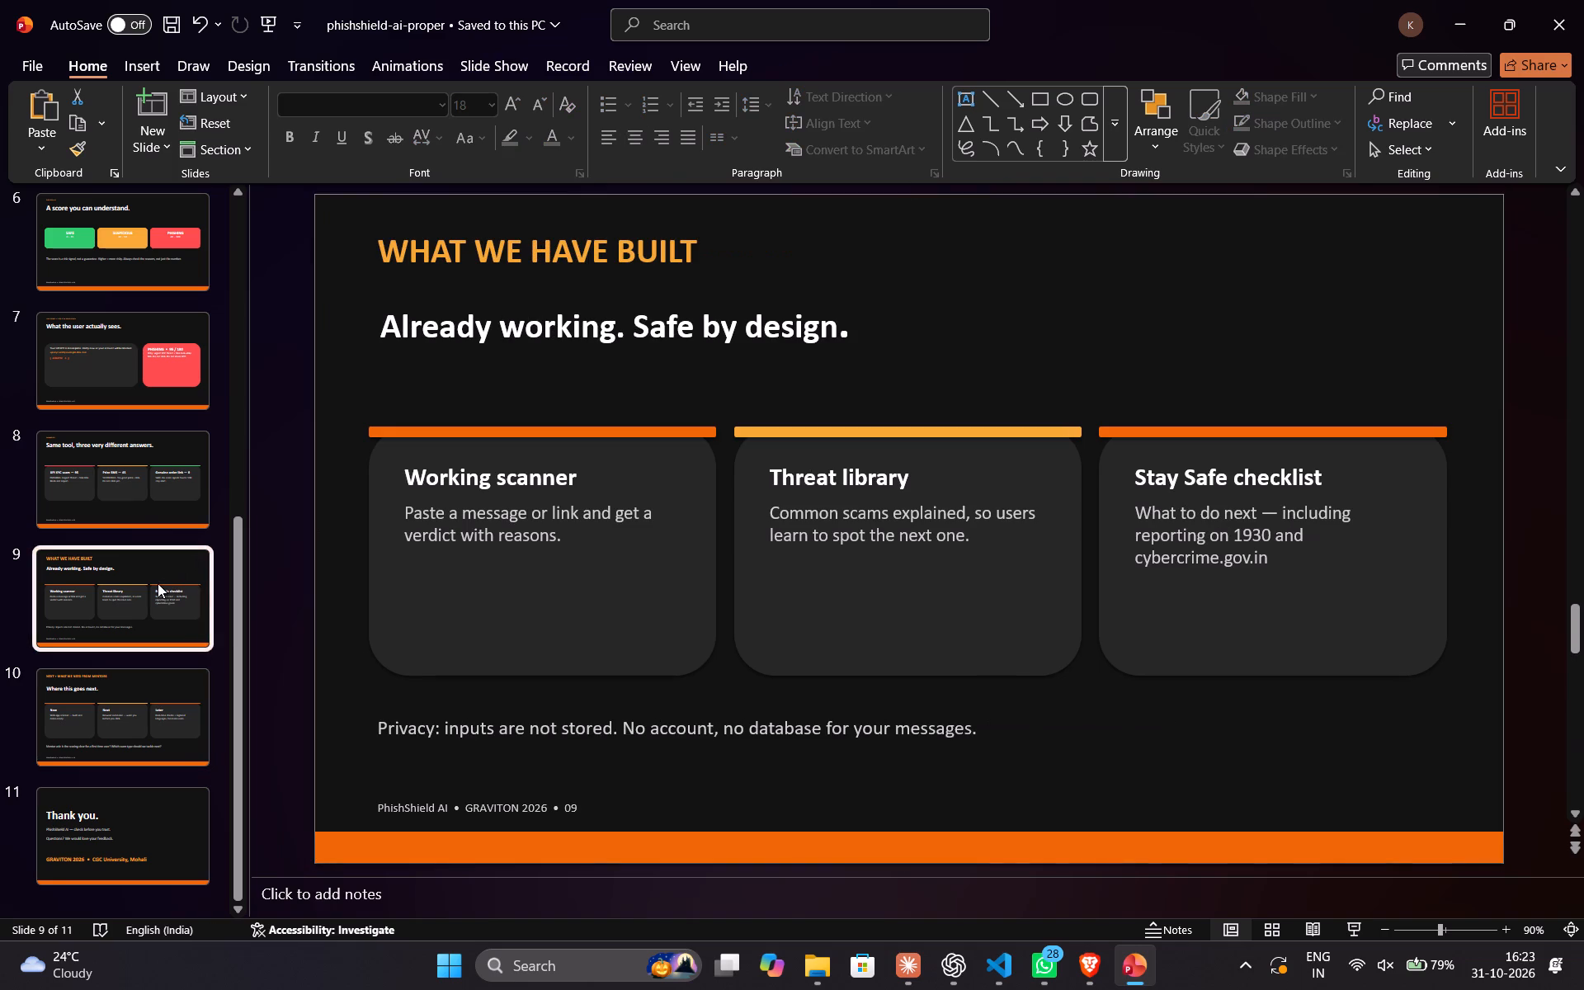
{"action": "left_click", "coordinate": [140, 510]}
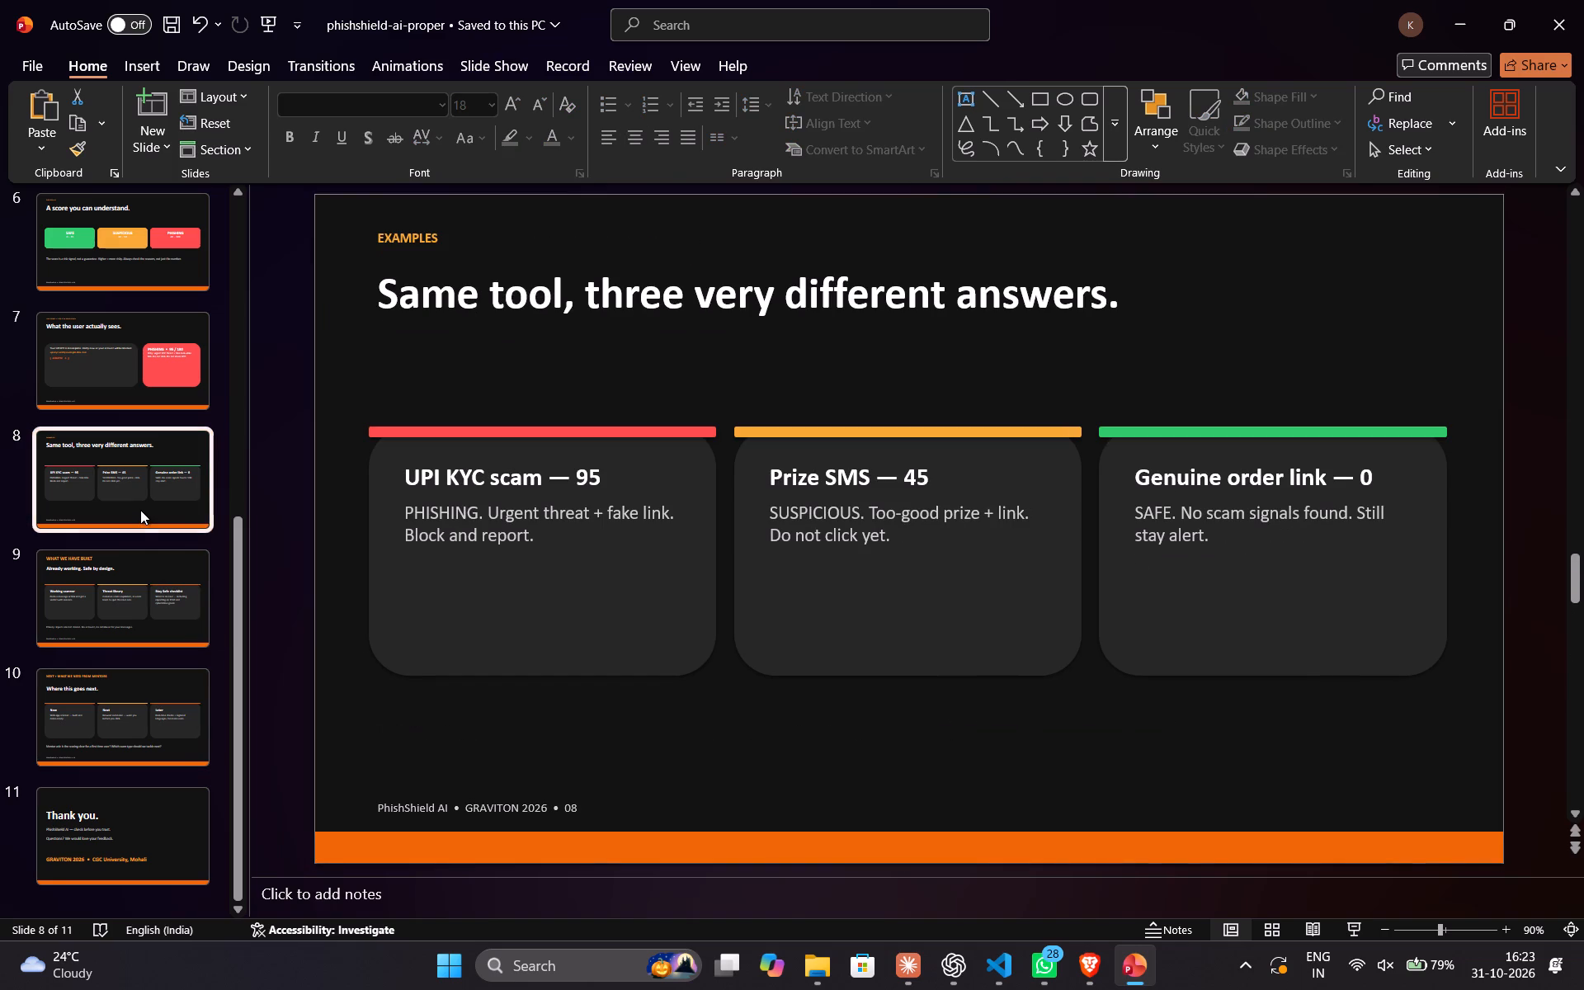
{"action": "left_click", "coordinate": [143, 621]}
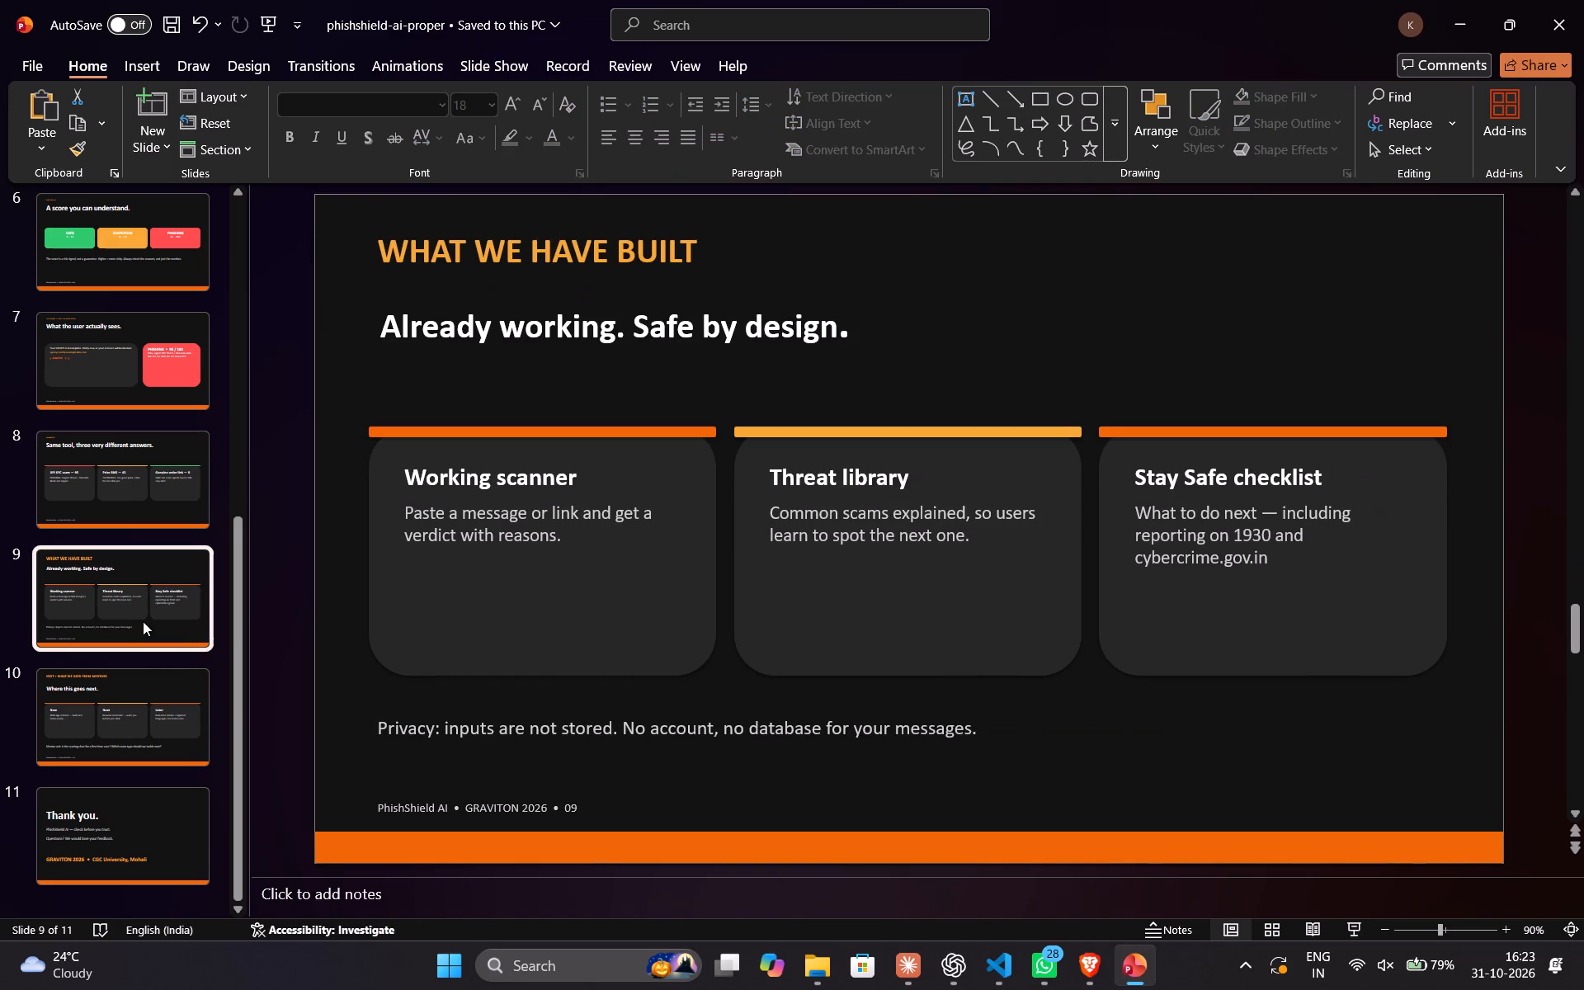
{"action": "left_click", "coordinate": [152, 501]}
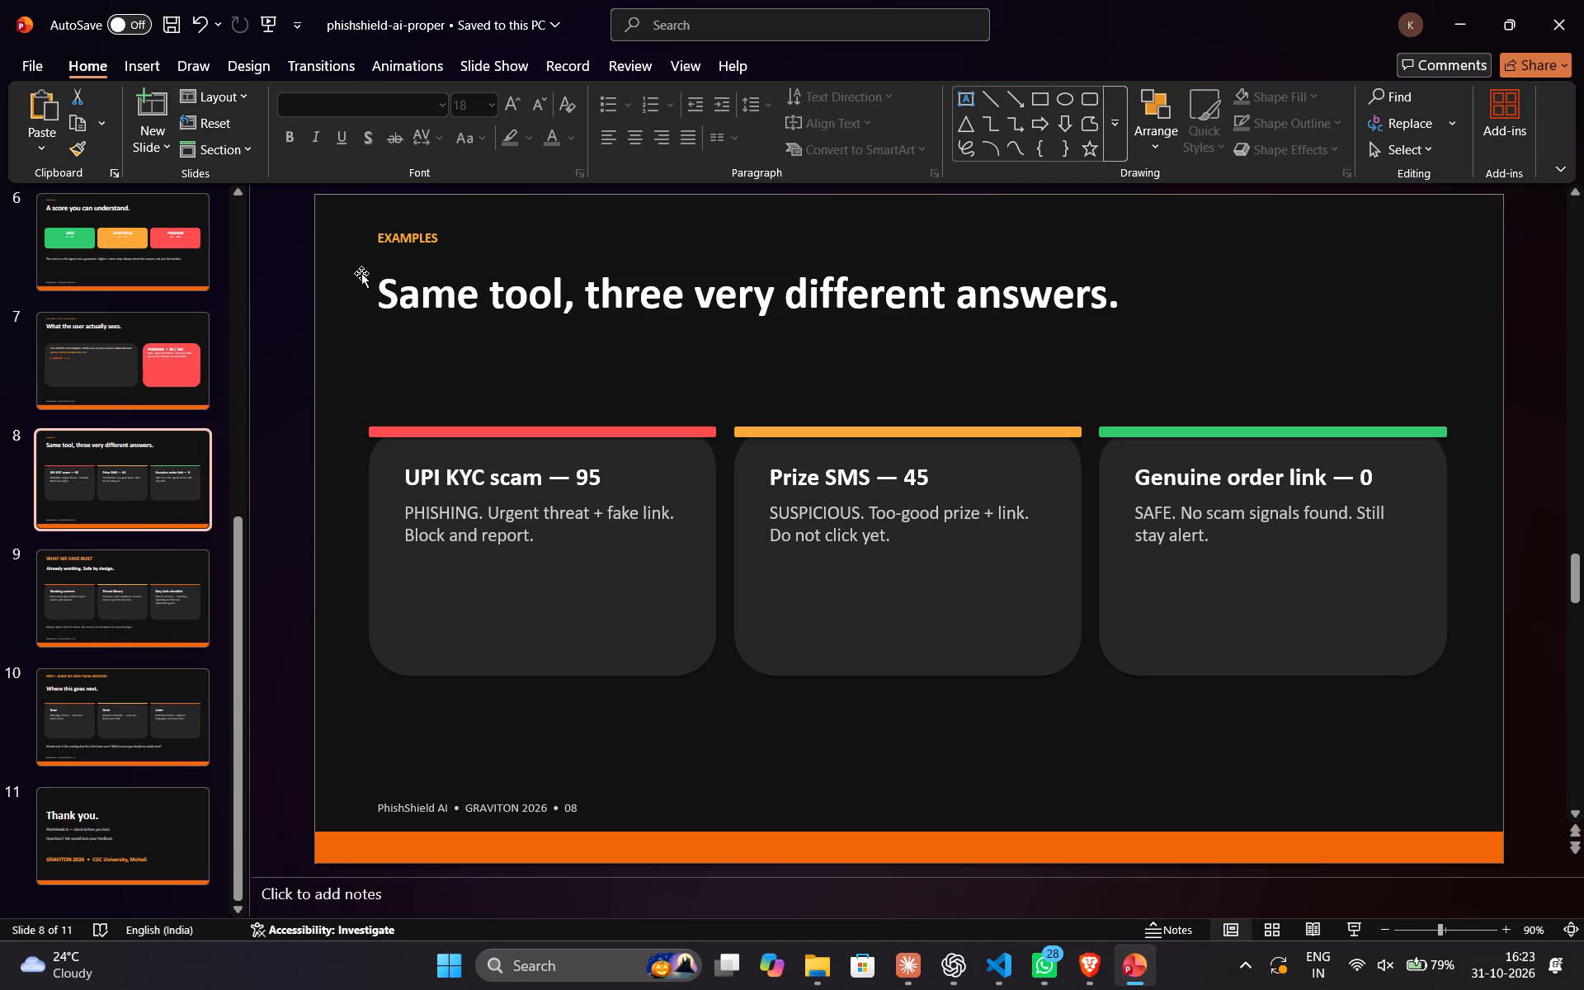
{"action": "left_click_drag", "start_coordinate": [383, 240], "coordinate": [481, 251]}
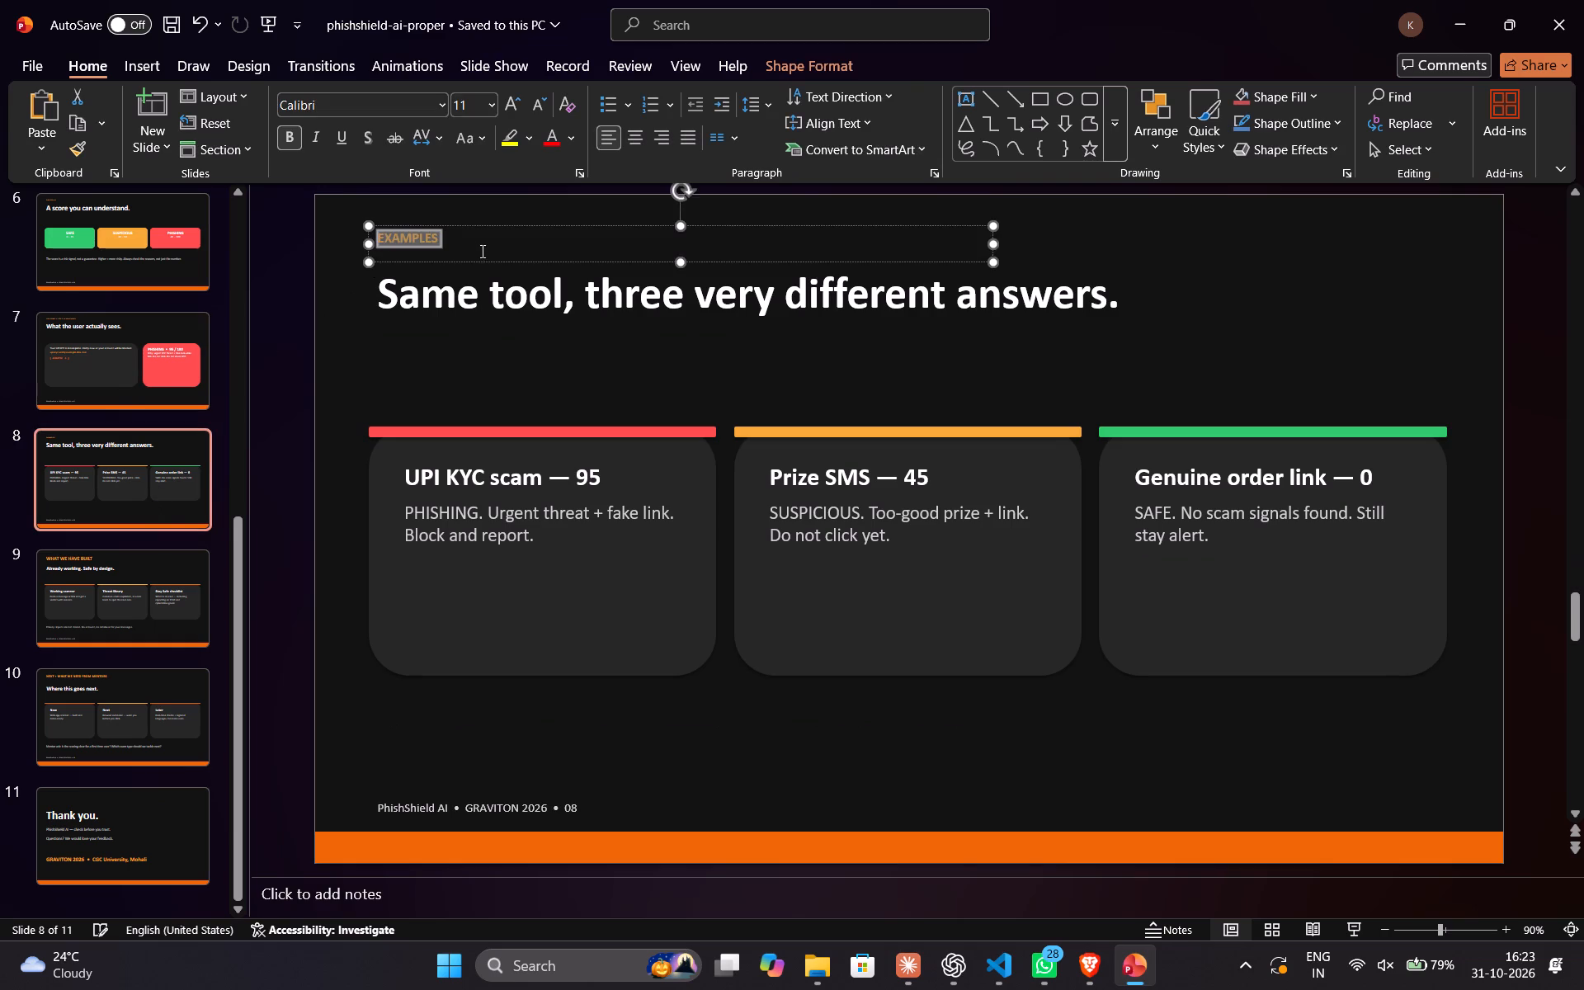
{"action": "left_click_drag", "start_coordinate": [481, 251], "coordinate": [482, 251]}
{"action": "left_click", "coordinate": [492, 109]}
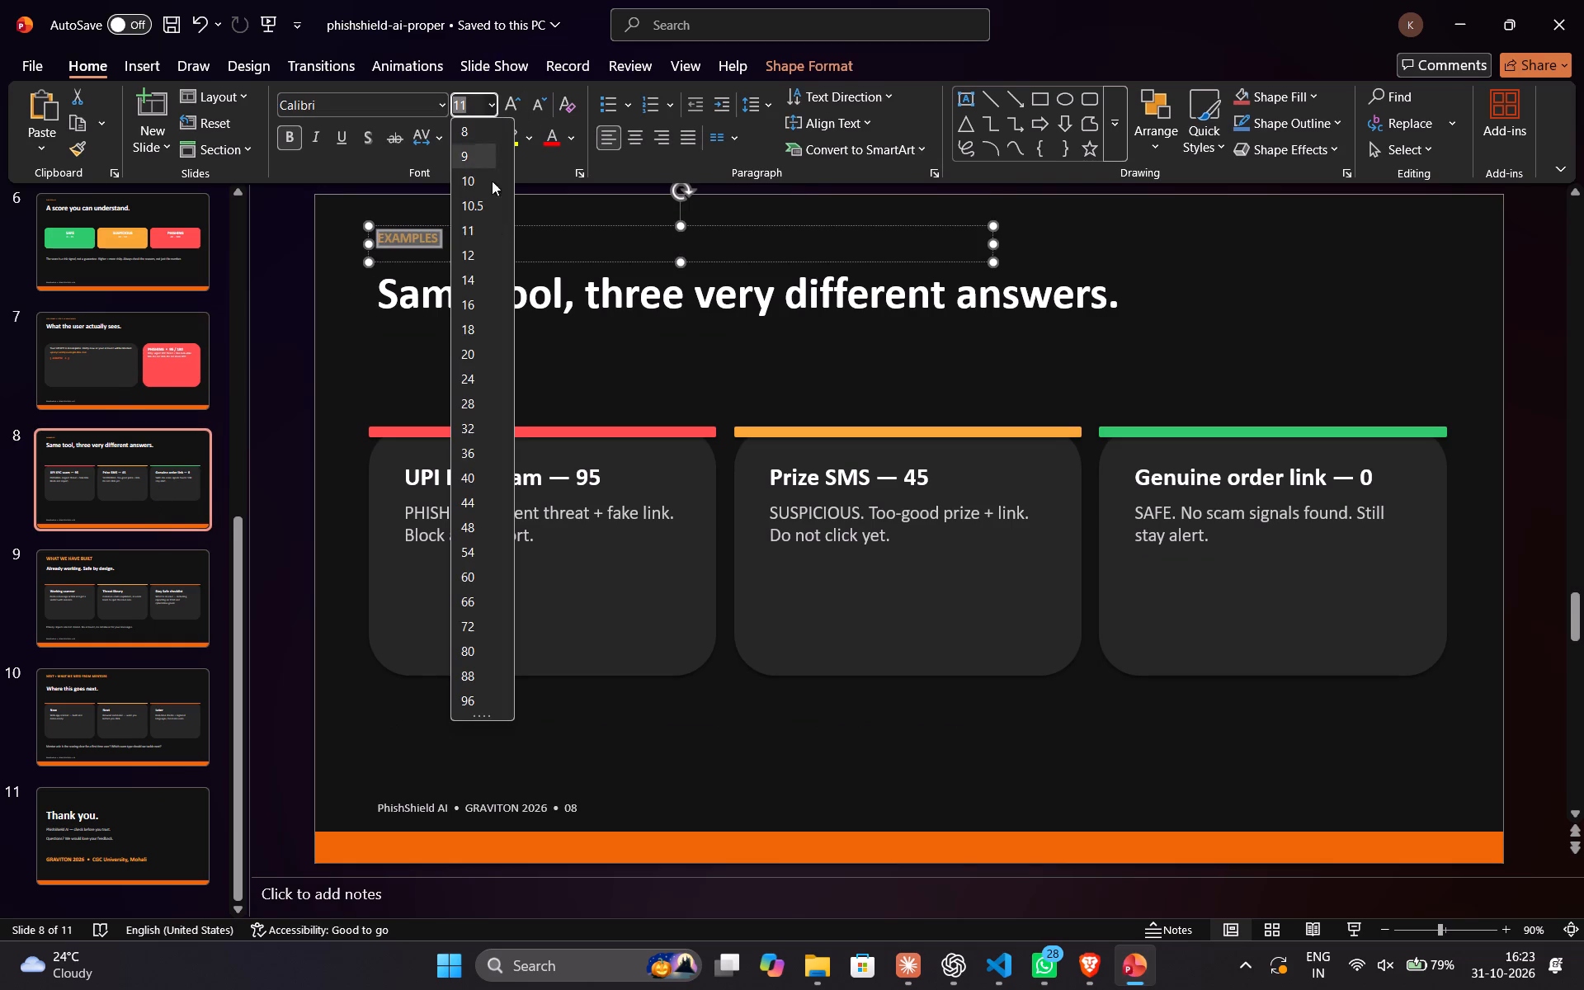
{"action": "left_click", "coordinate": [484, 395]}
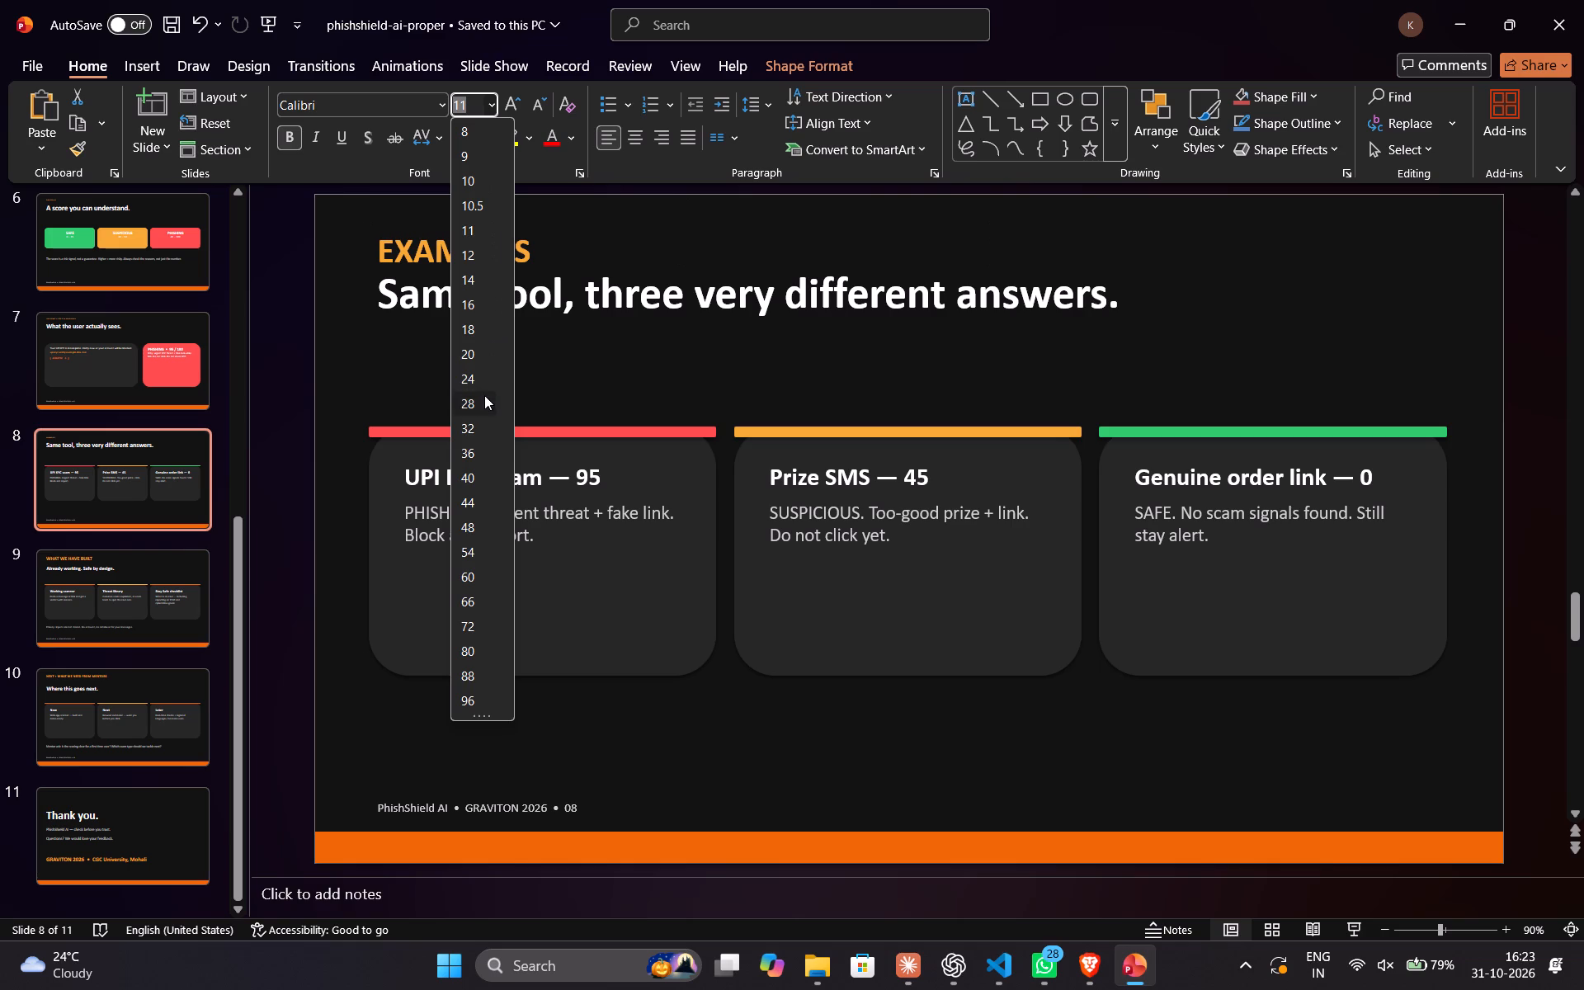
{"action": "left_click", "coordinate": [641, 389]}
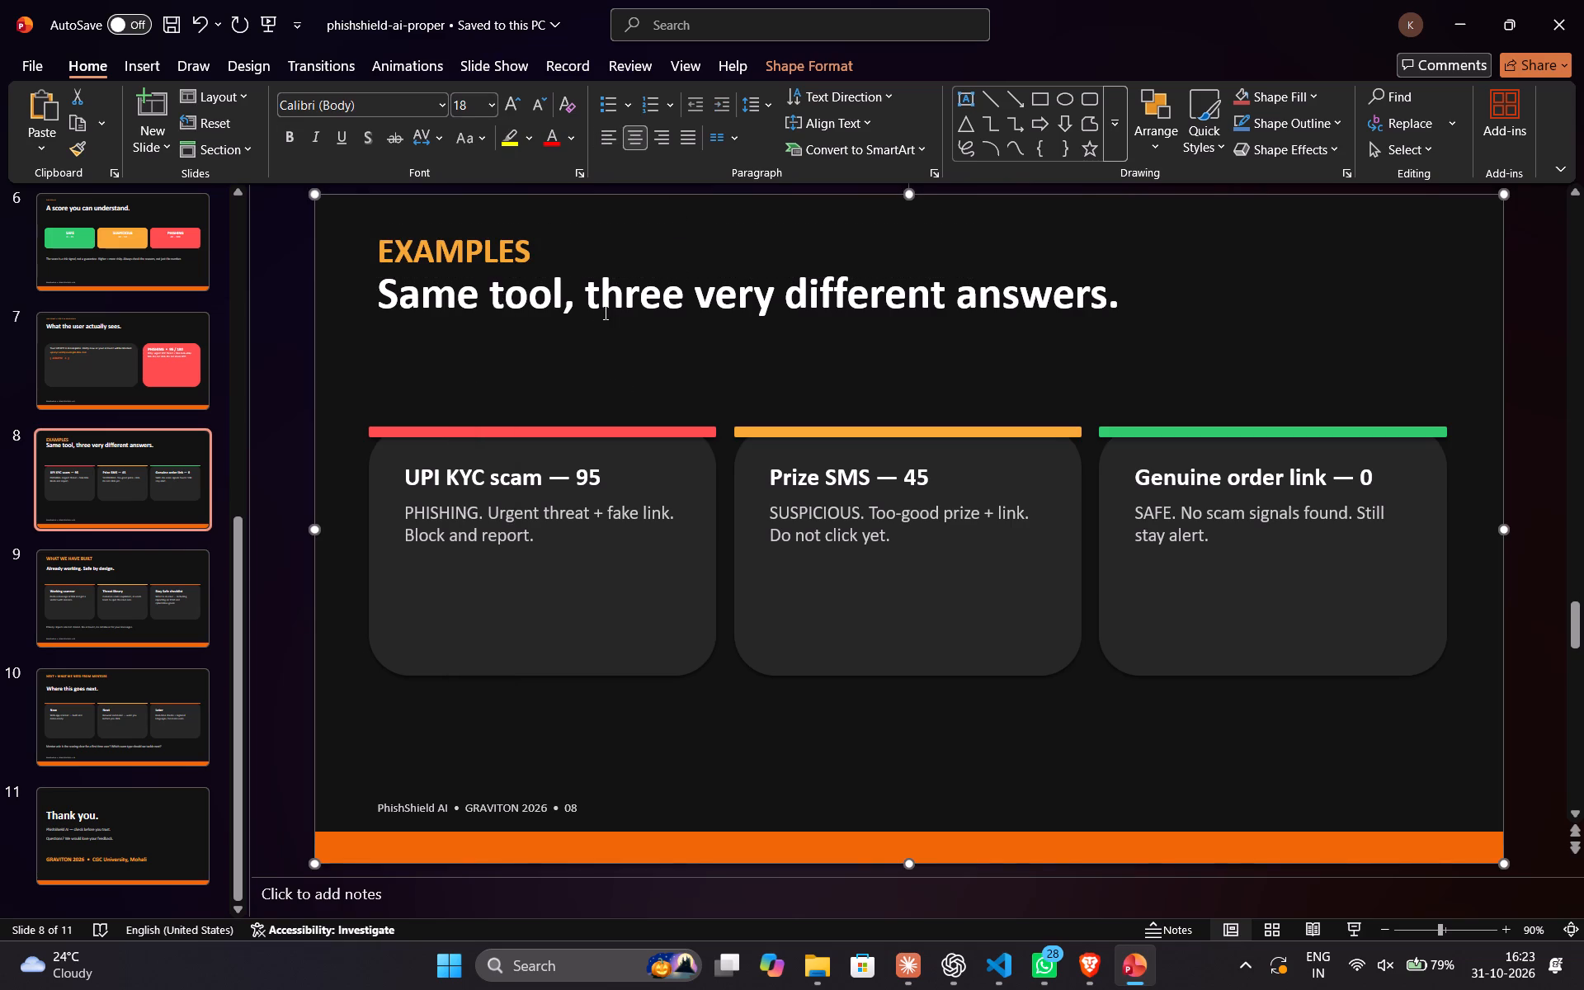
Move slide 8's "Same tool, three very different answers." title down to leave a gap beneath the orange heading line.
{"action": "left_click_drag", "start_coordinate": [606, 319], "coordinate": [603, 355]}
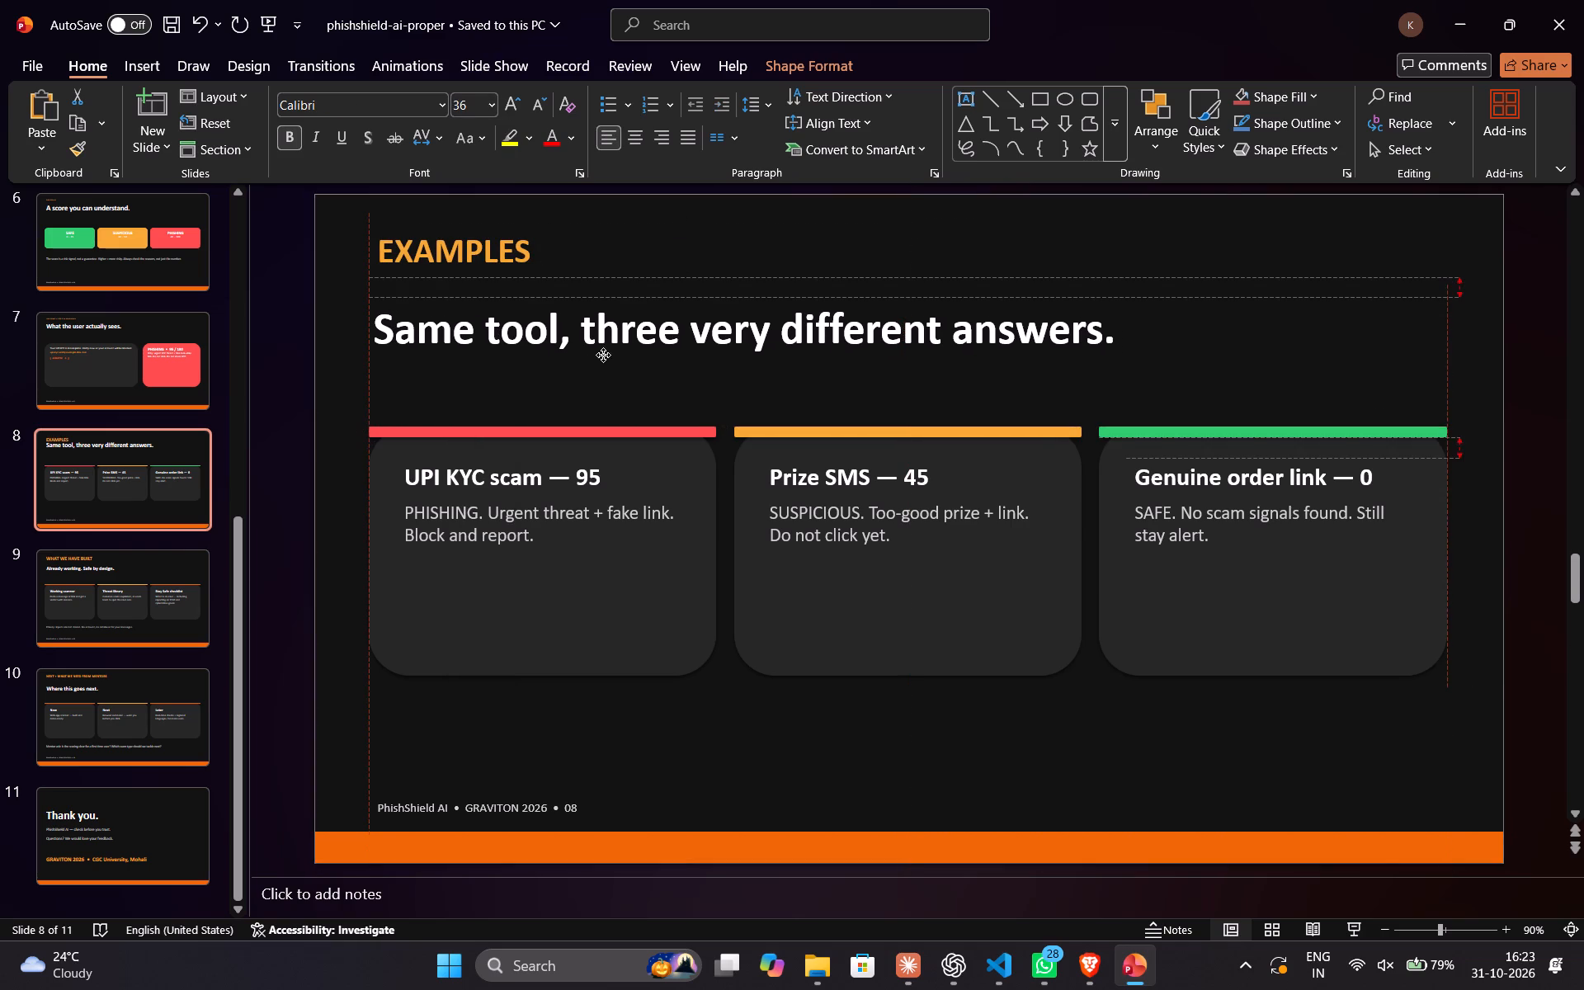
{"action": "left_click_drag", "start_coordinate": [603, 355], "coordinate": [604, 354]}
{"action": "left_click", "coordinate": [879, 212]}
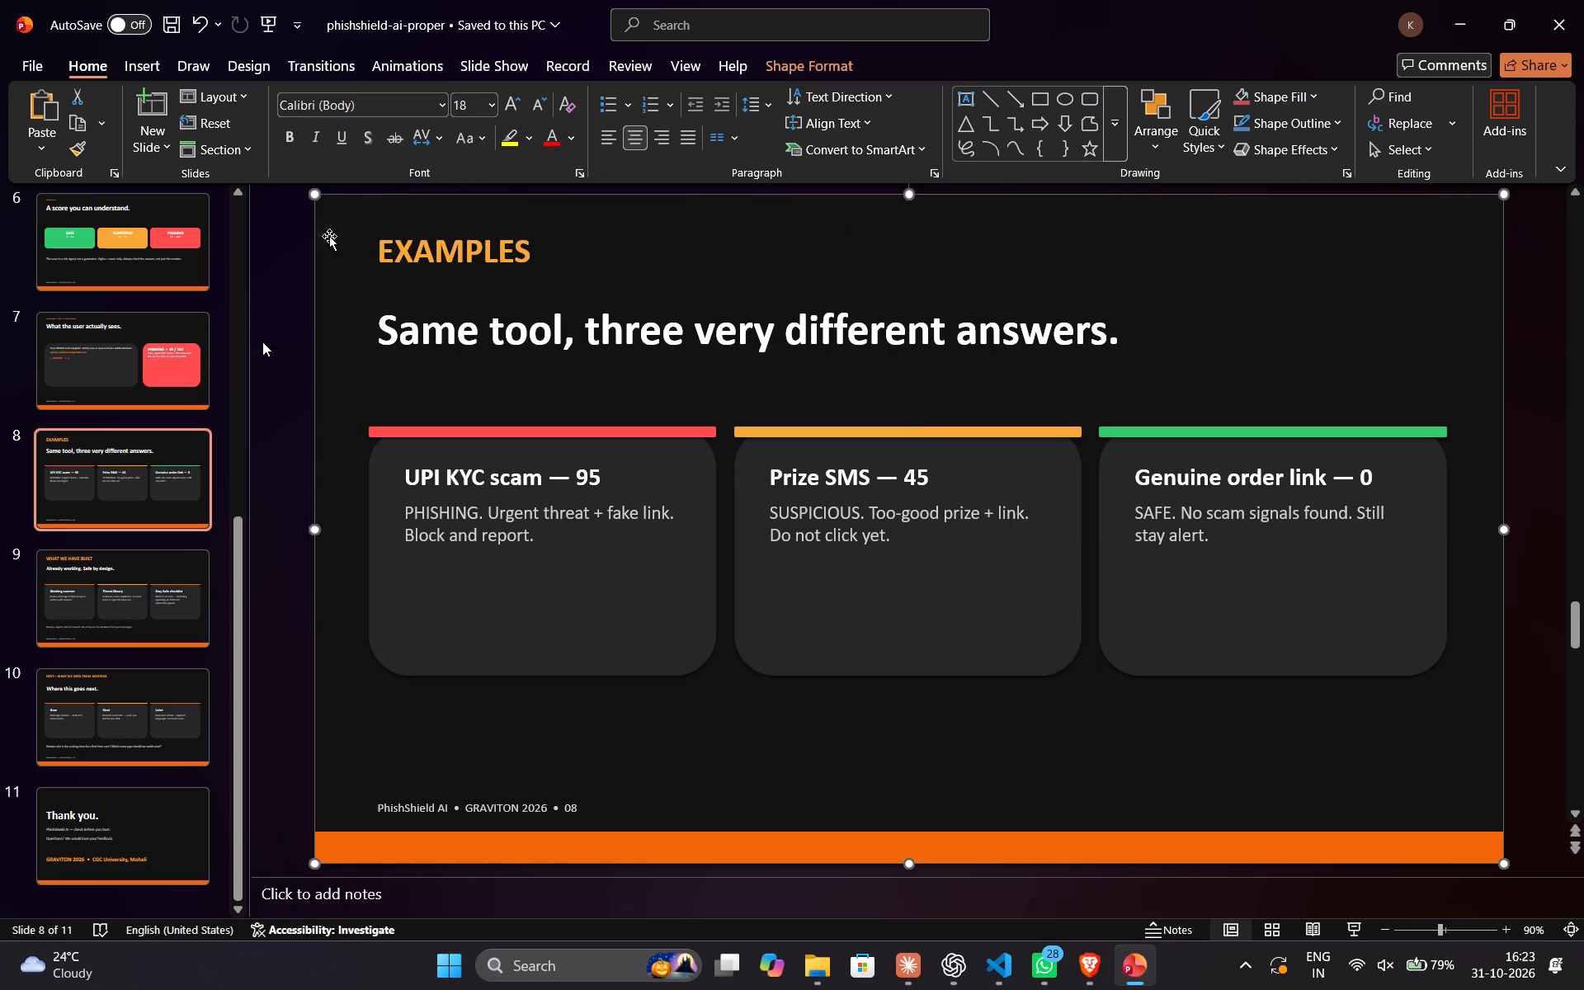
Set the font size of the orange "LIVE DEMO — TRY IT IN YOUR HEAD" line on slide 7 to 28.
{"action": "left_click", "coordinate": [161, 370]}
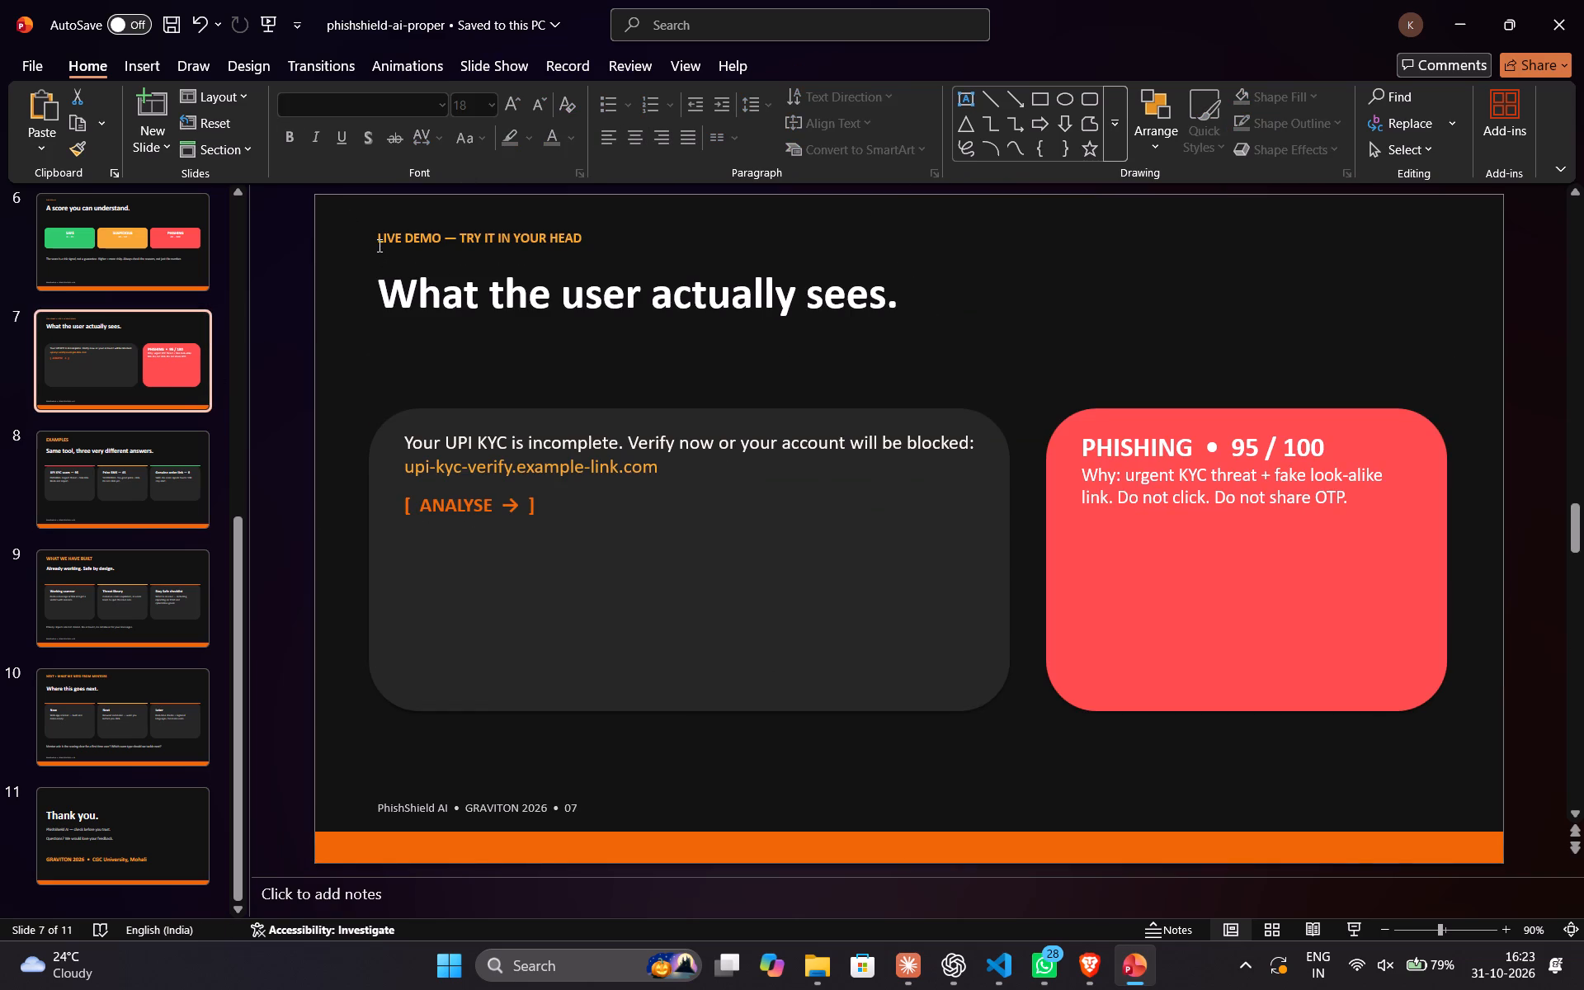
{"action": "left_click_drag", "start_coordinate": [379, 242], "coordinate": [586, 249]}
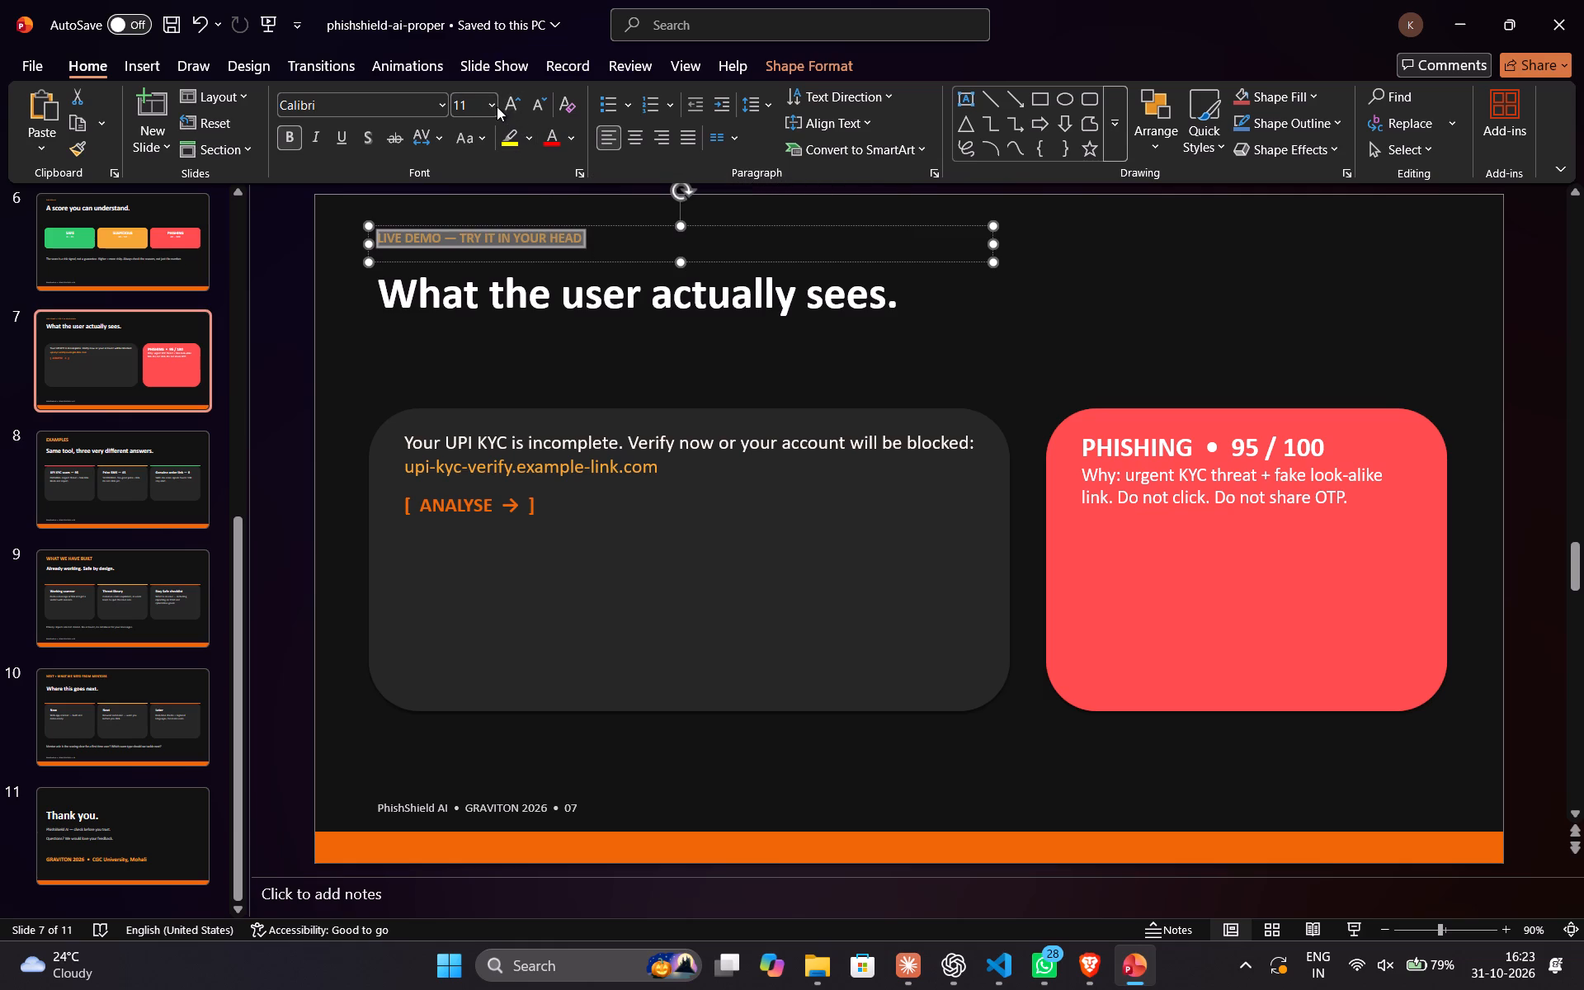
{"action": "left_click", "coordinate": [493, 99]}
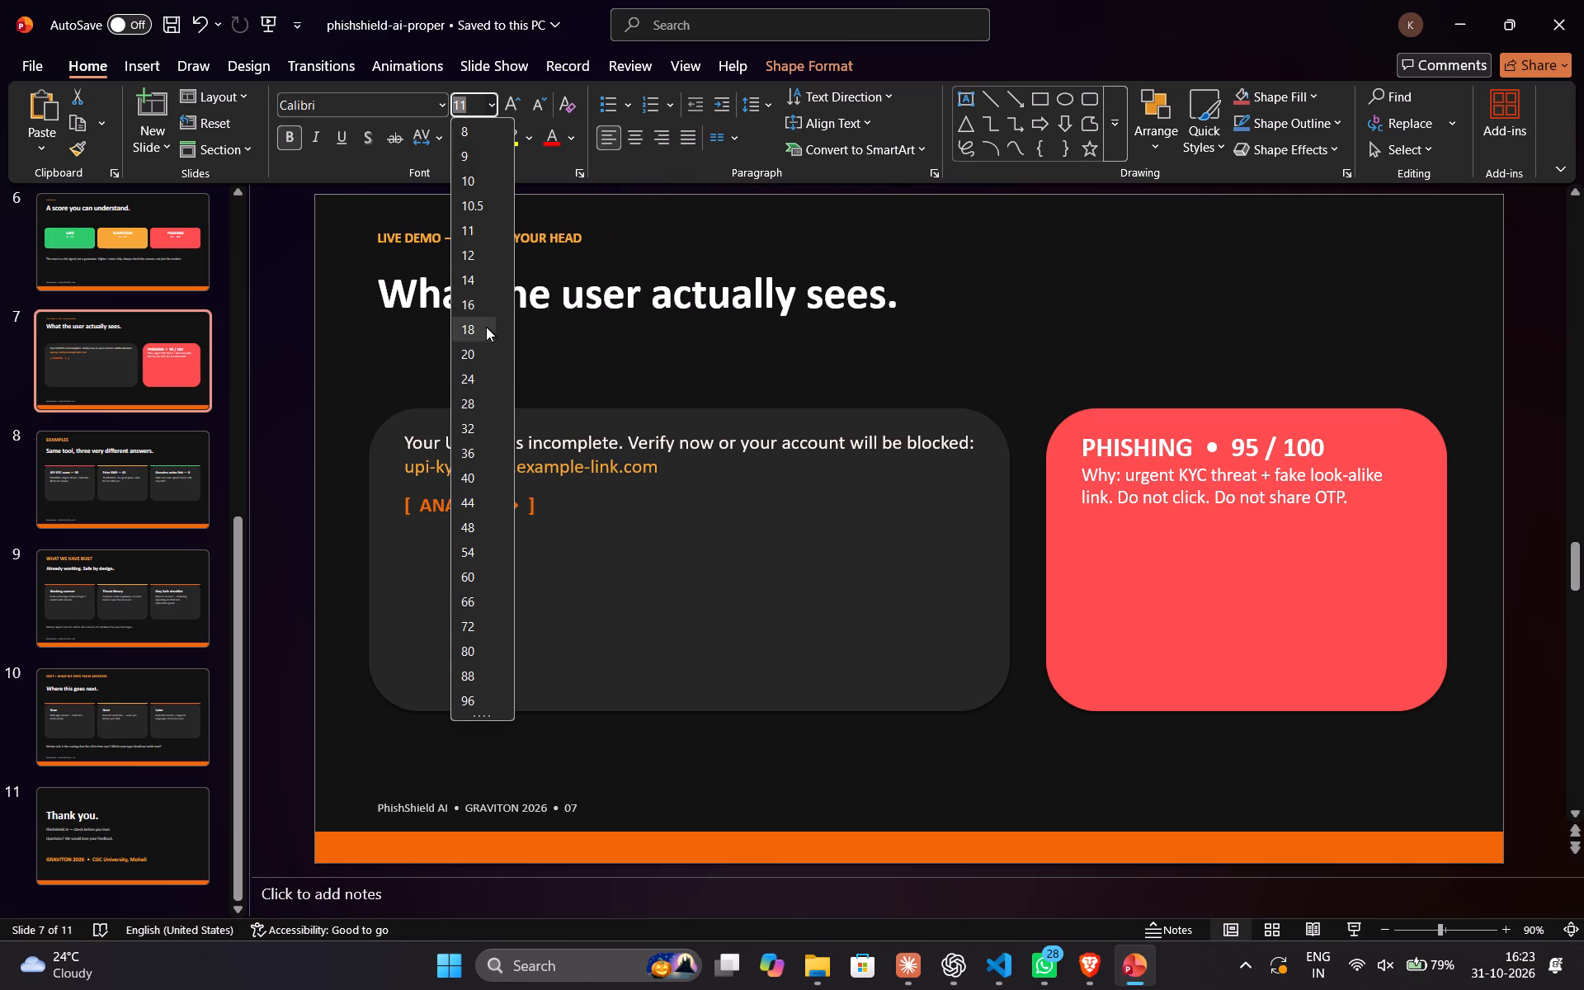
{"action": "left_click", "coordinate": [482, 392]}
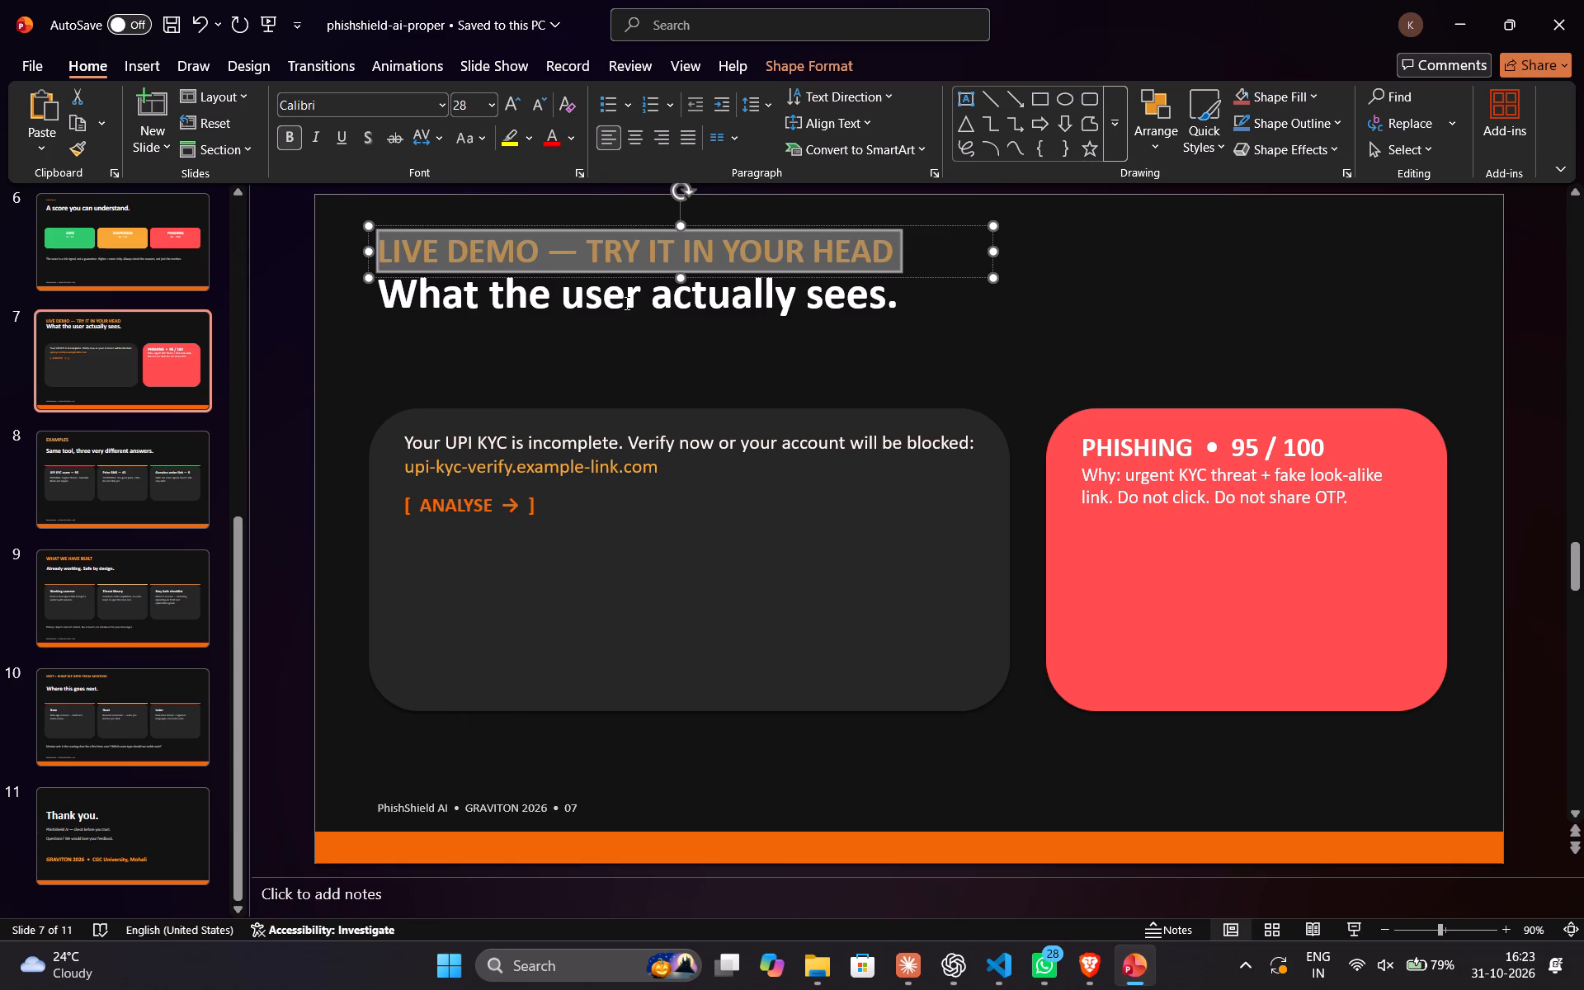
Move slide 7's "What the user actually sees." title down to leave a gap beneath the orange heading line.
{"action": "left_click_drag", "start_coordinate": [625, 302], "coordinate": [384, 298]}
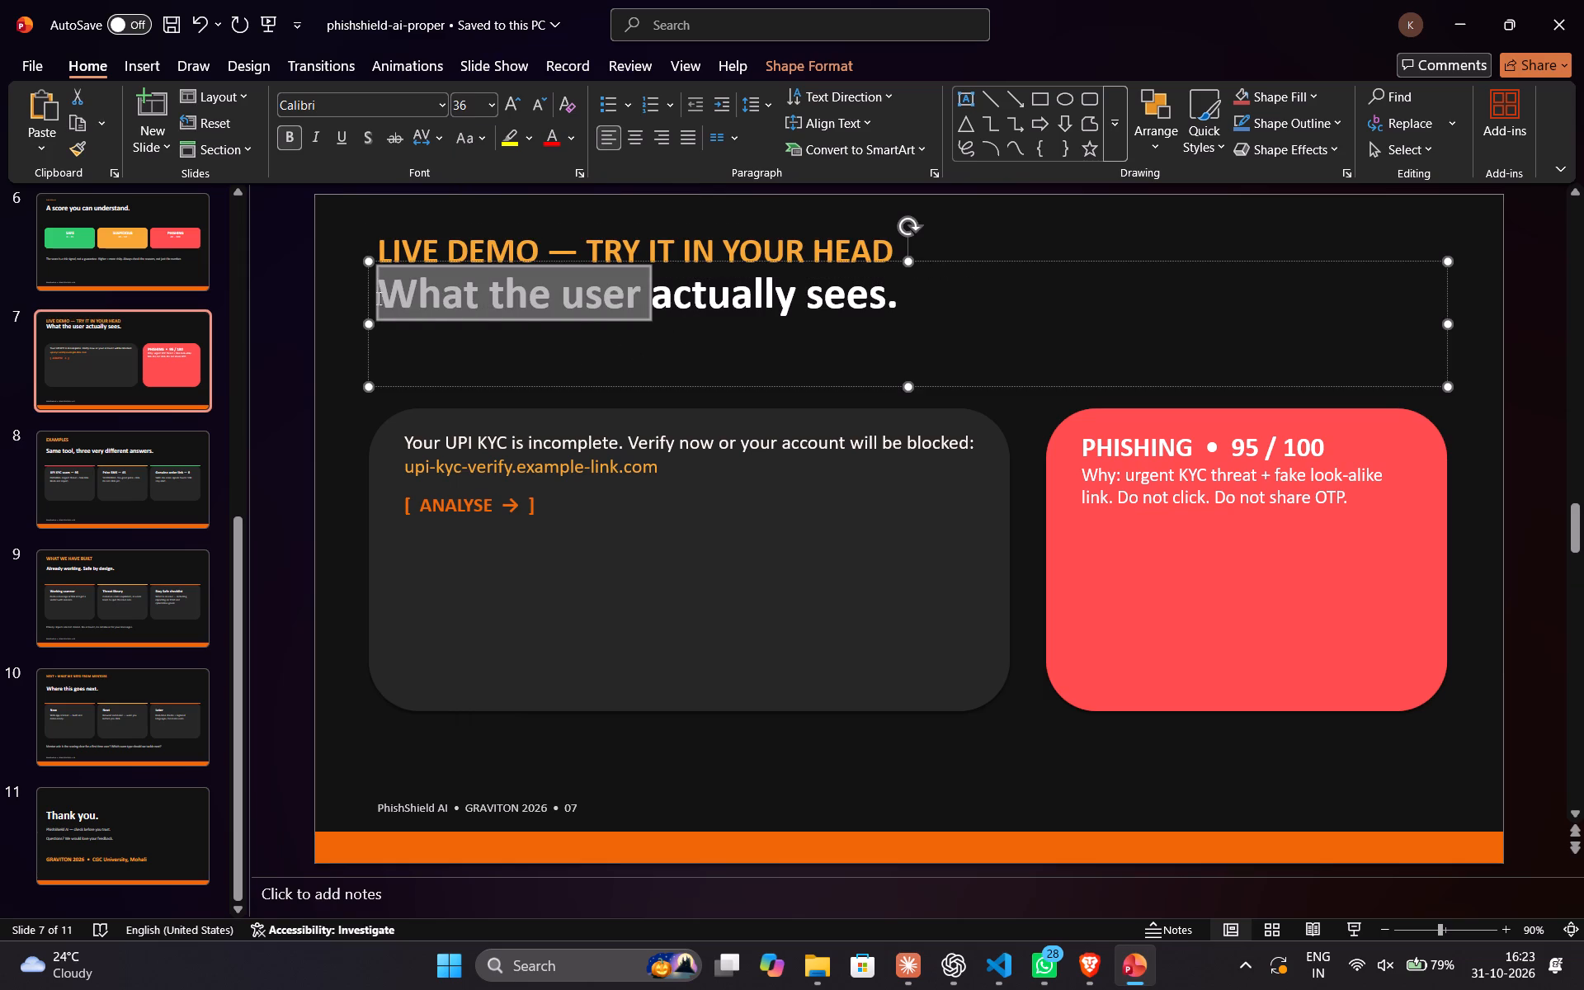
{"action": "left_click_drag", "start_coordinate": [384, 298], "coordinate": [713, 300]}
{"action": "left_click", "coordinate": [680, 345]}
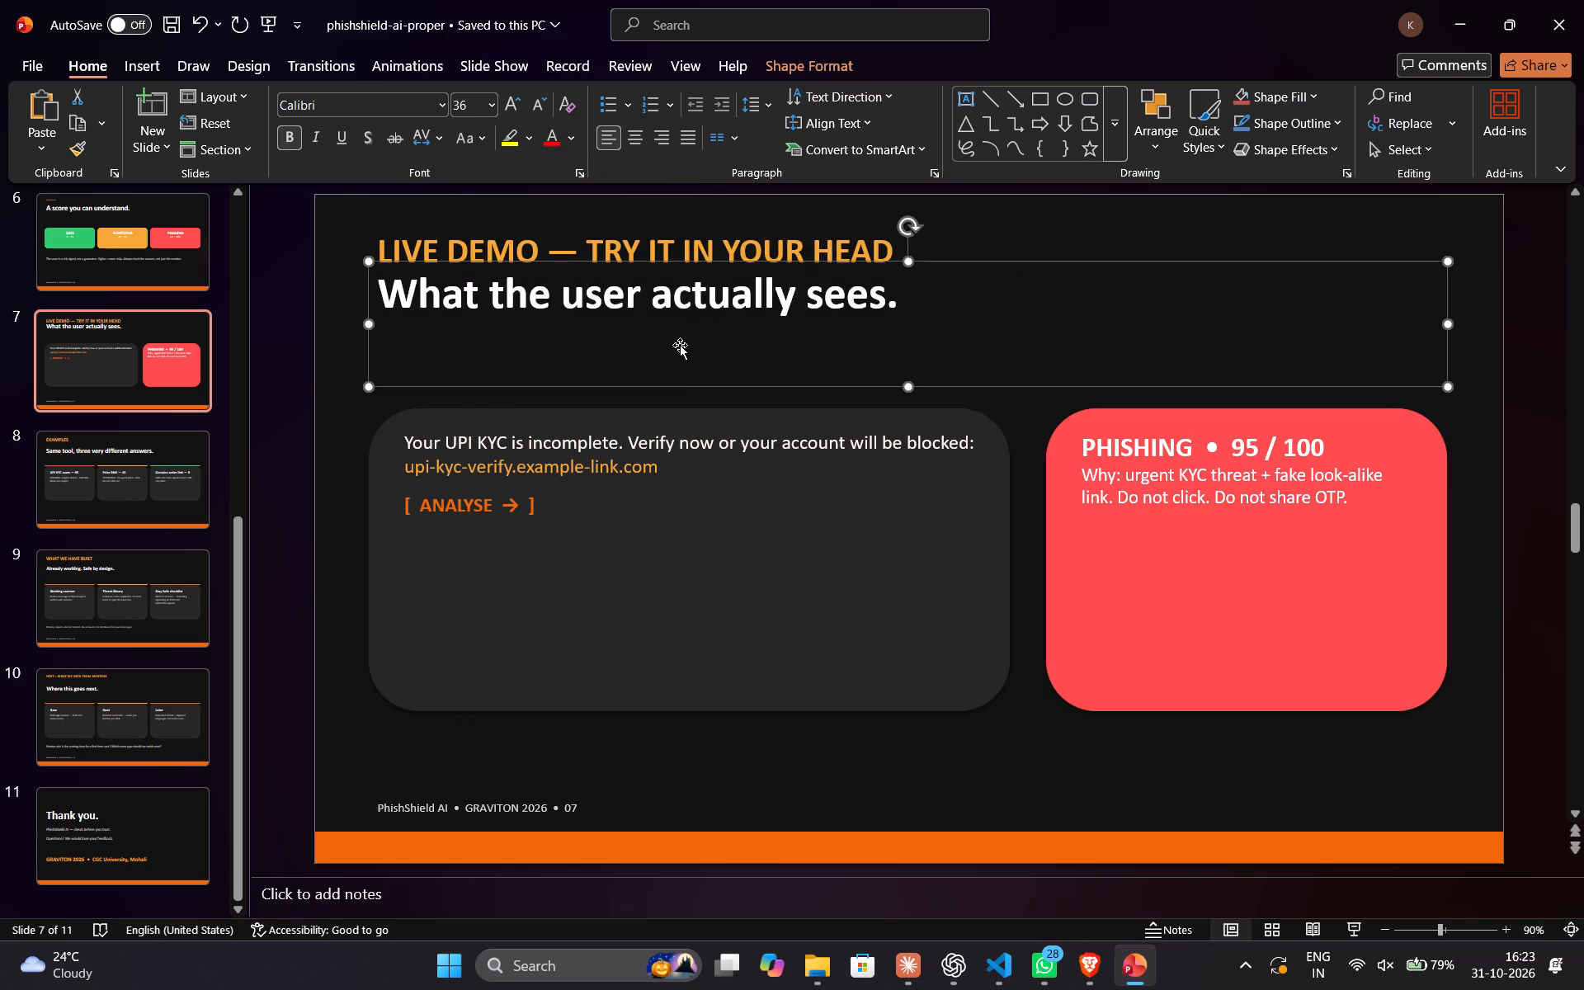
{"action": "left_click_drag", "start_coordinate": [699, 378], "coordinate": [705, 409]}
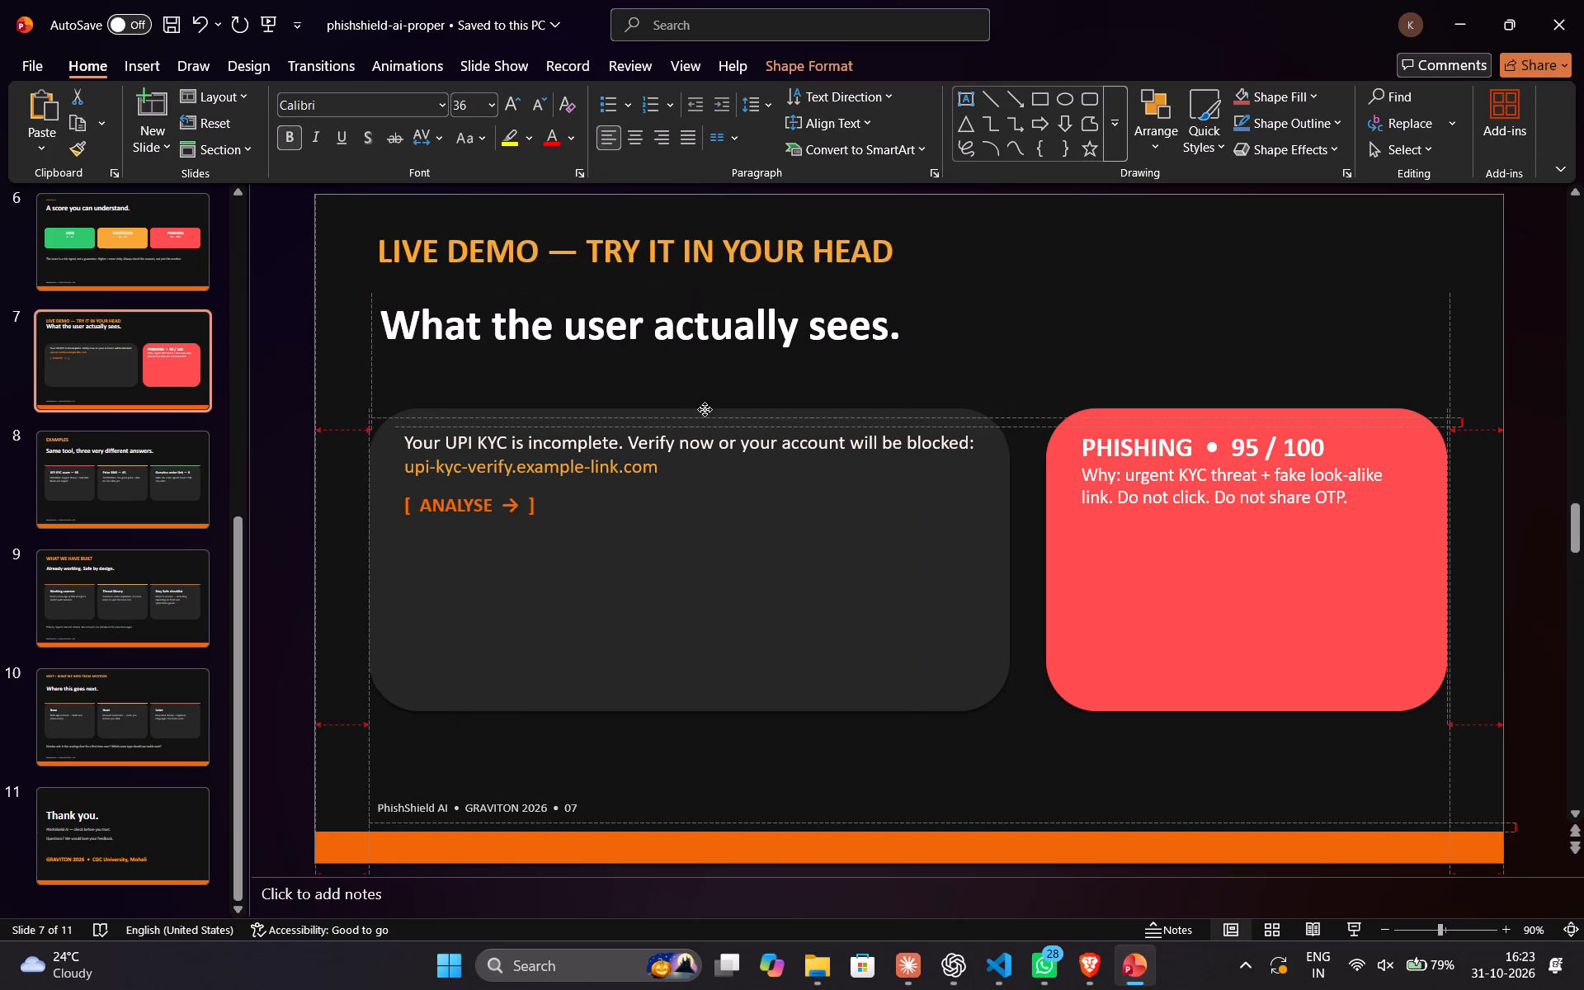
{"action": "left_click_drag", "start_coordinate": [705, 409], "coordinate": [705, 403]}
{"action": "left_click", "coordinate": [1095, 247]}
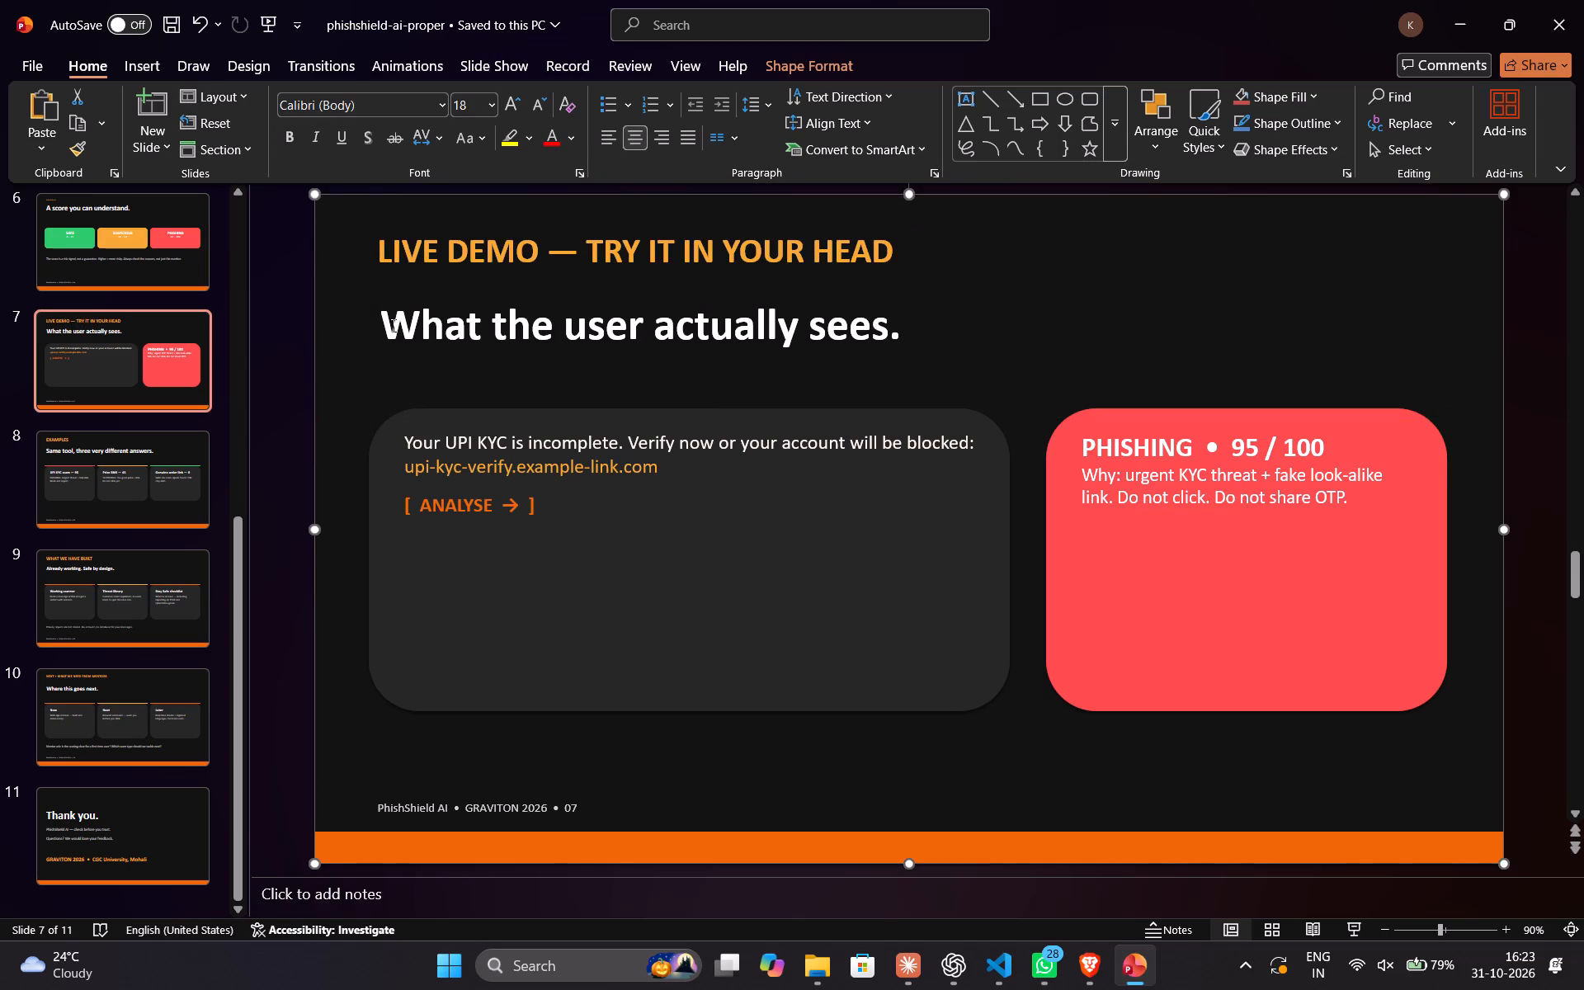
Set the font size of the "What the user actually sees." title on slide 7 to 32.
{"action": "left_click_drag", "start_coordinate": [381, 325], "coordinate": [840, 360]}
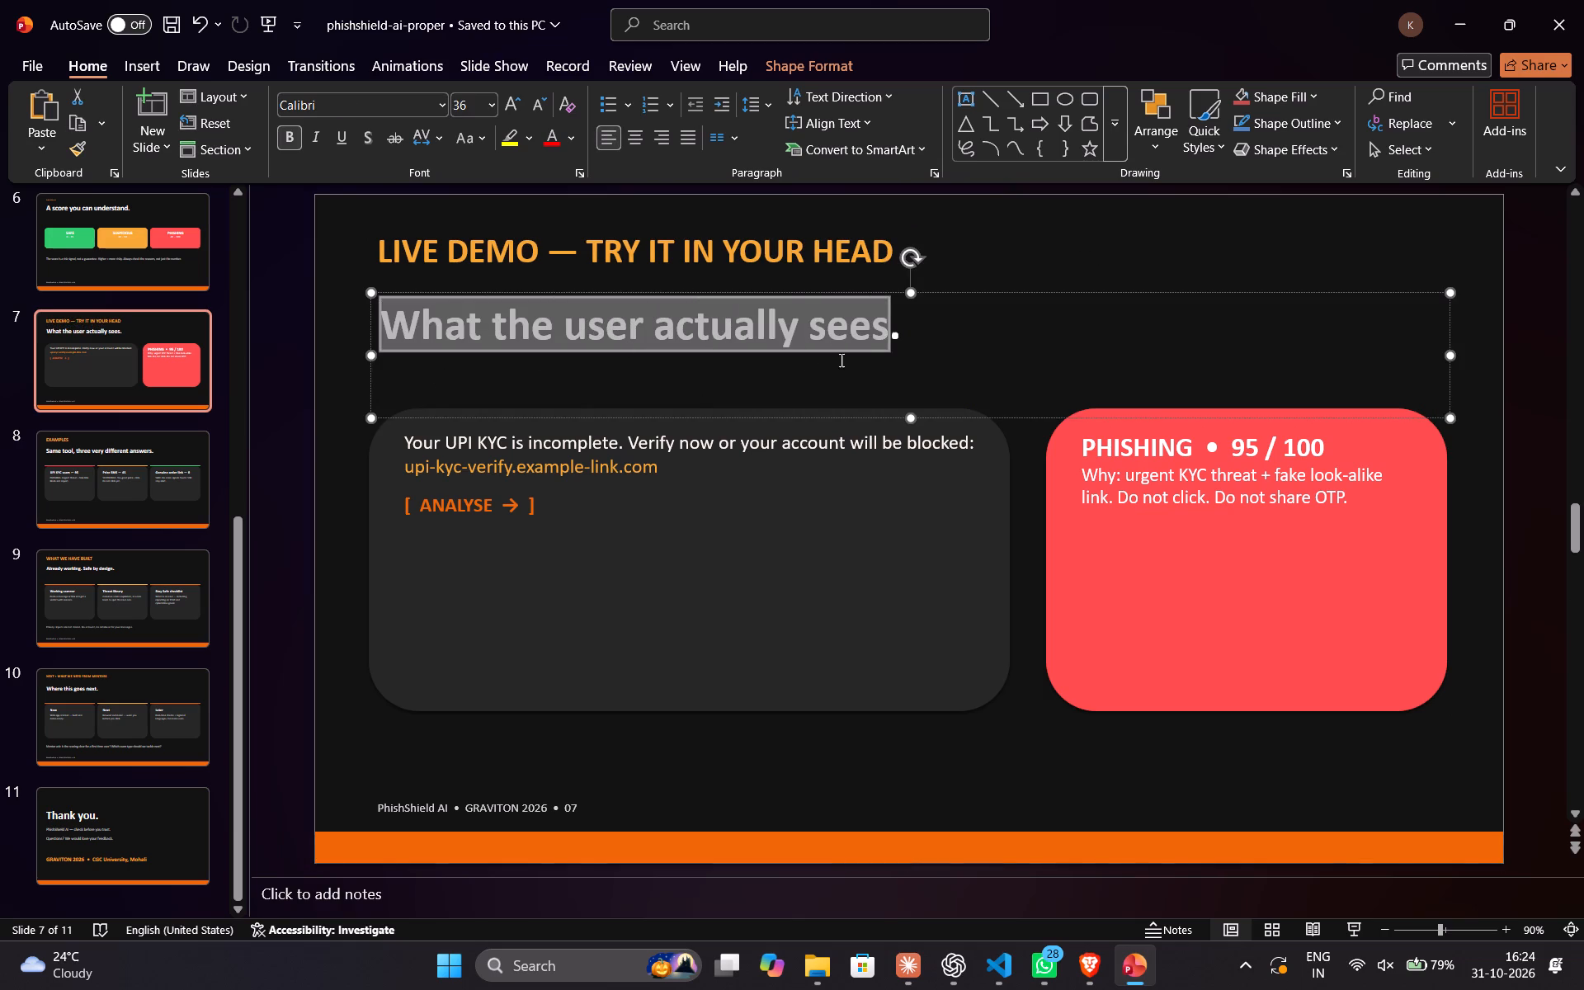
{"action": "left_click_drag", "start_coordinate": [840, 360], "coordinate": [922, 362]}
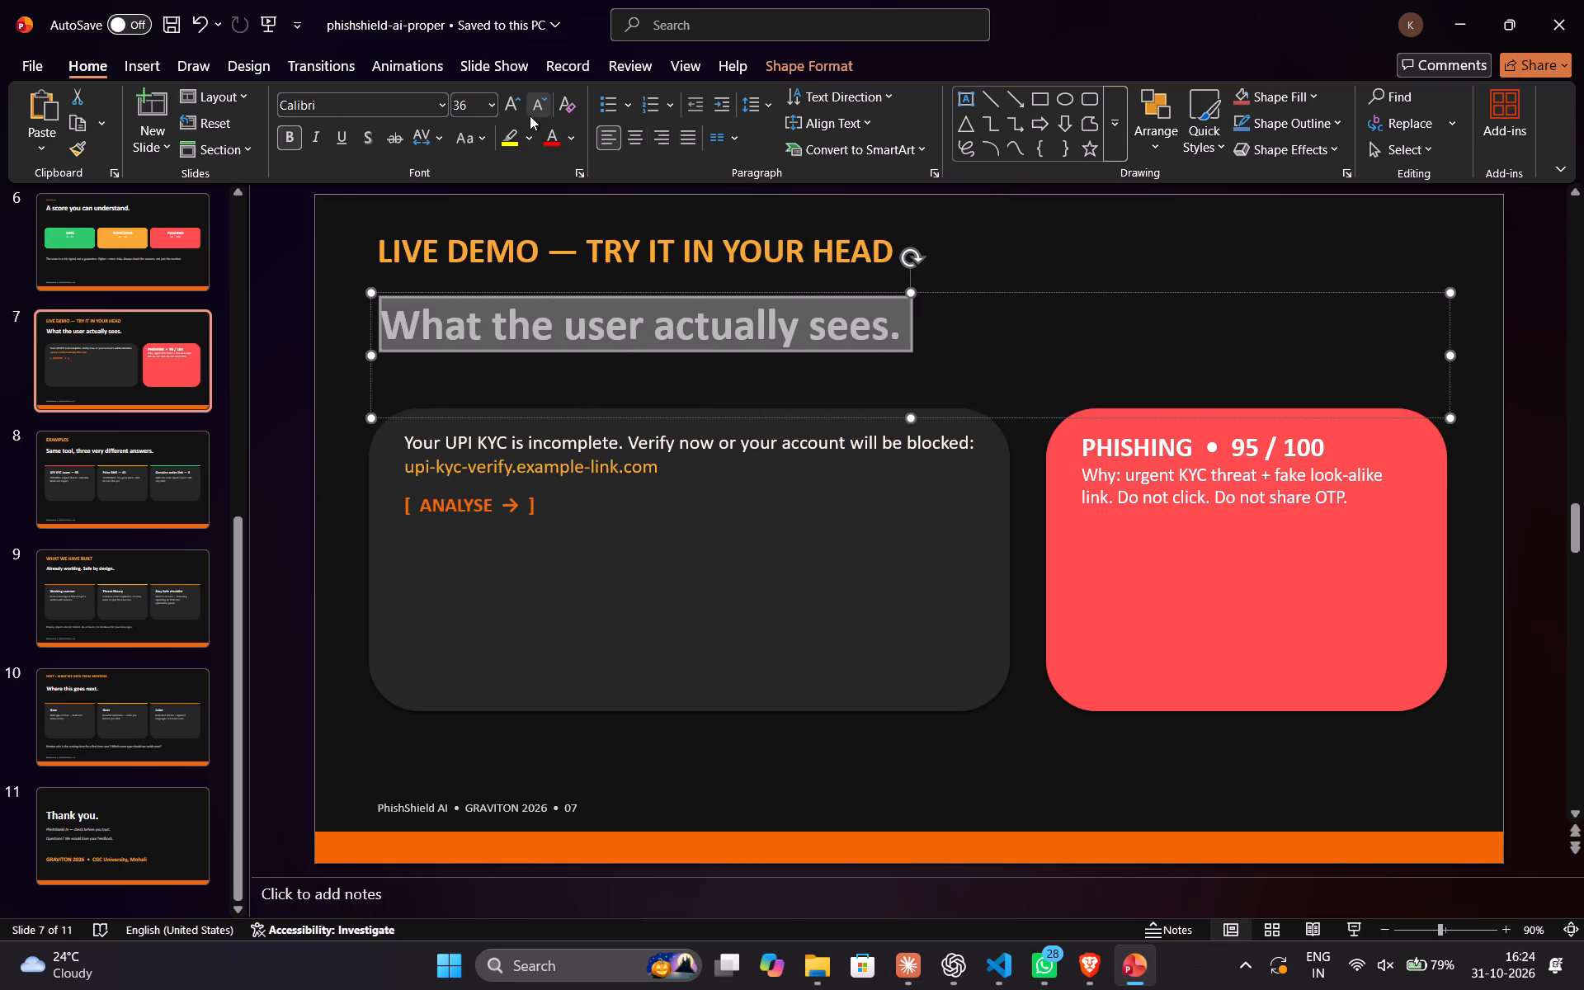
{"action": "left_click", "coordinate": [492, 99]}
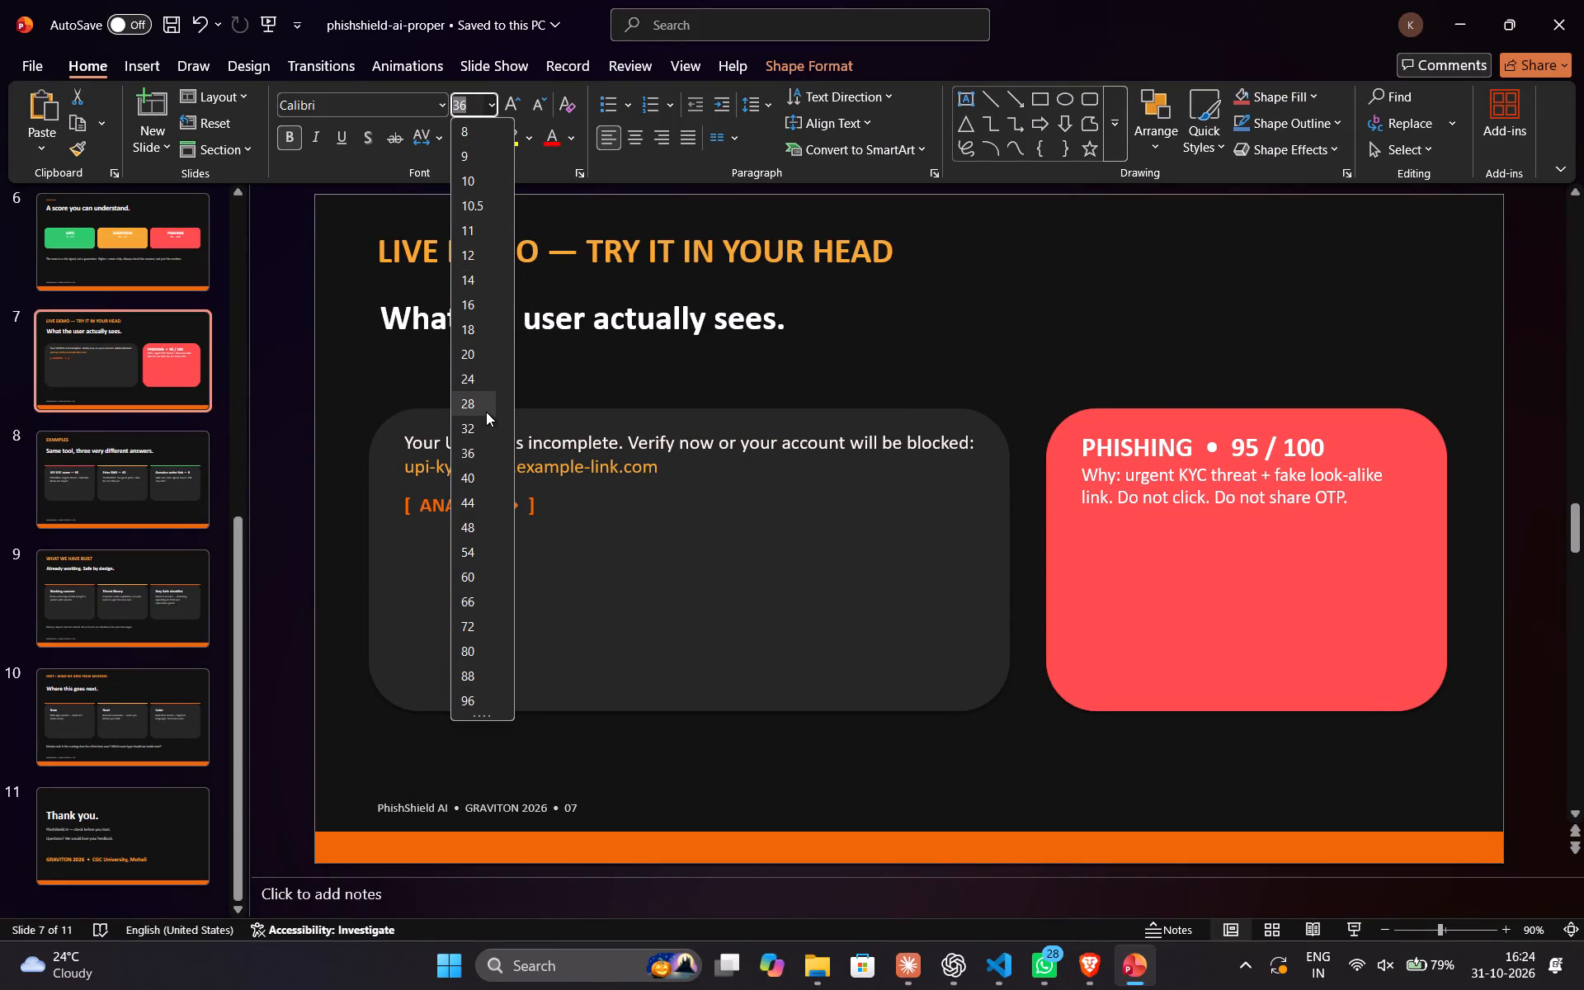
{"action": "left_click", "coordinate": [486, 416]}
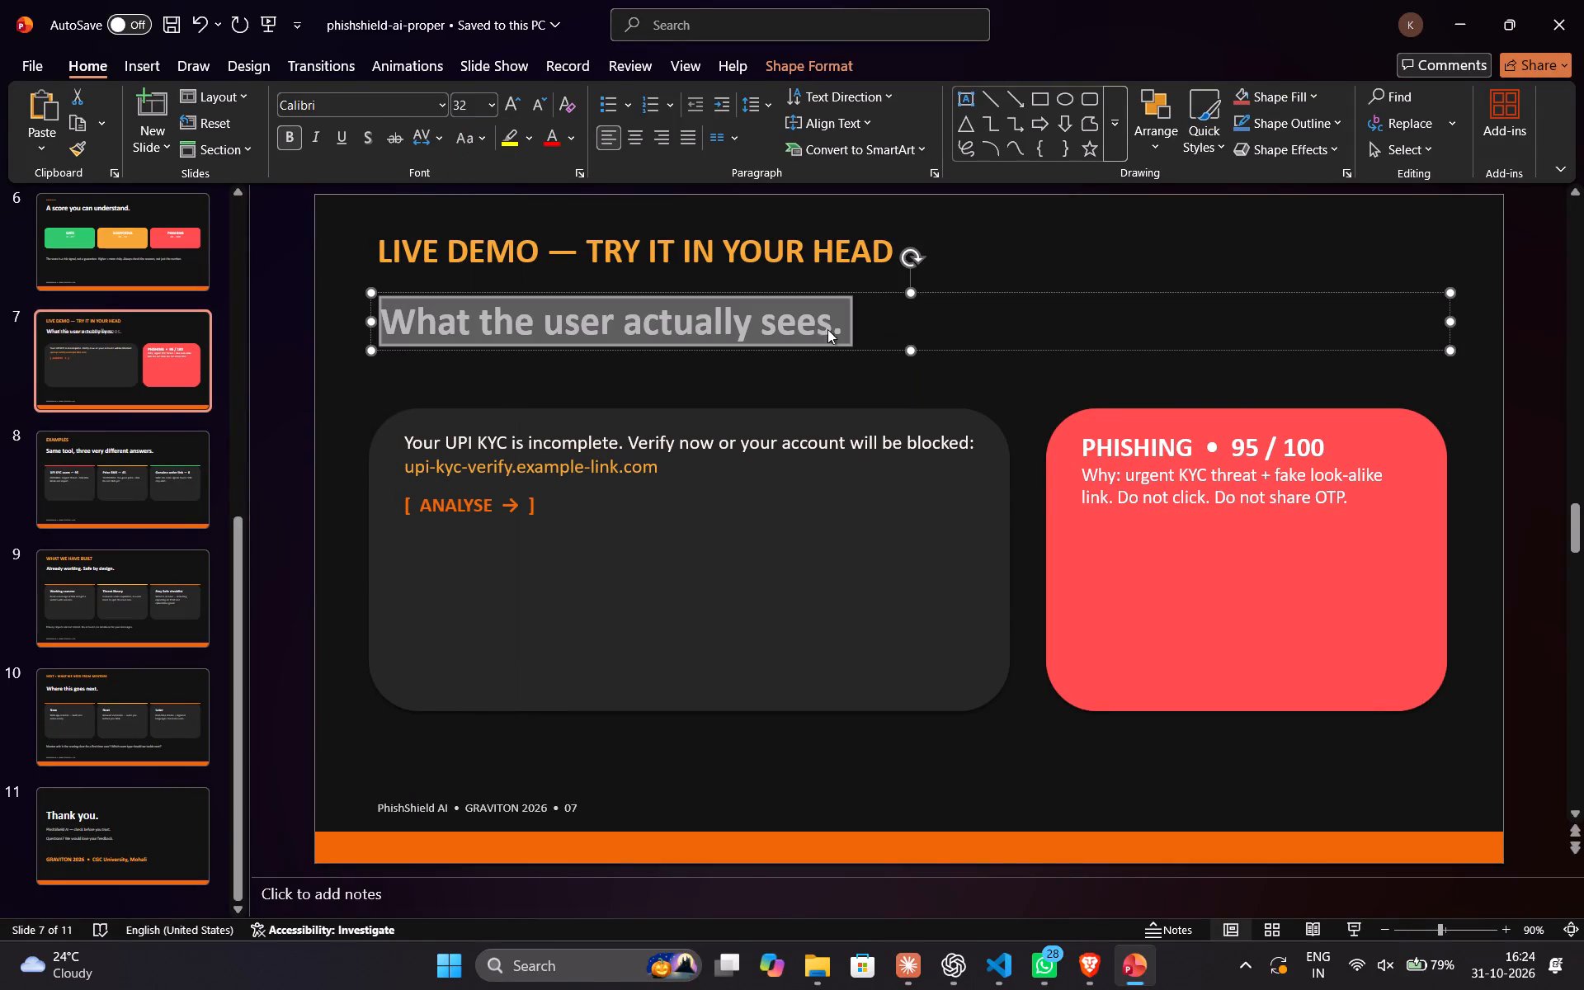
{"action": "left_click", "coordinate": [1062, 365]}
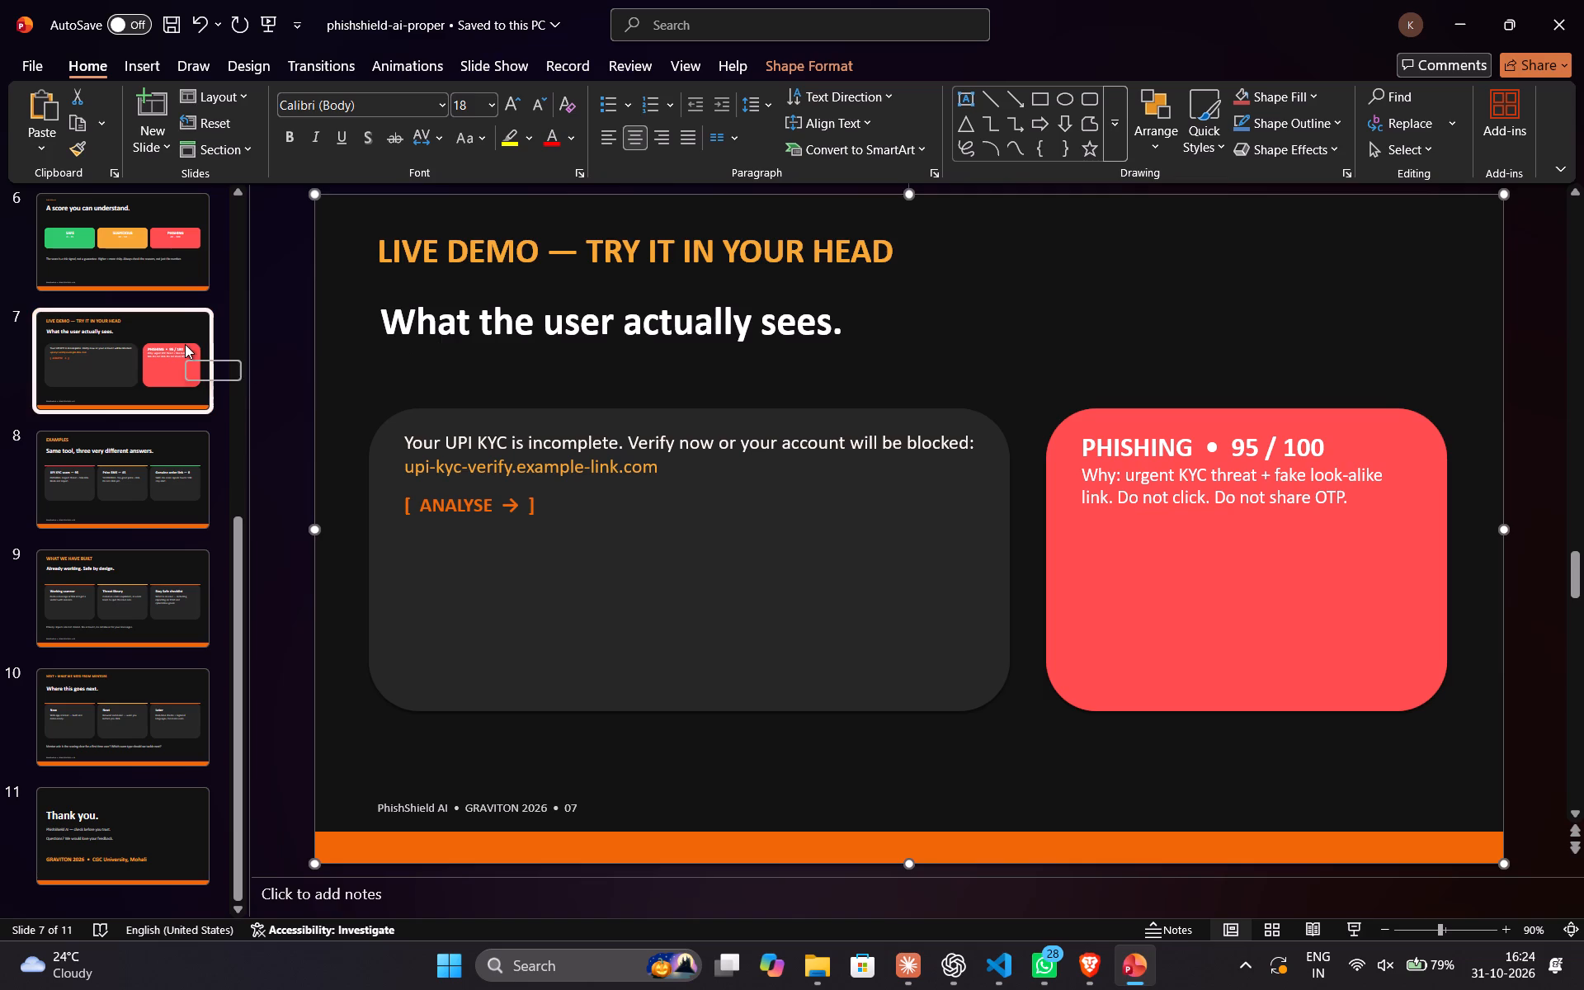
Set the font size of the orange "THE RESULT" line on slide 6 to 28.
{"action": "left_click", "coordinate": [172, 251]}
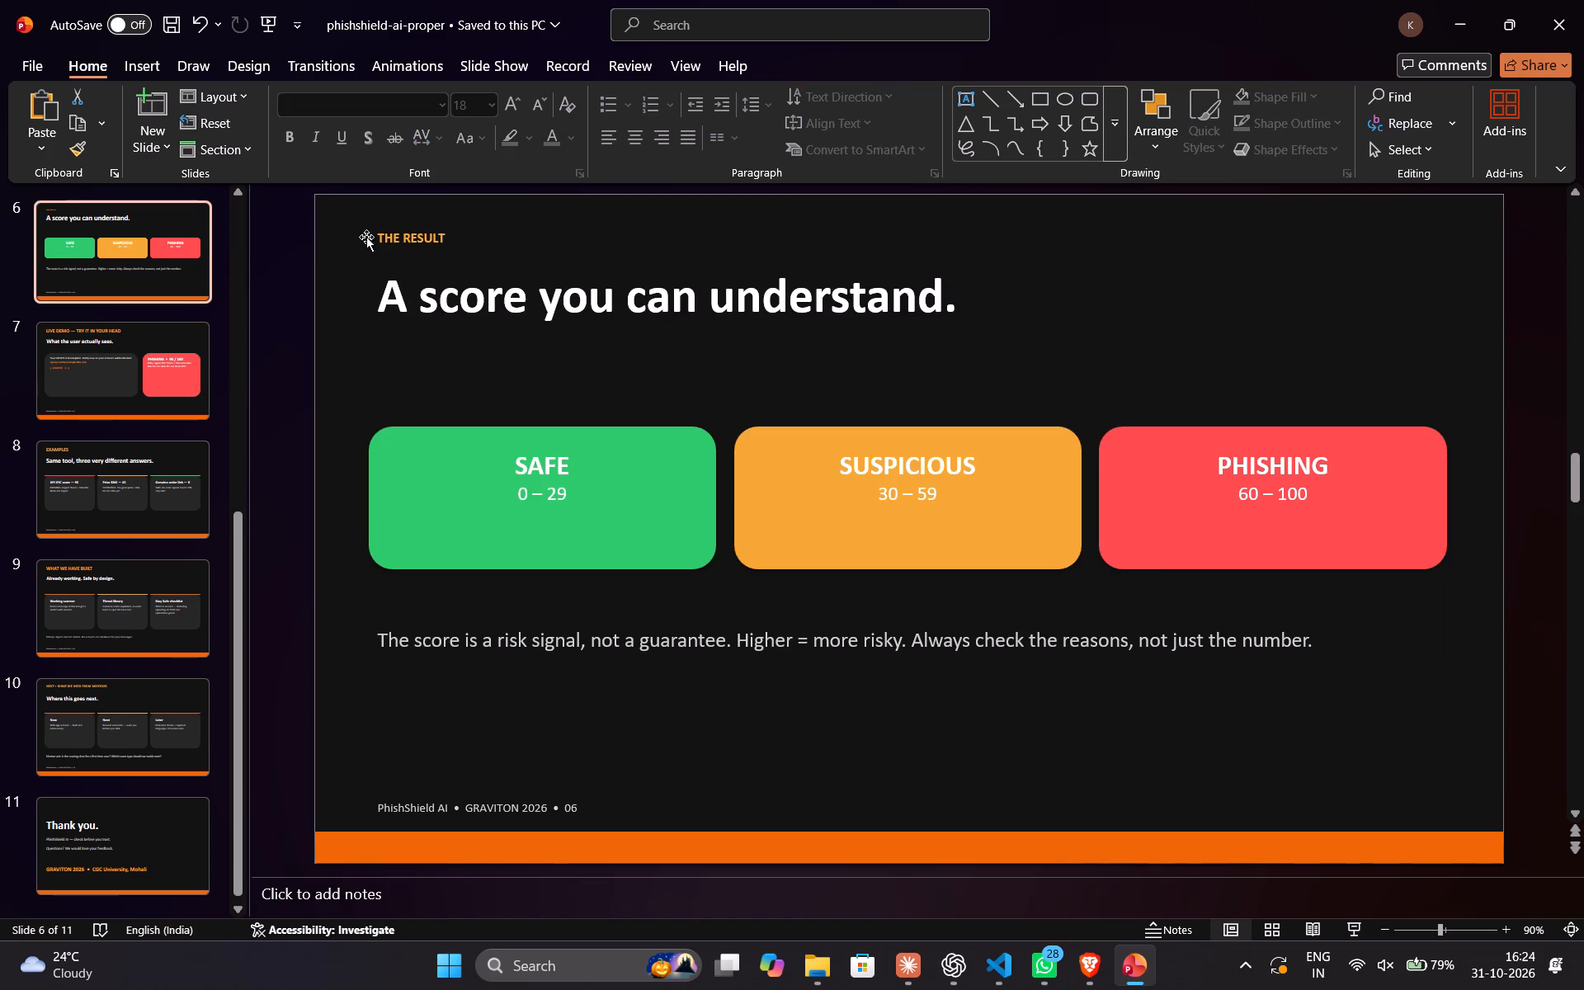
{"action": "left_click_drag", "start_coordinate": [377, 235], "coordinate": [454, 242]}
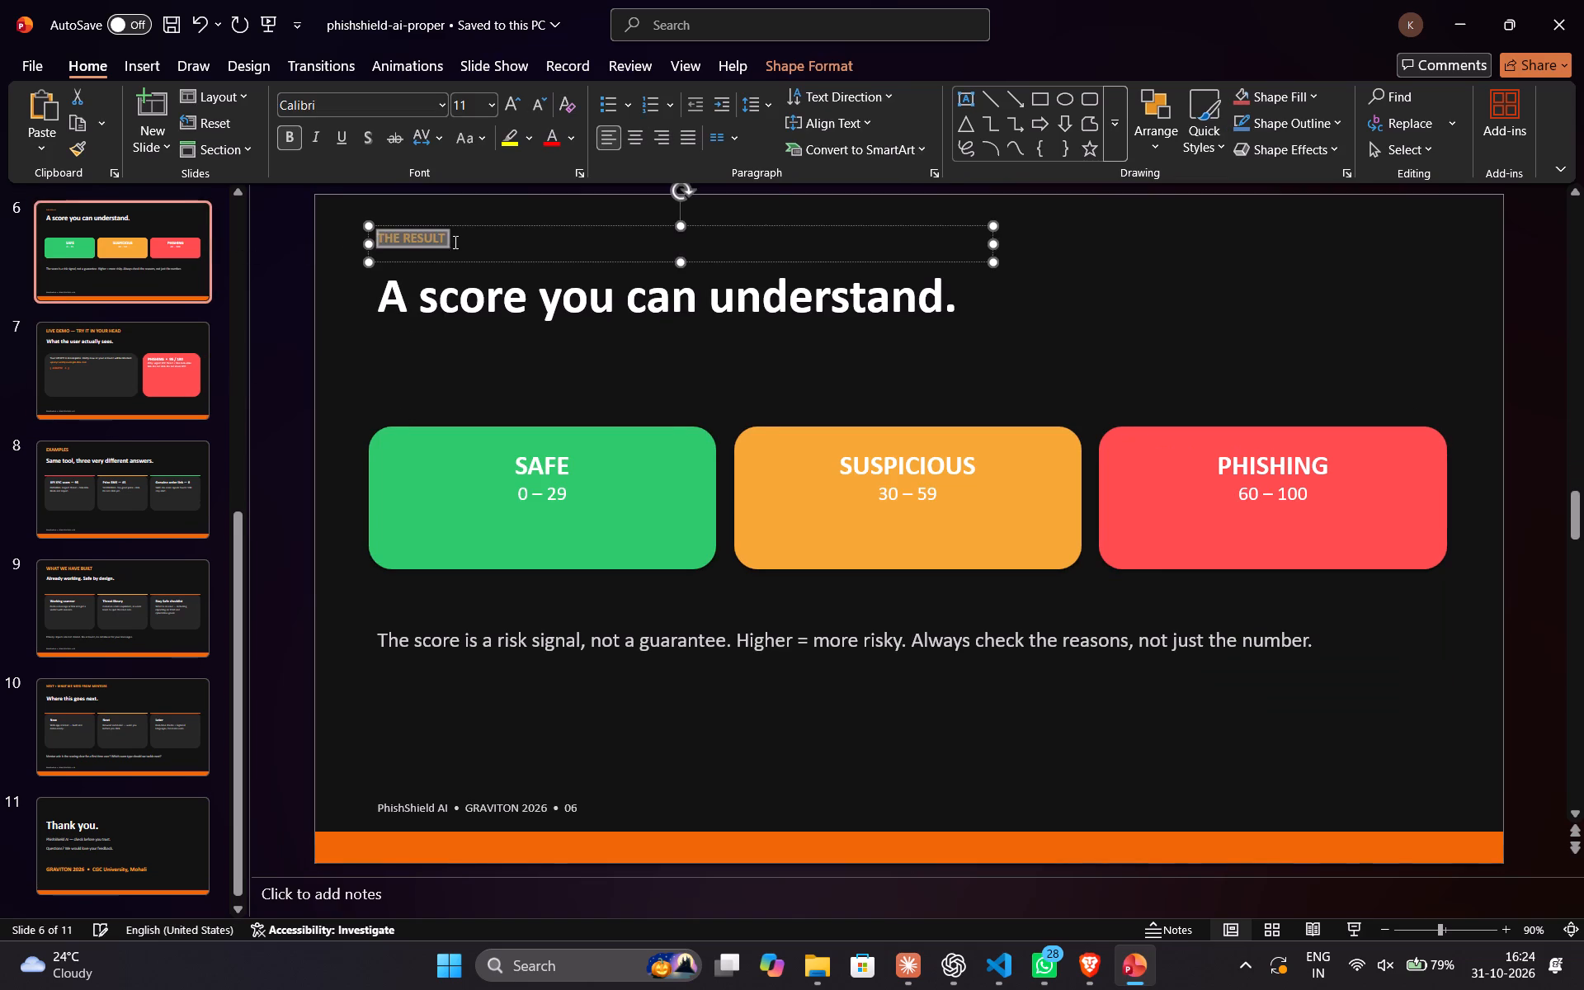
{"action": "left_click", "coordinate": [488, 107]}
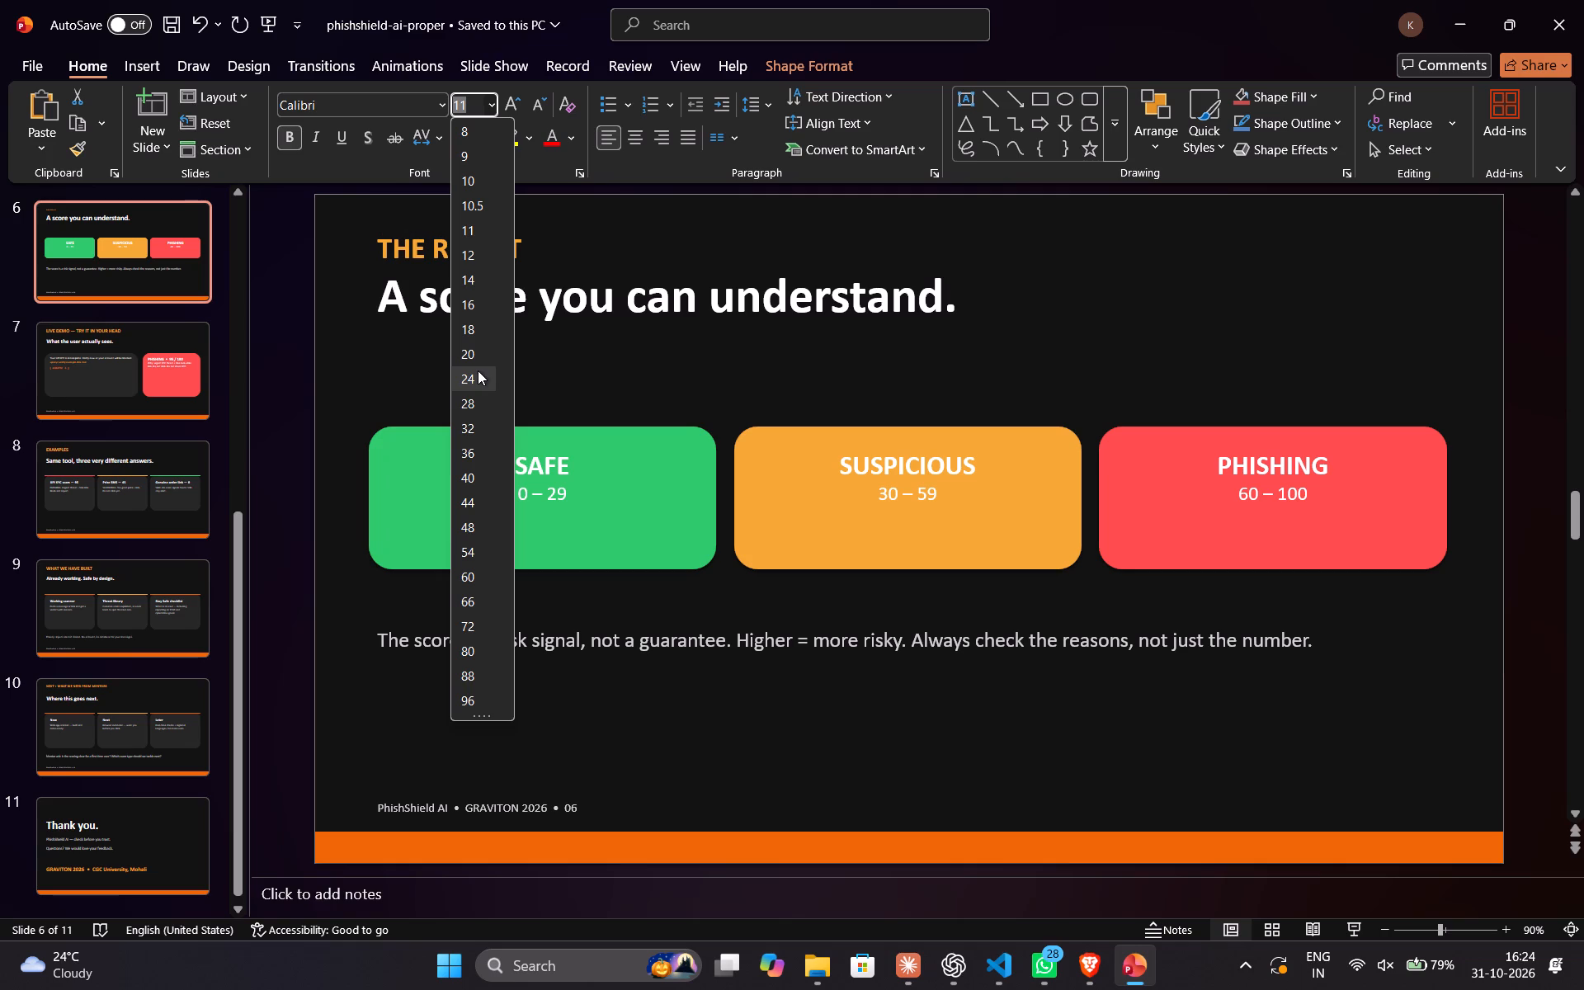
{"action": "left_click", "coordinate": [483, 401]}
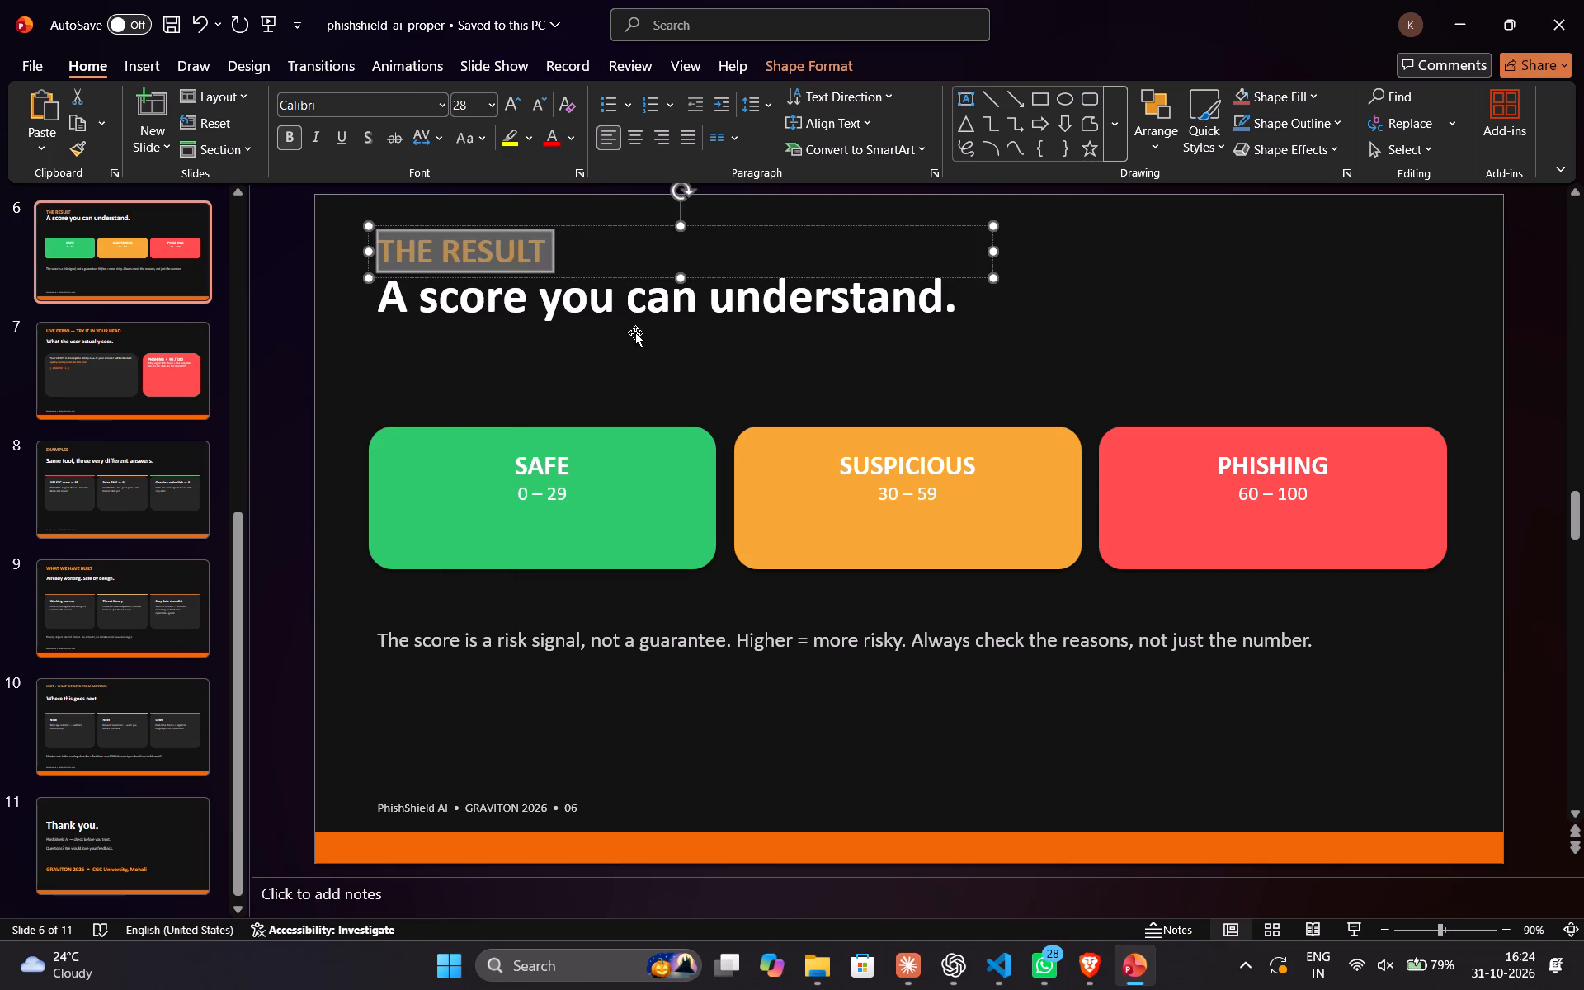
Move slide 6's "A score you can understand." title down to leave a gap beneath the orange heading line.
{"action": "left_click_drag", "start_coordinate": [635, 328], "coordinate": [638, 365]}
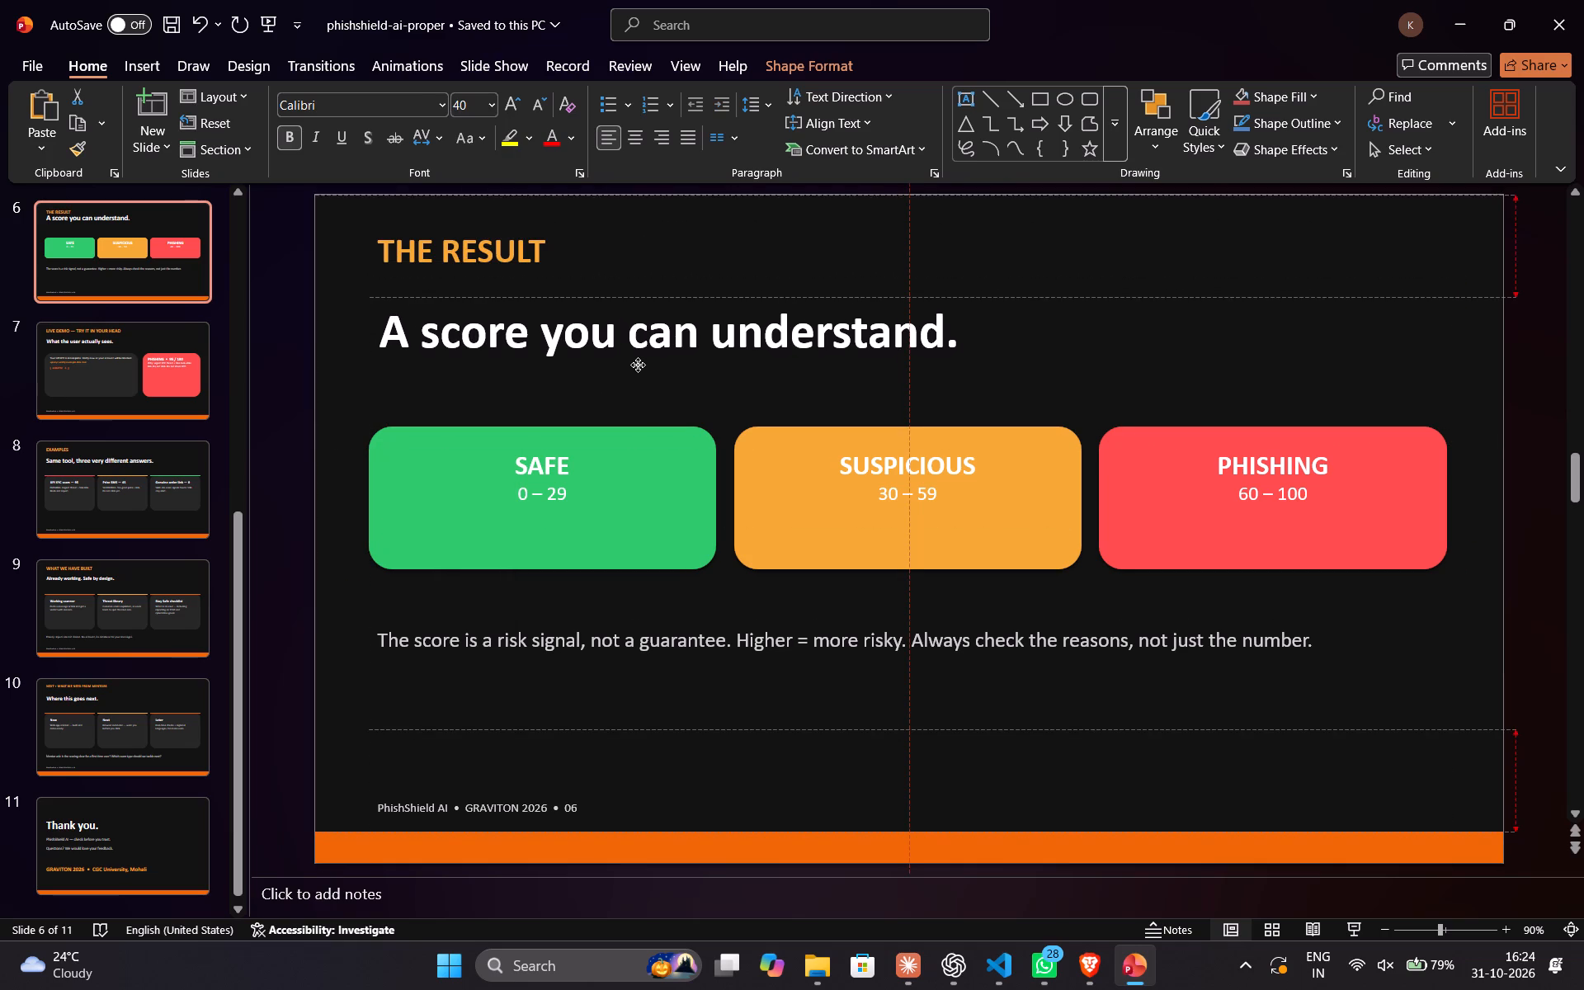
{"action": "left_click_drag", "start_coordinate": [638, 365], "coordinate": [638, 365]}
{"action": "left_click", "coordinate": [711, 274]}
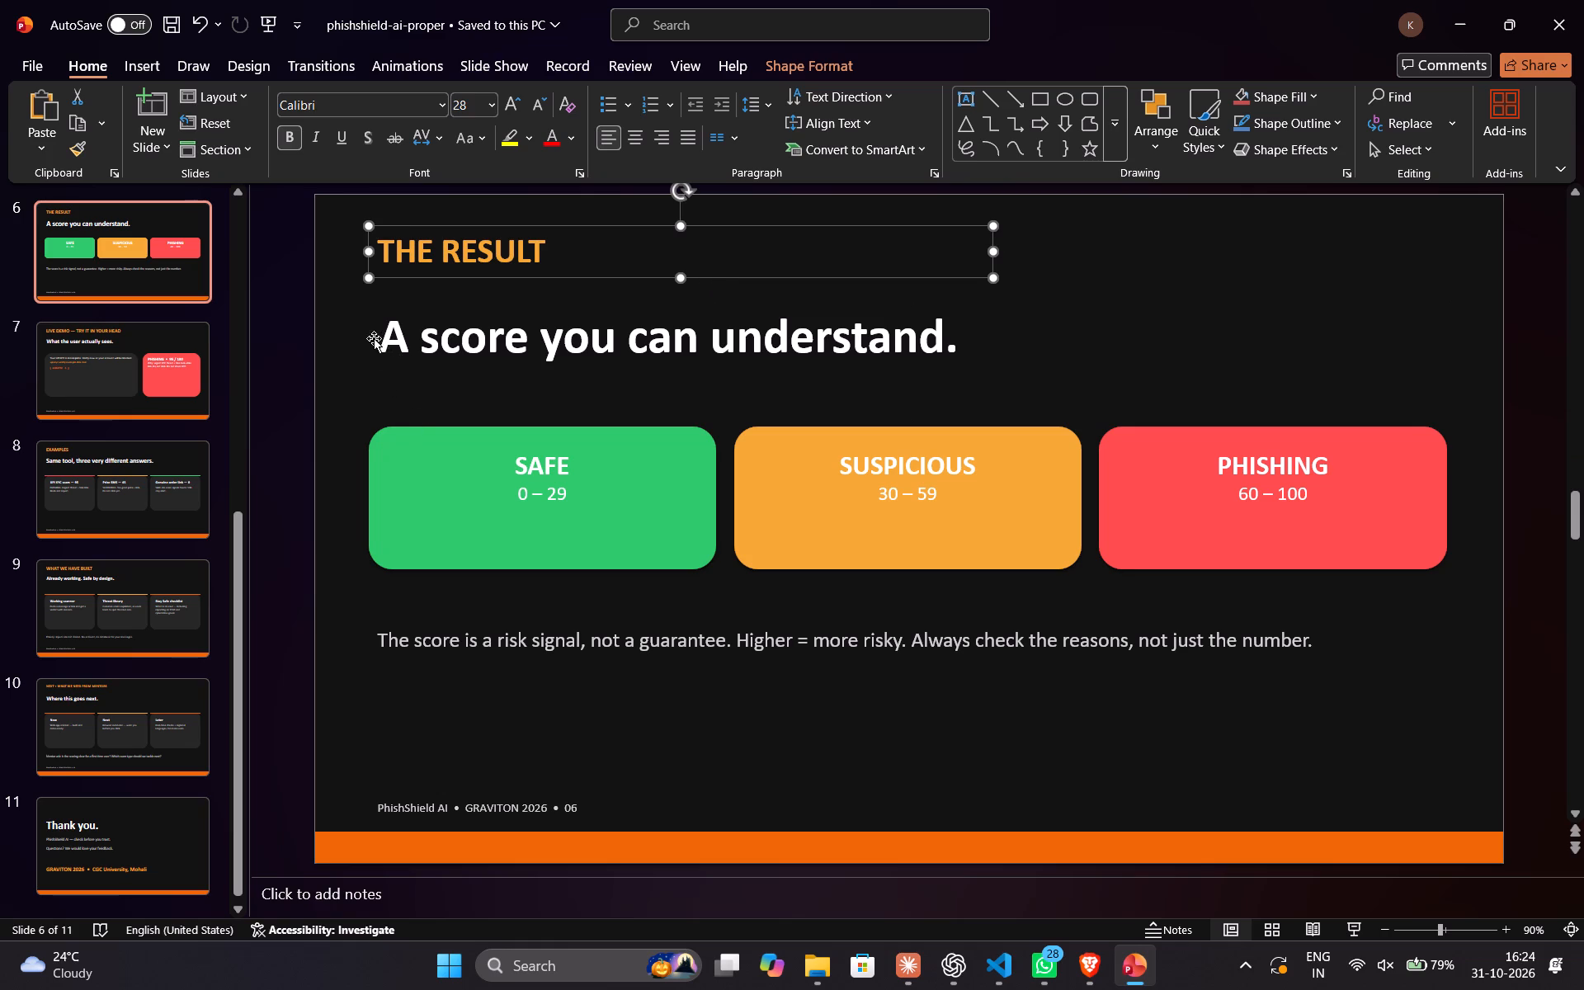
Set the font size of the "A score you can understand." title on slide 6 to 36.
{"action": "left_click_drag", "start_coordinate": [382, 346], "coordinate": [983, 357]}
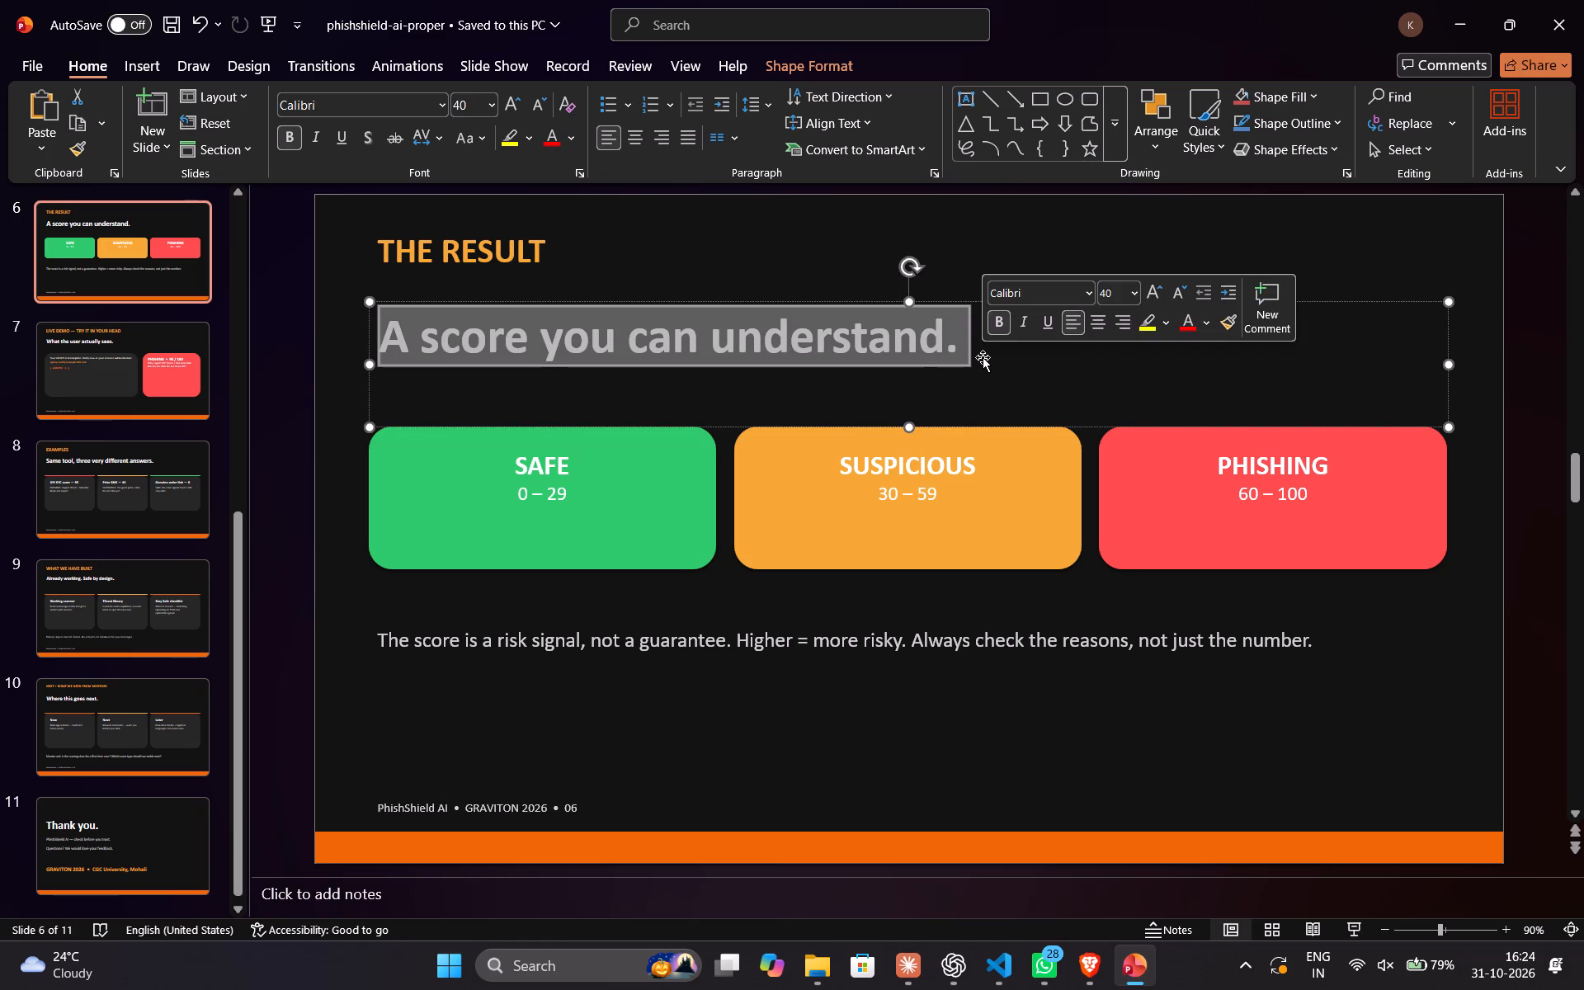
{"action": "left_click", "coordinate": [491, 105]}
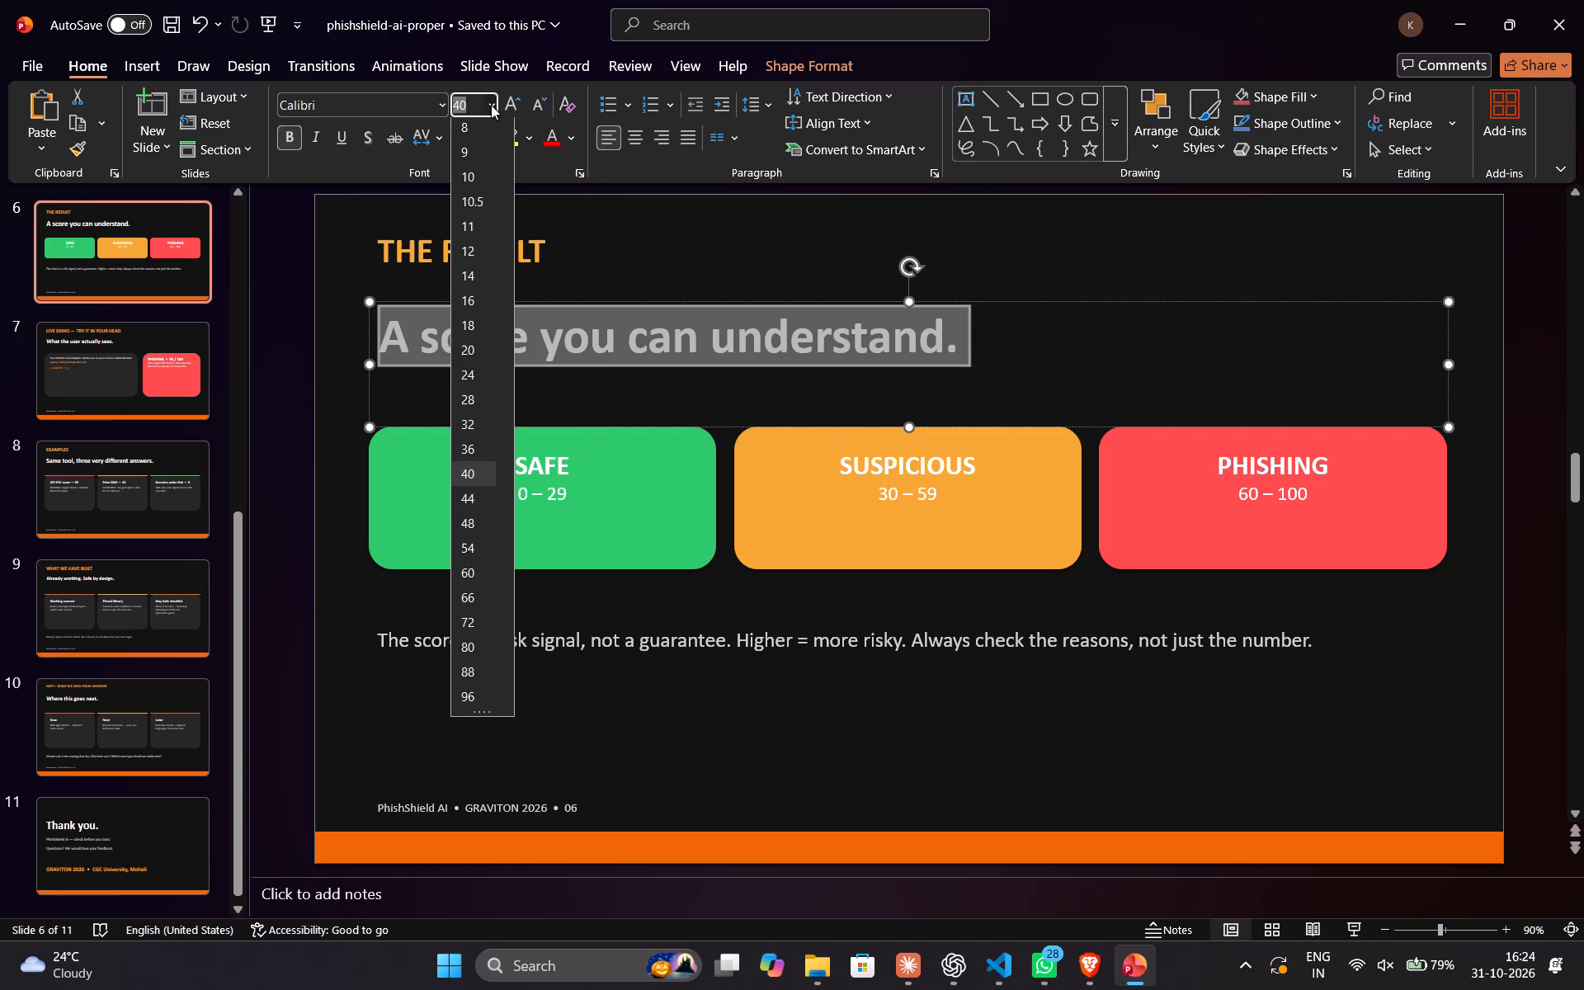
{"action": "left_click", "coordinate": [485, 462]}
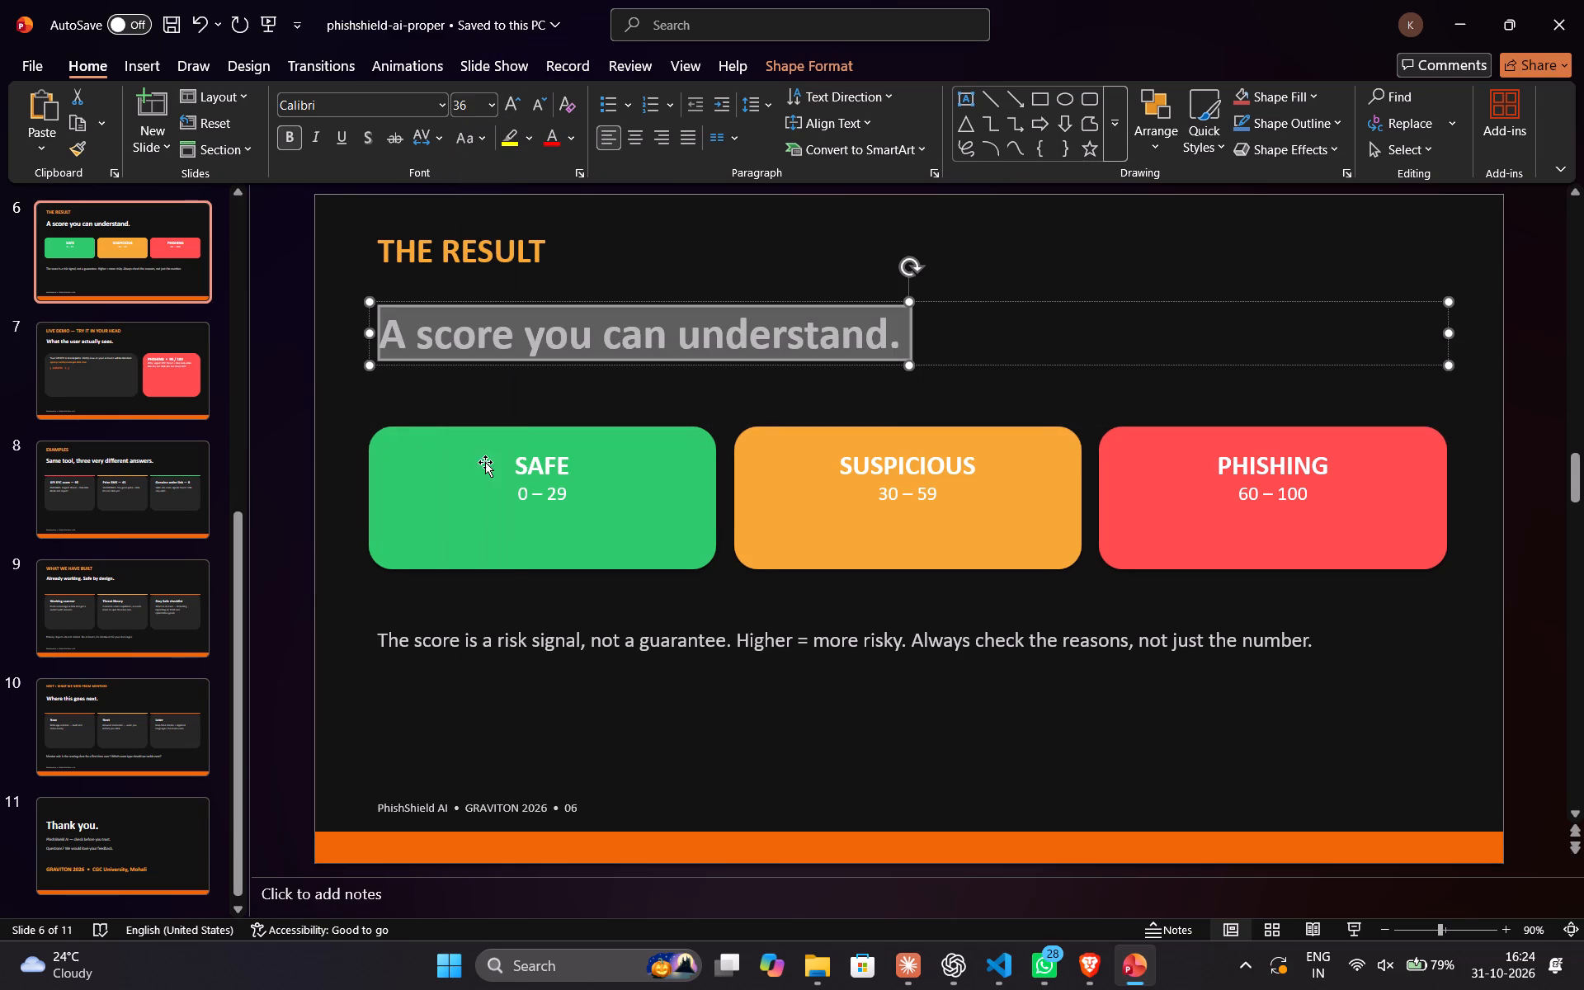
{"action": "left_click", "coordinate": [1021, 729]}
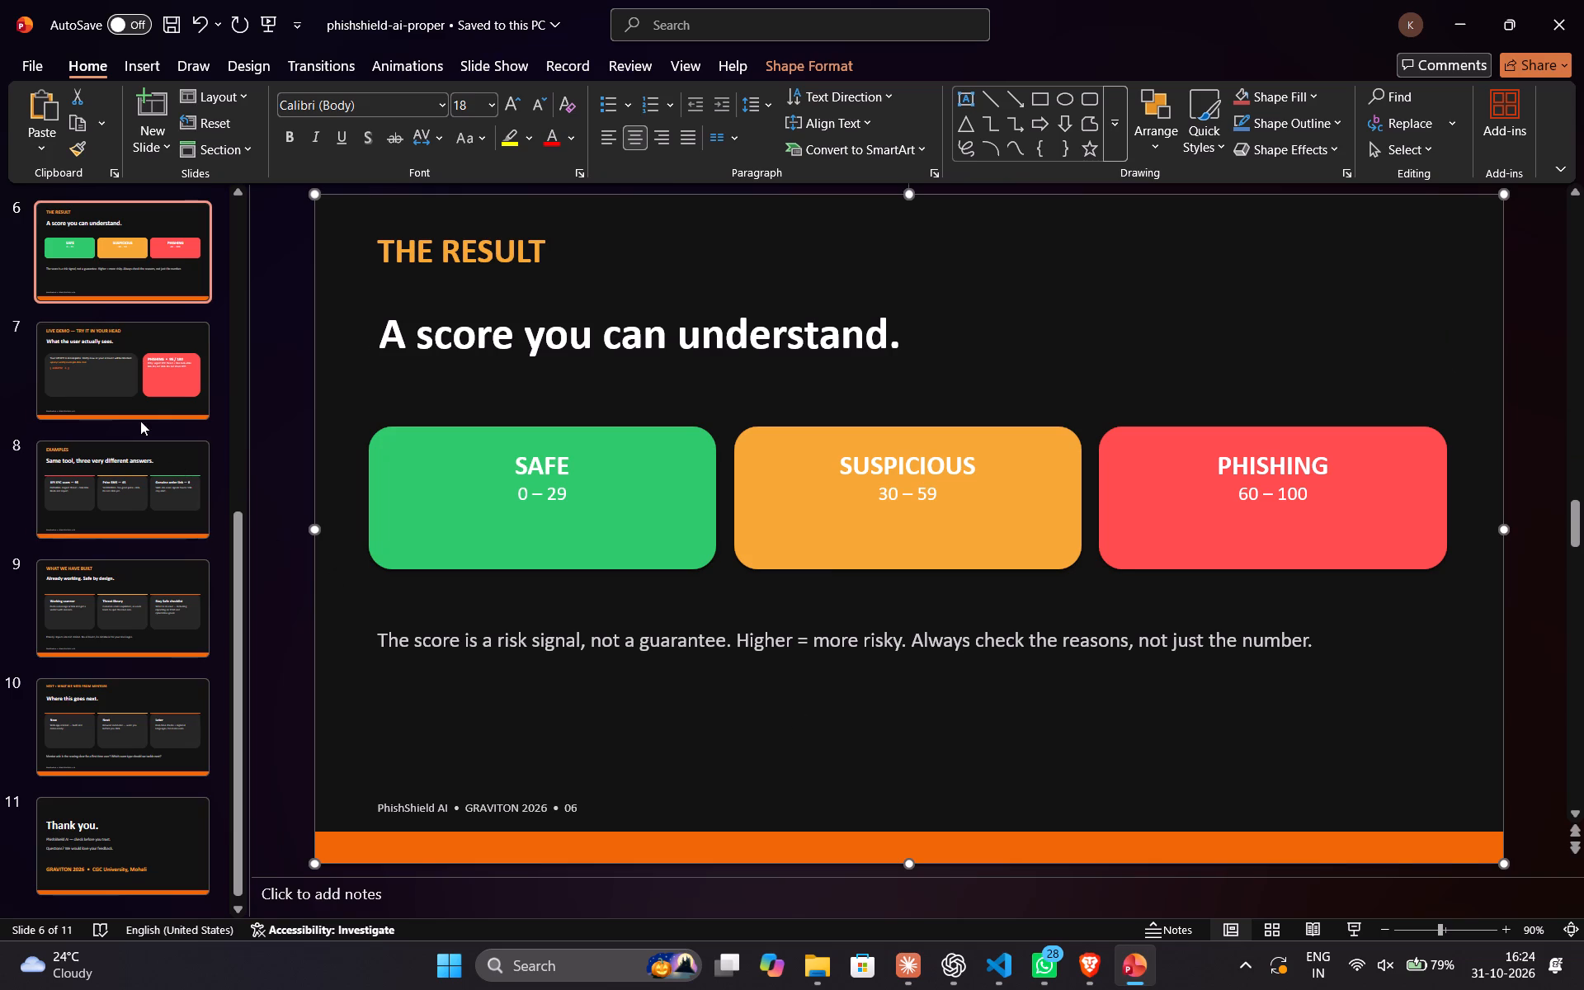
Set the font size of the orange "THE AI INSIDE" line on slide 5 to 28.
{"action": "left_click", "coordinate": [137, 507]}
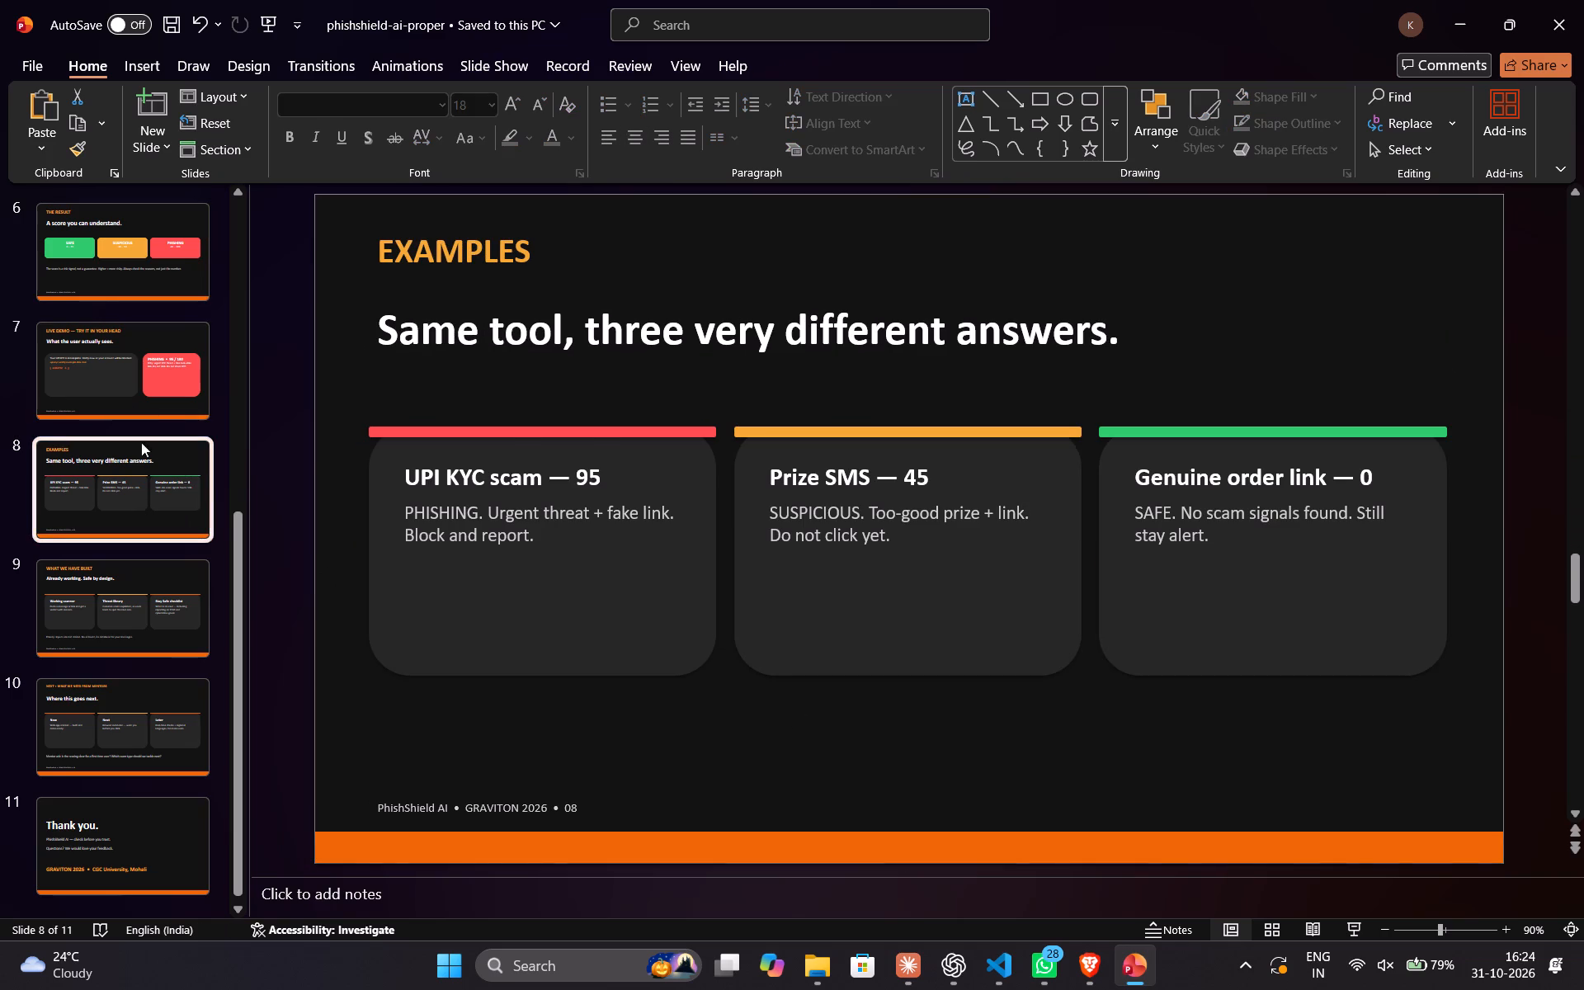
{"action": "left_click", "coordinate": [148, 362]}
{"action": "scroll", "coordinate": [148, 362], "scroll_direction": "up", "scroll_amount": 1}
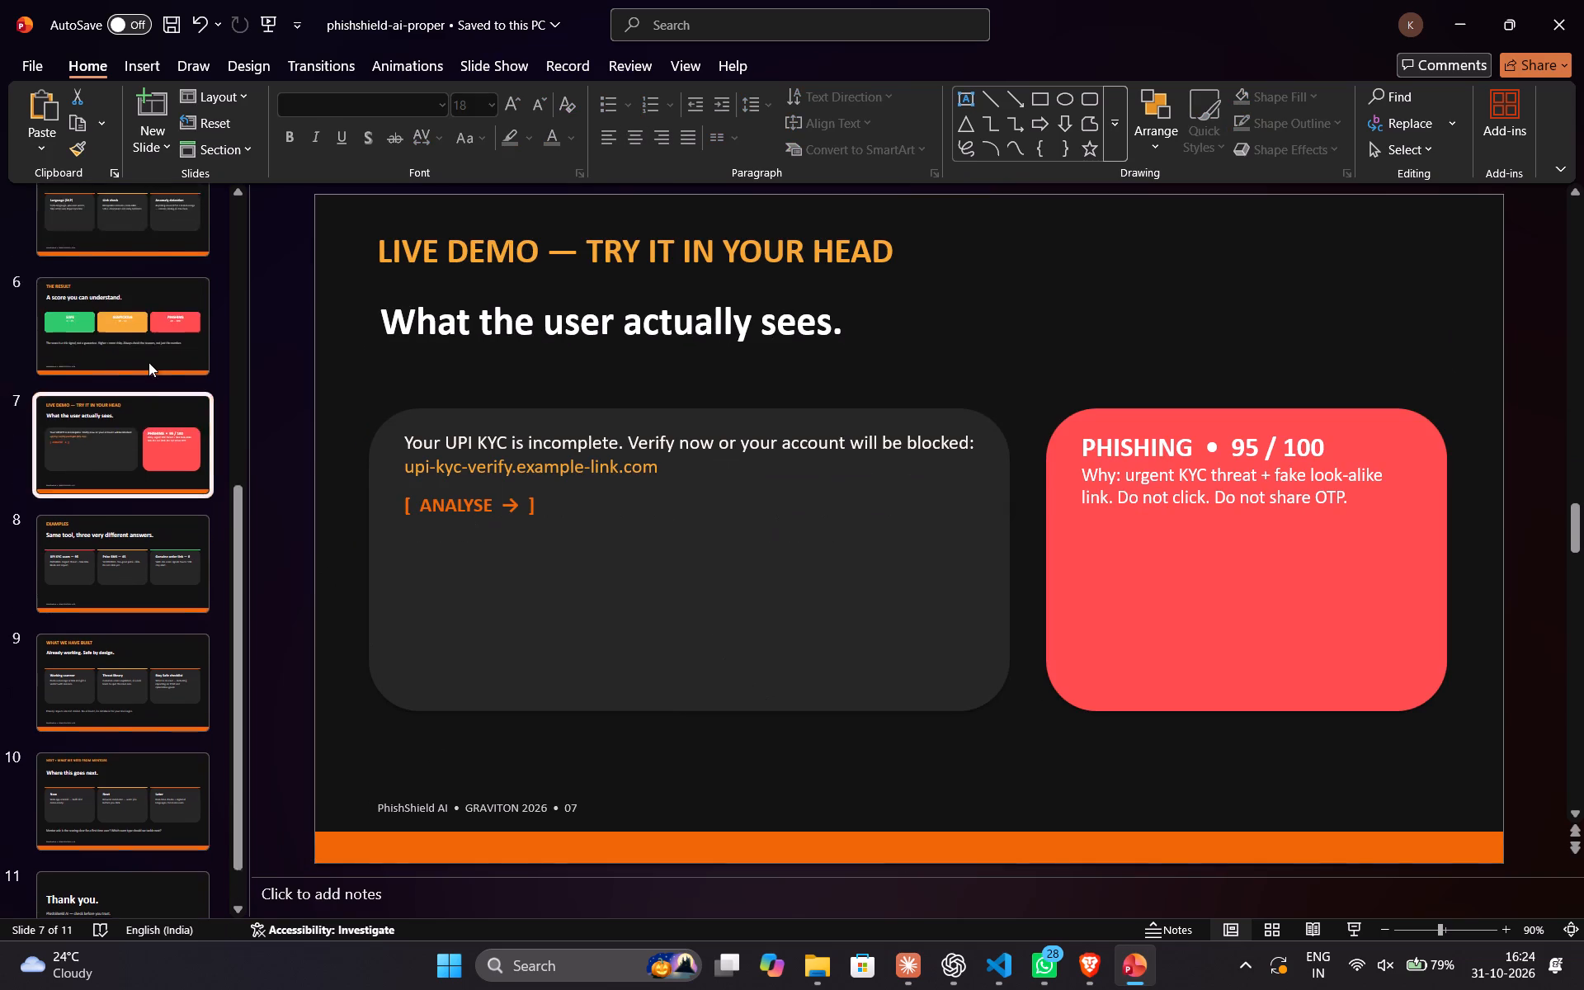
{"action": "scroll", "coordinate": [148, 362], "scroll_direction": "up", "scroll_amount": 1}
{"action": "left_click", "coordinate": [134, 484]}
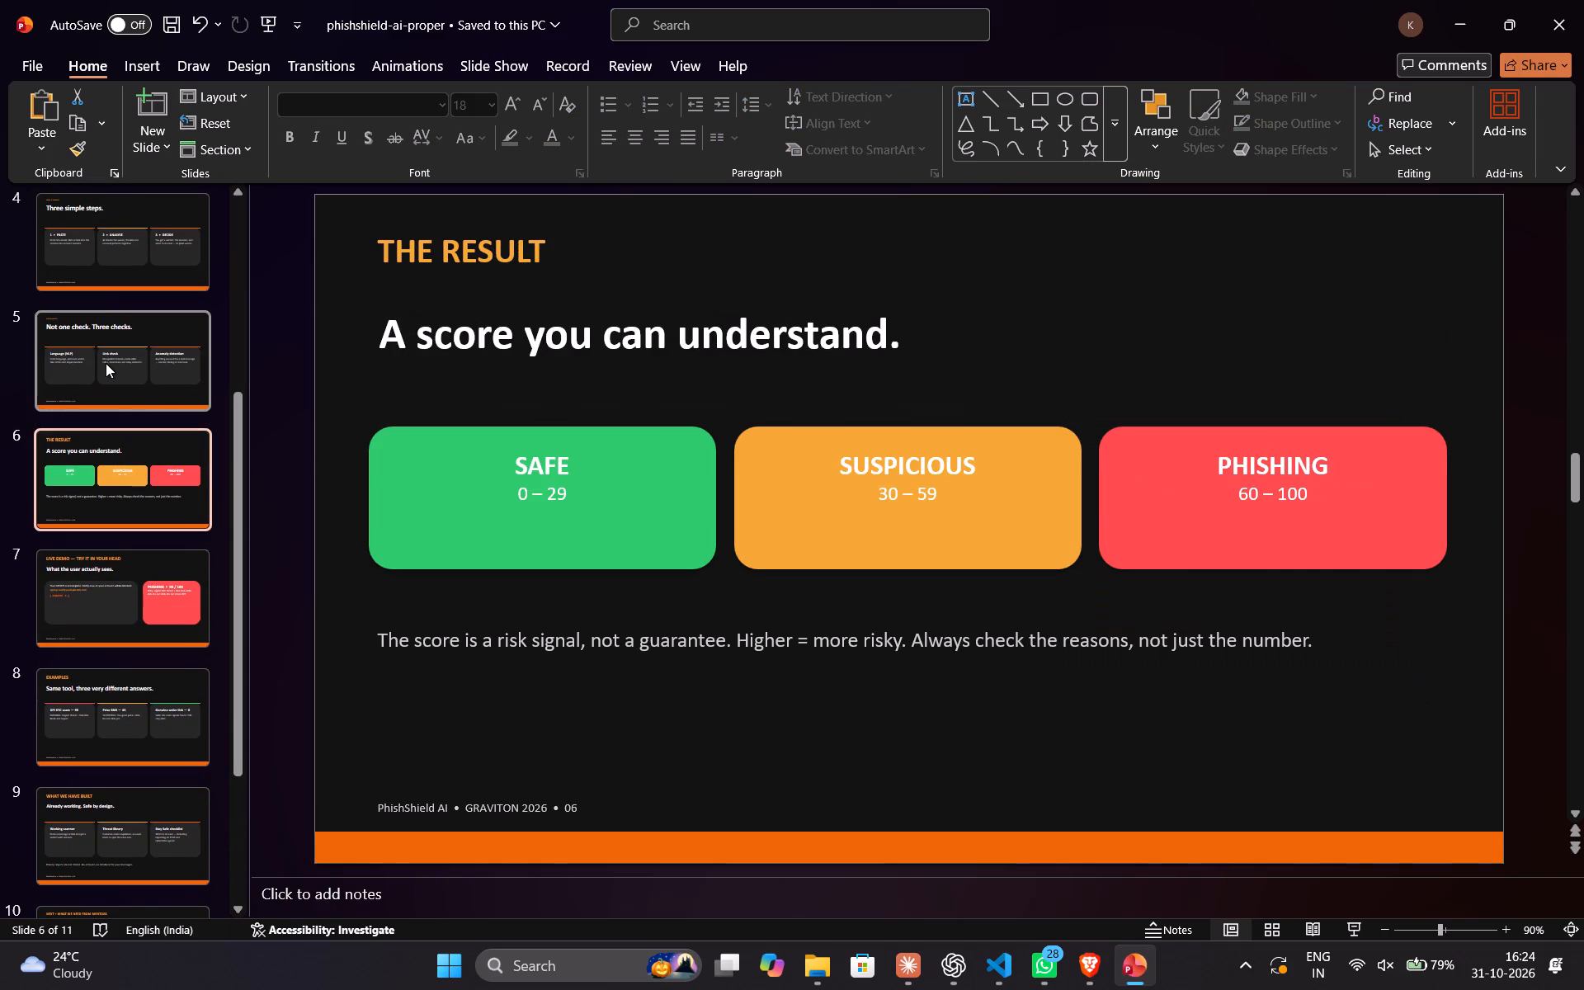
{"action": "left_click", "coordinate": [106, 363]}
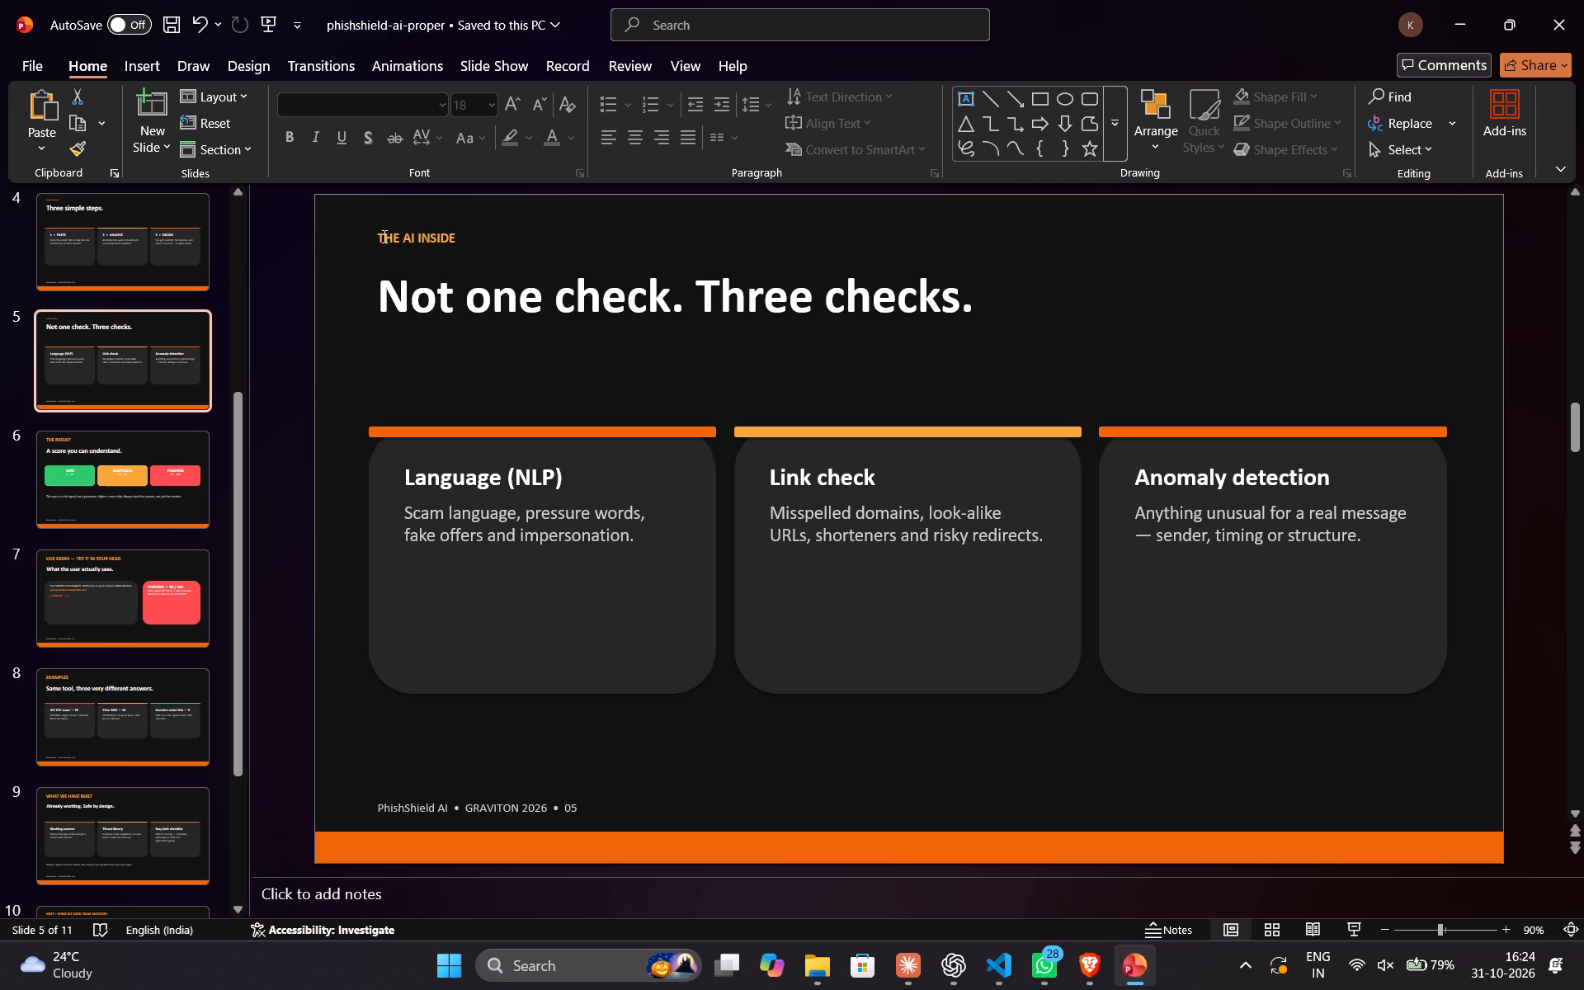
{"action": "left_click_drag", "start_coordinate": [383, 236], "coordinate": [453, 249]}
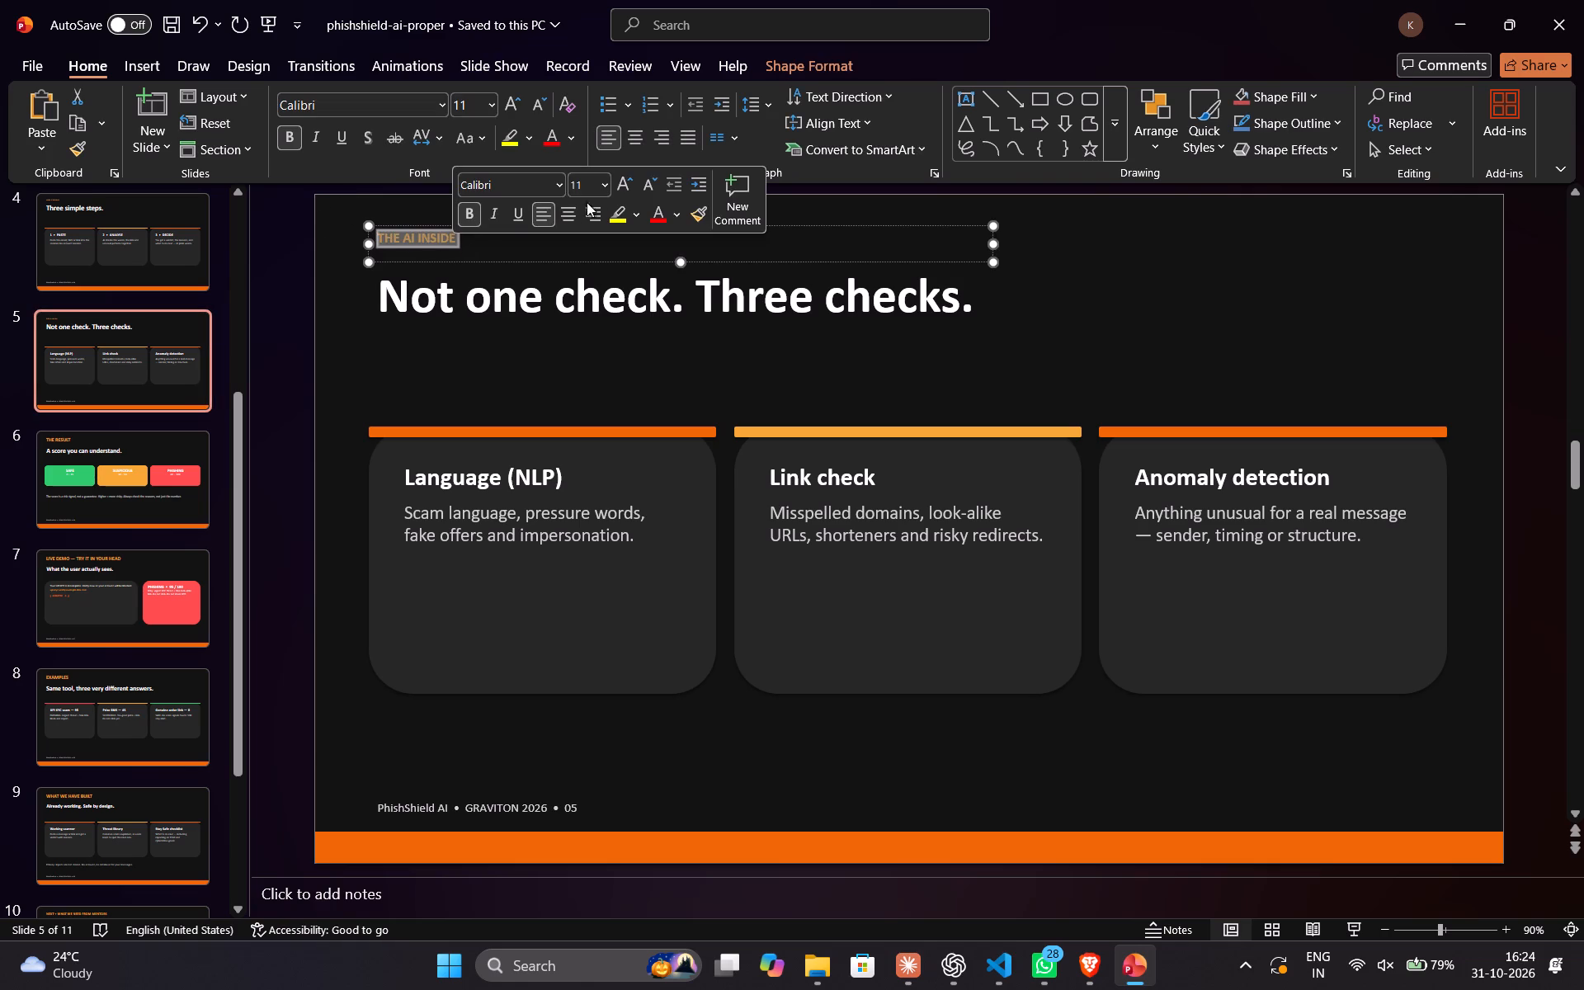
{"action": "left_click", "coordinate": [602, 191]}
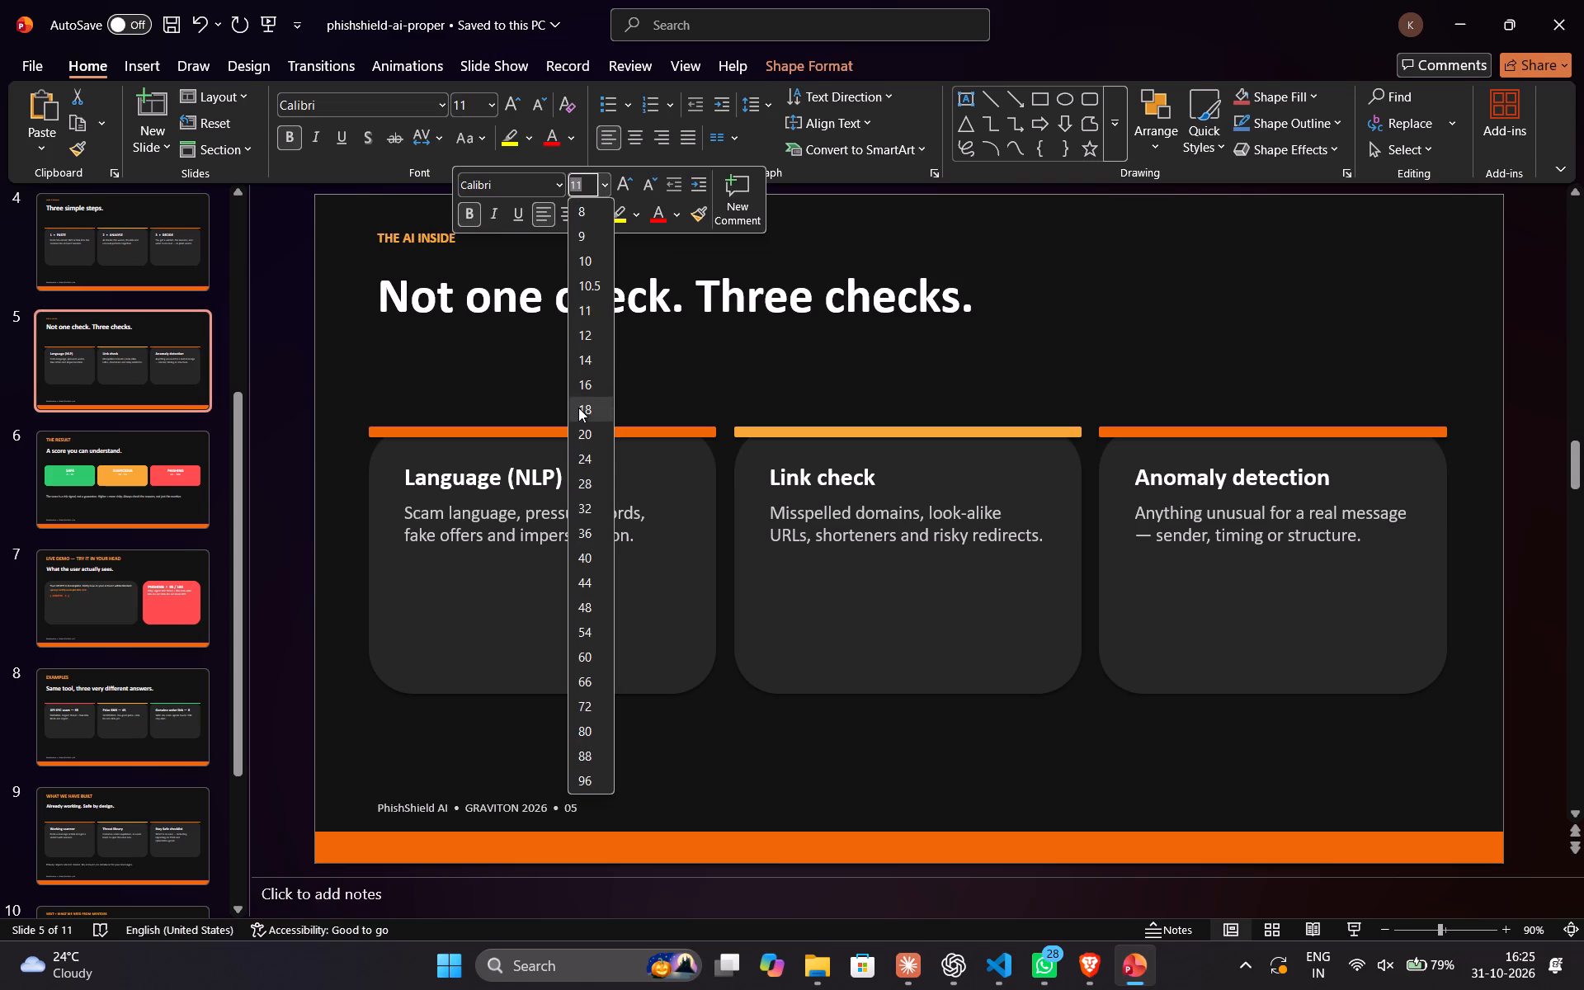
{"action": "left_click", "coordinate": [580, 472]}
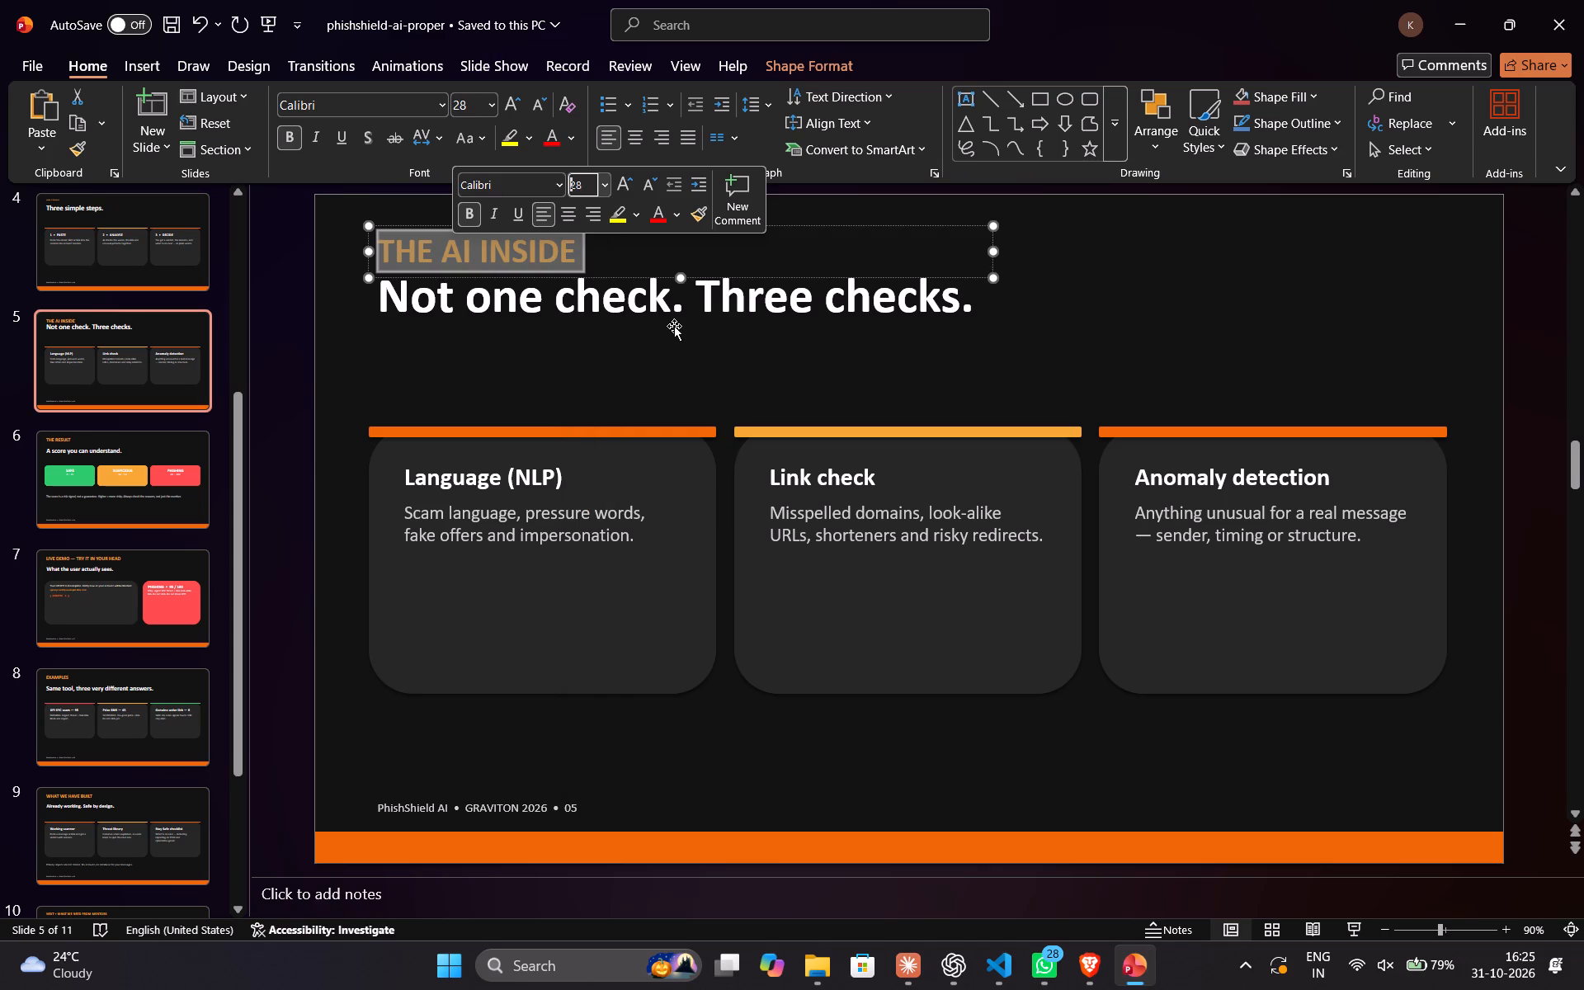
Move slide 5's "Not one check. Three checks." title down to leave a gap beneath the orange heading line.
{"action": "left_click_drag", "start_coordinate": [674, 329], "coordinate": [681, 371]}
{"action": "left_click", "coordinate": [798, 273]}
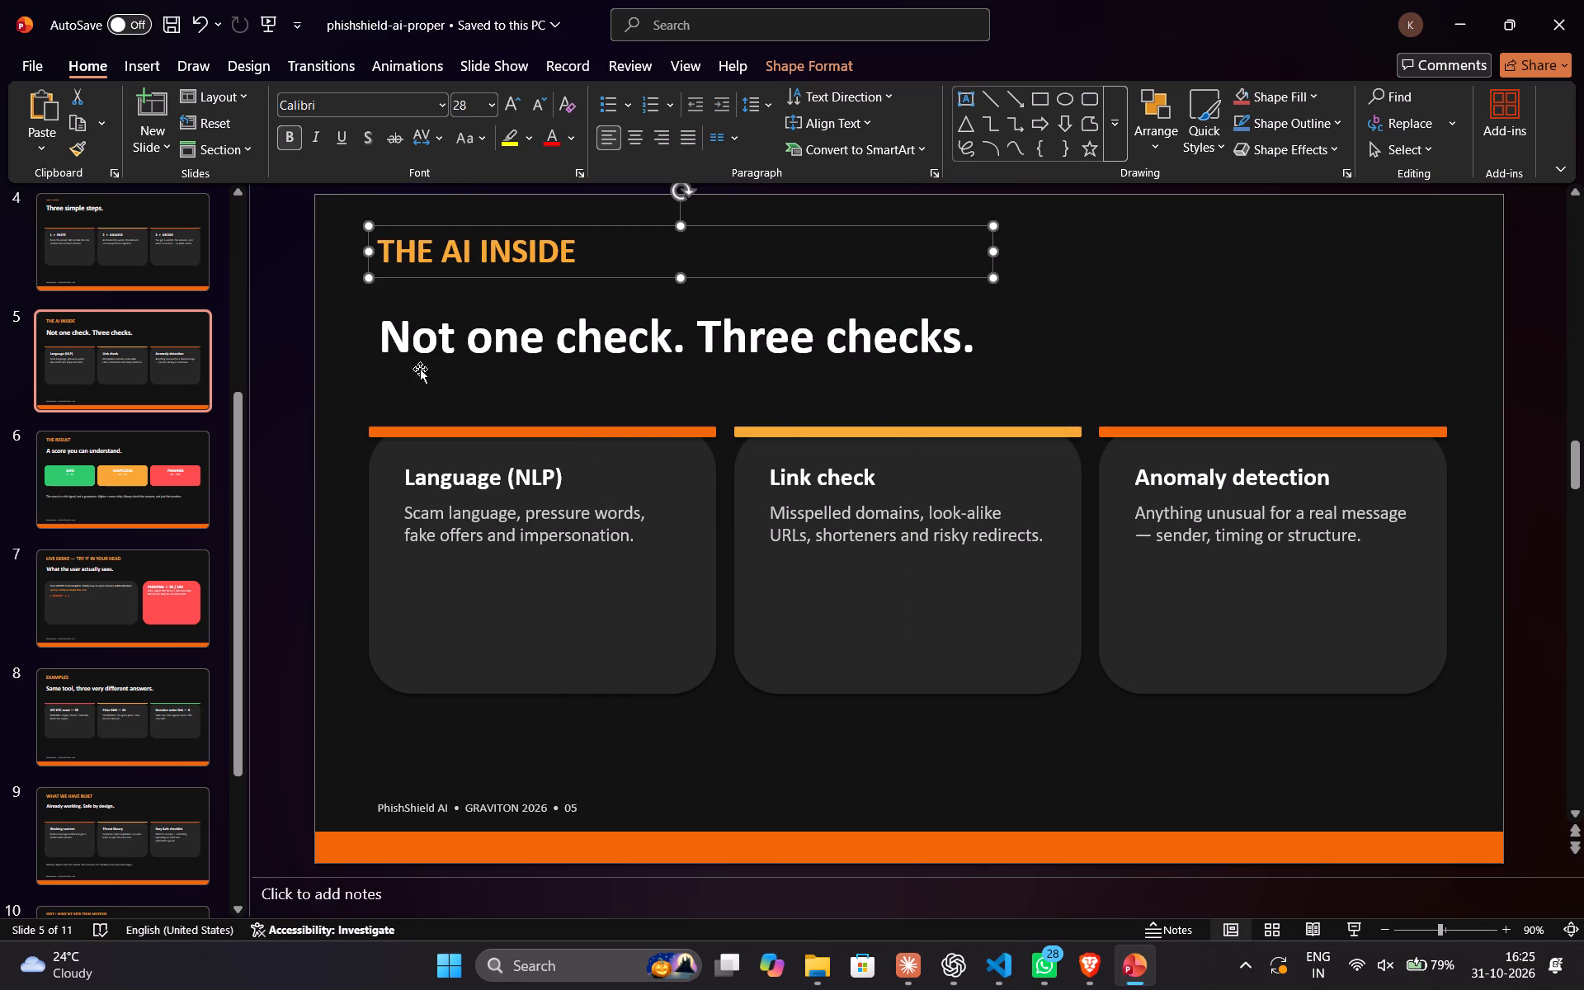
Set the font size of the "Not one check. Three checks." title on slide 5 to 32.
{"action": "left_click_drag", "start_coordinate": [382, 341], "coordinate": [973, 328]}
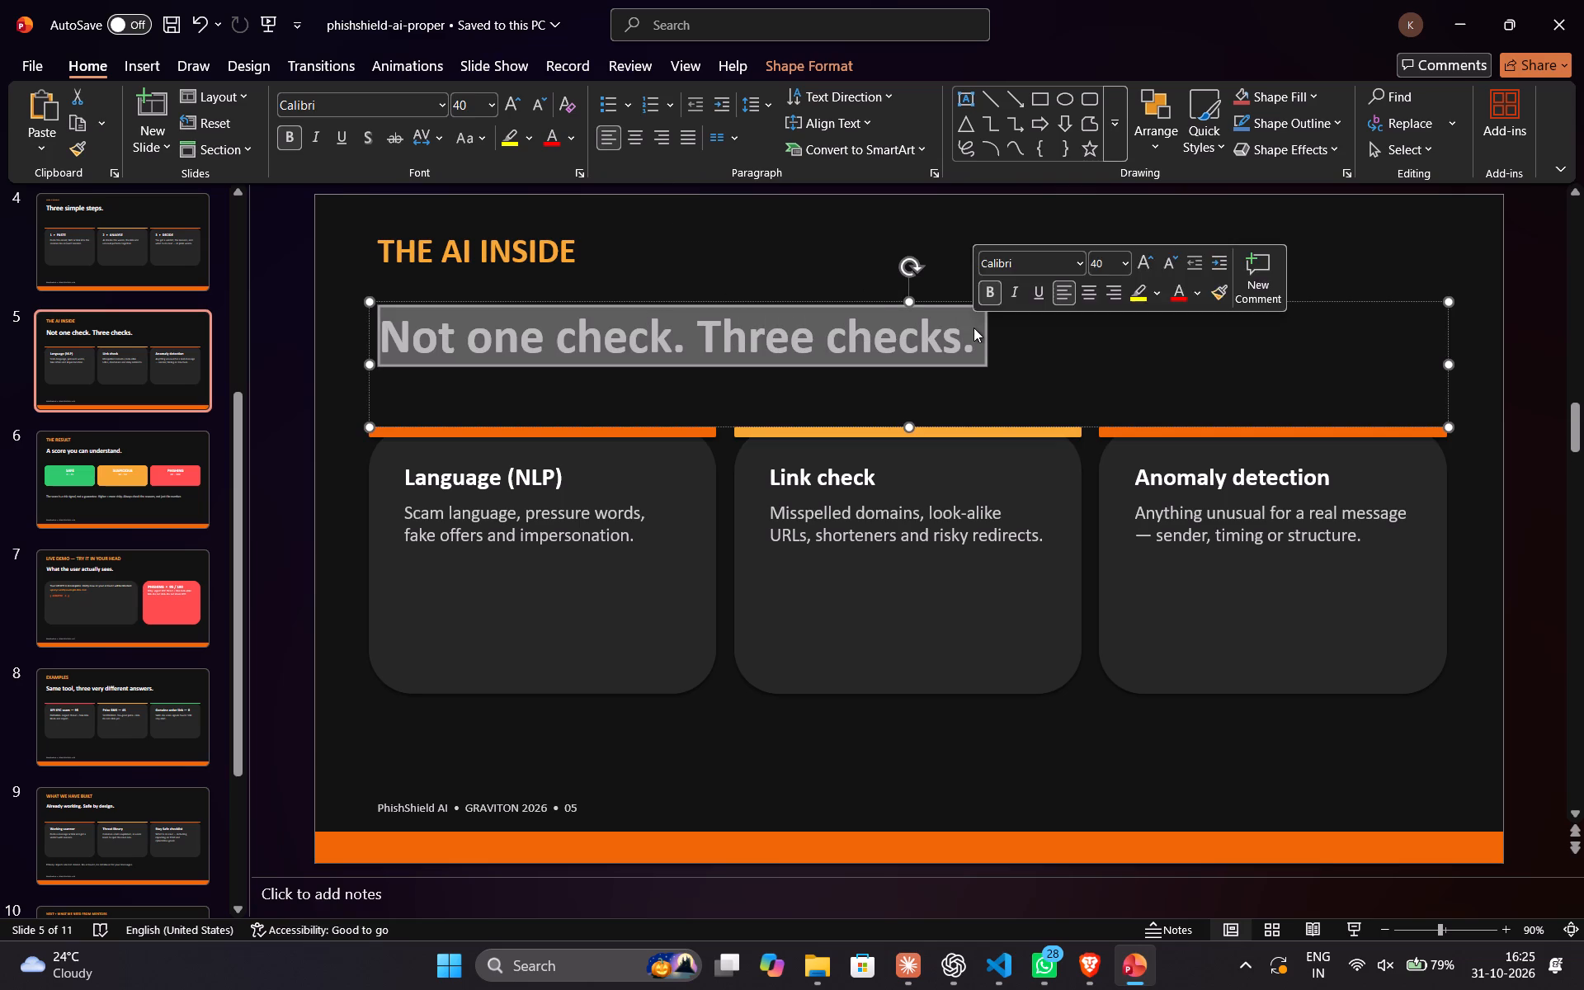
{"action": "left_click", "coordinate": [490, 103]}
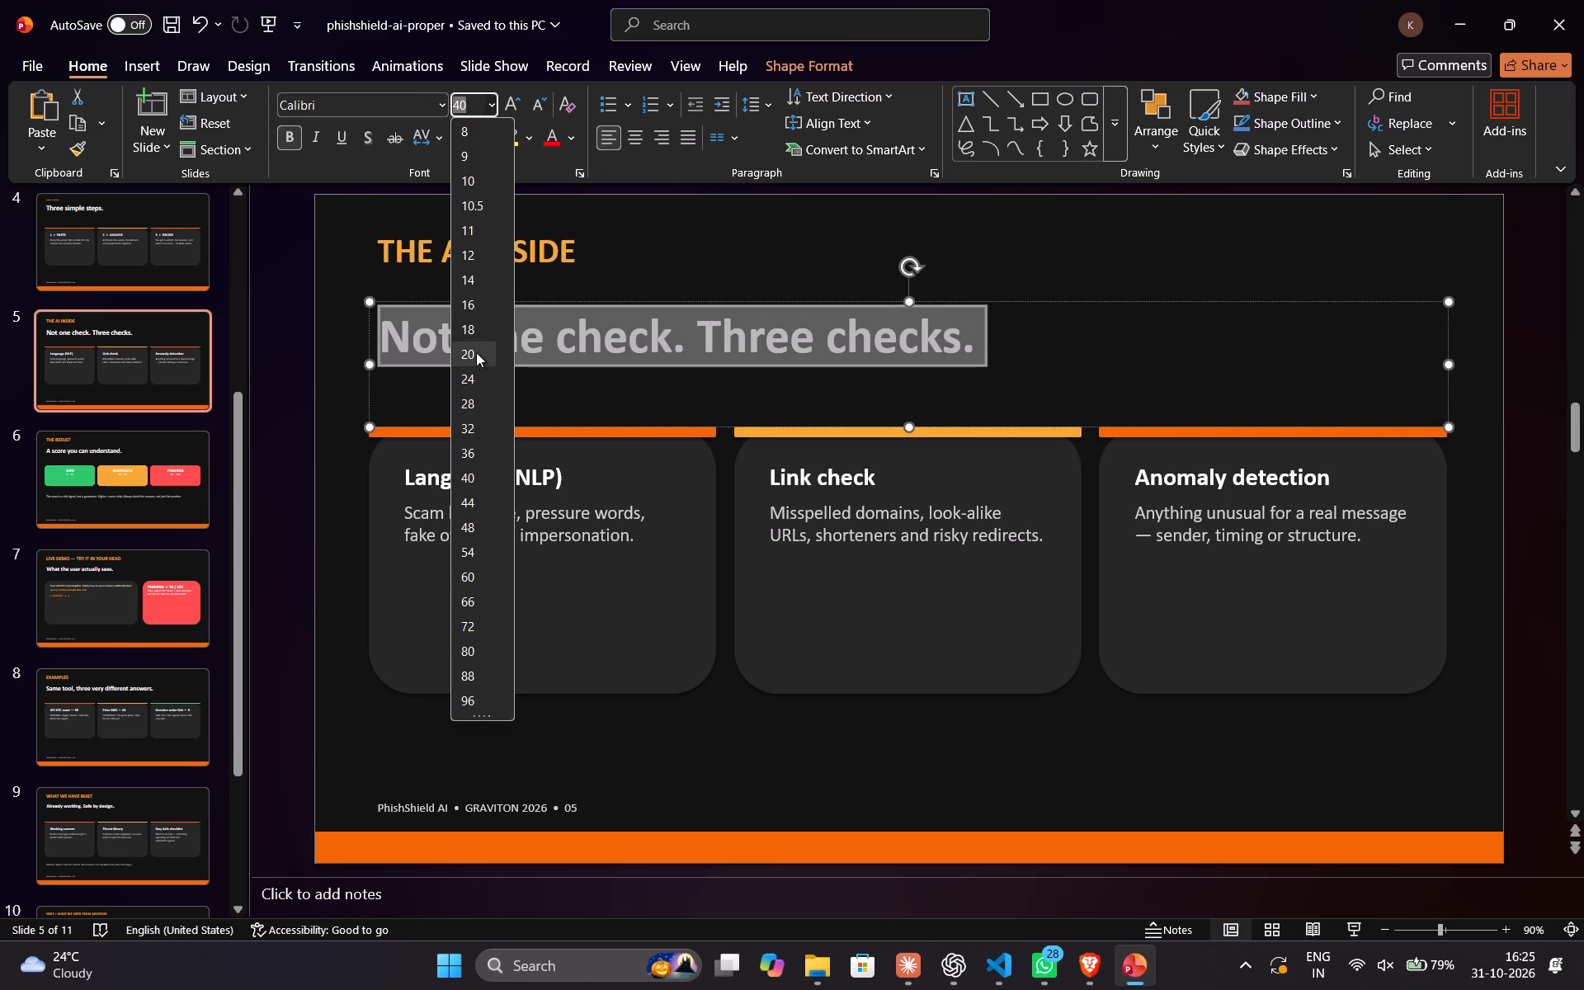
{"action": "left_click", "coordinate": [491, 420]}
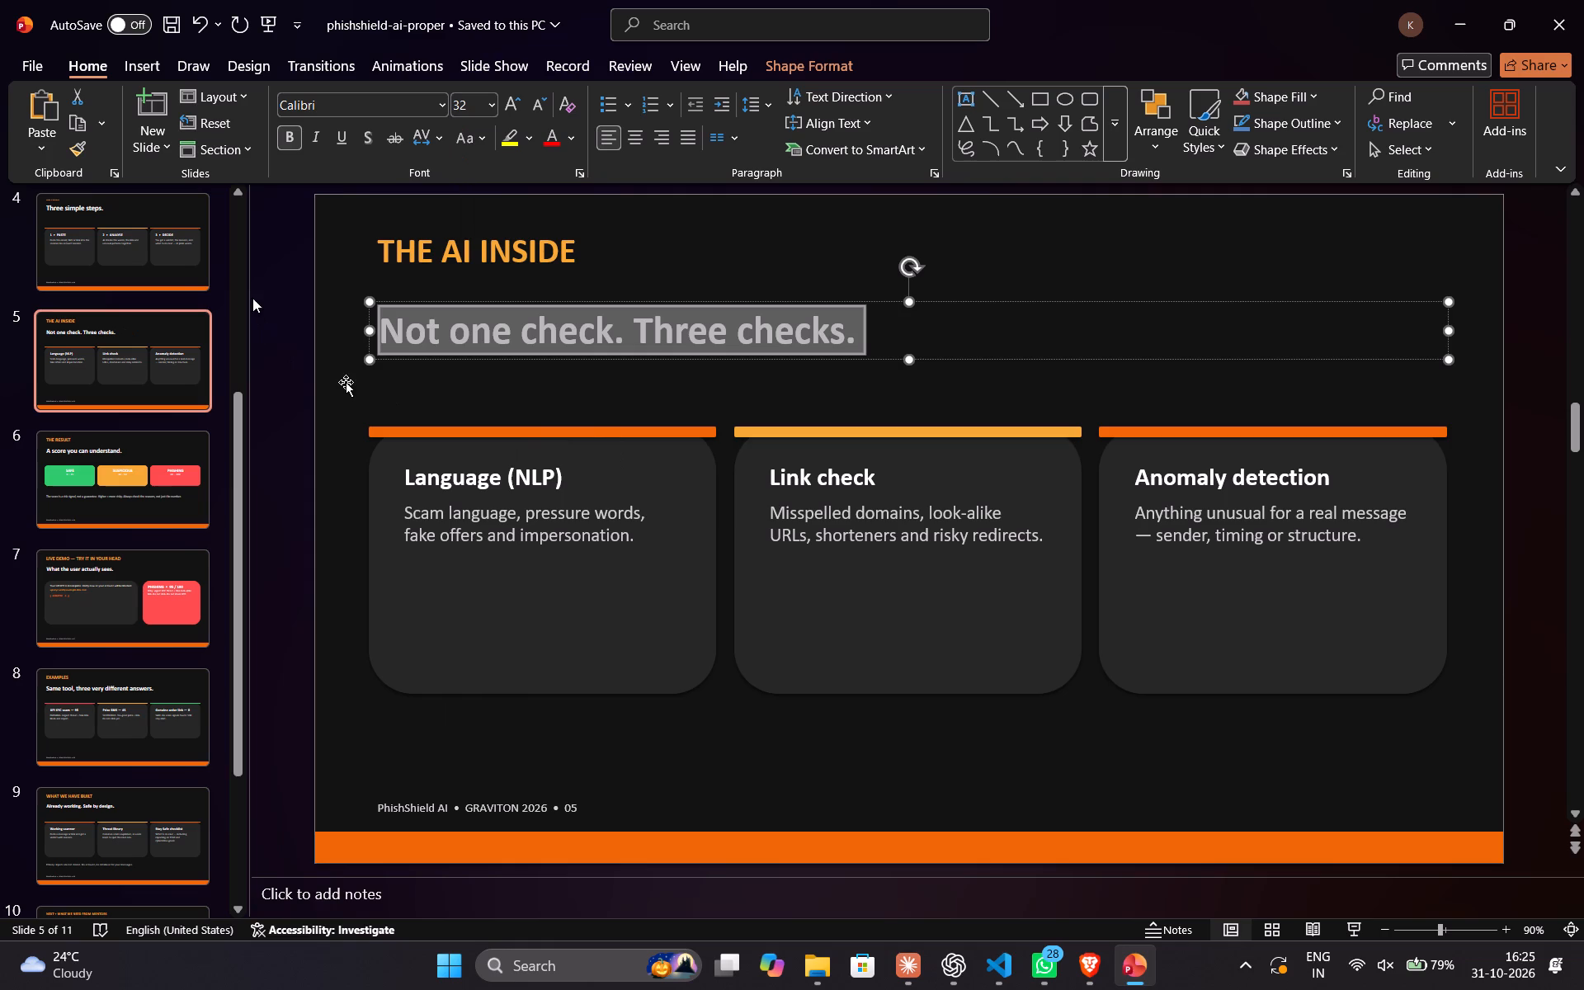
Set the font size of the orange "HOW IT WORKS" line on slide 4 to 28.
{"action": "left_click", "coordinate": [171, 258]}
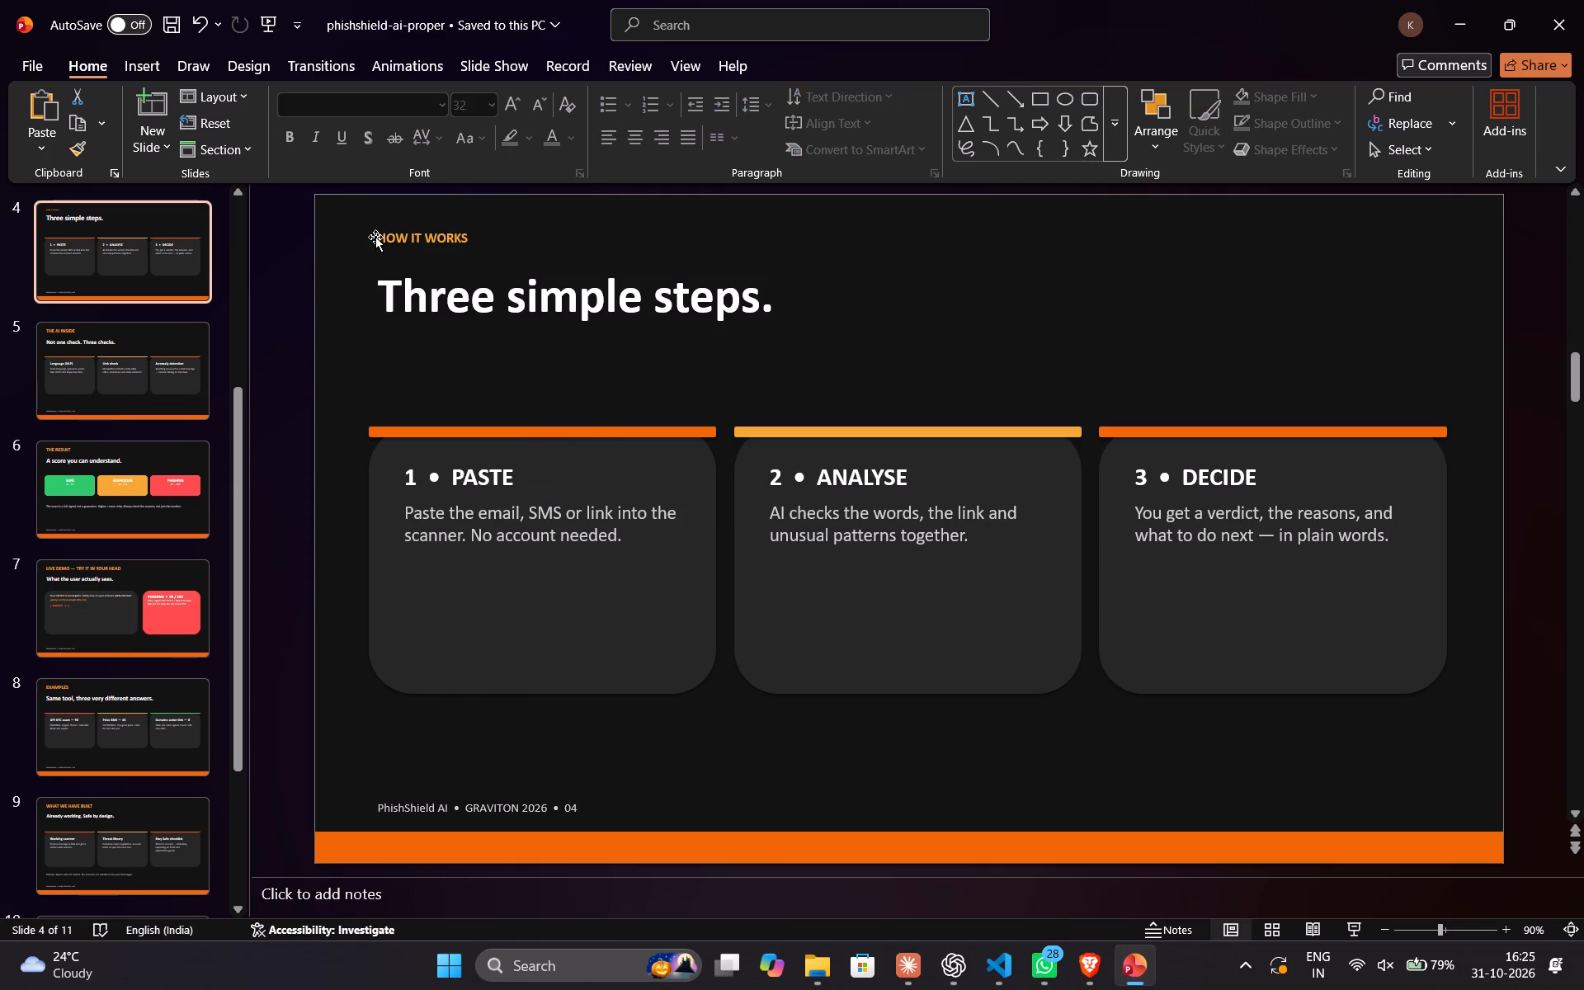
{"action": "left_click_drag", "start_coordinate": [377, 241], "coordinate": [510, 235]}
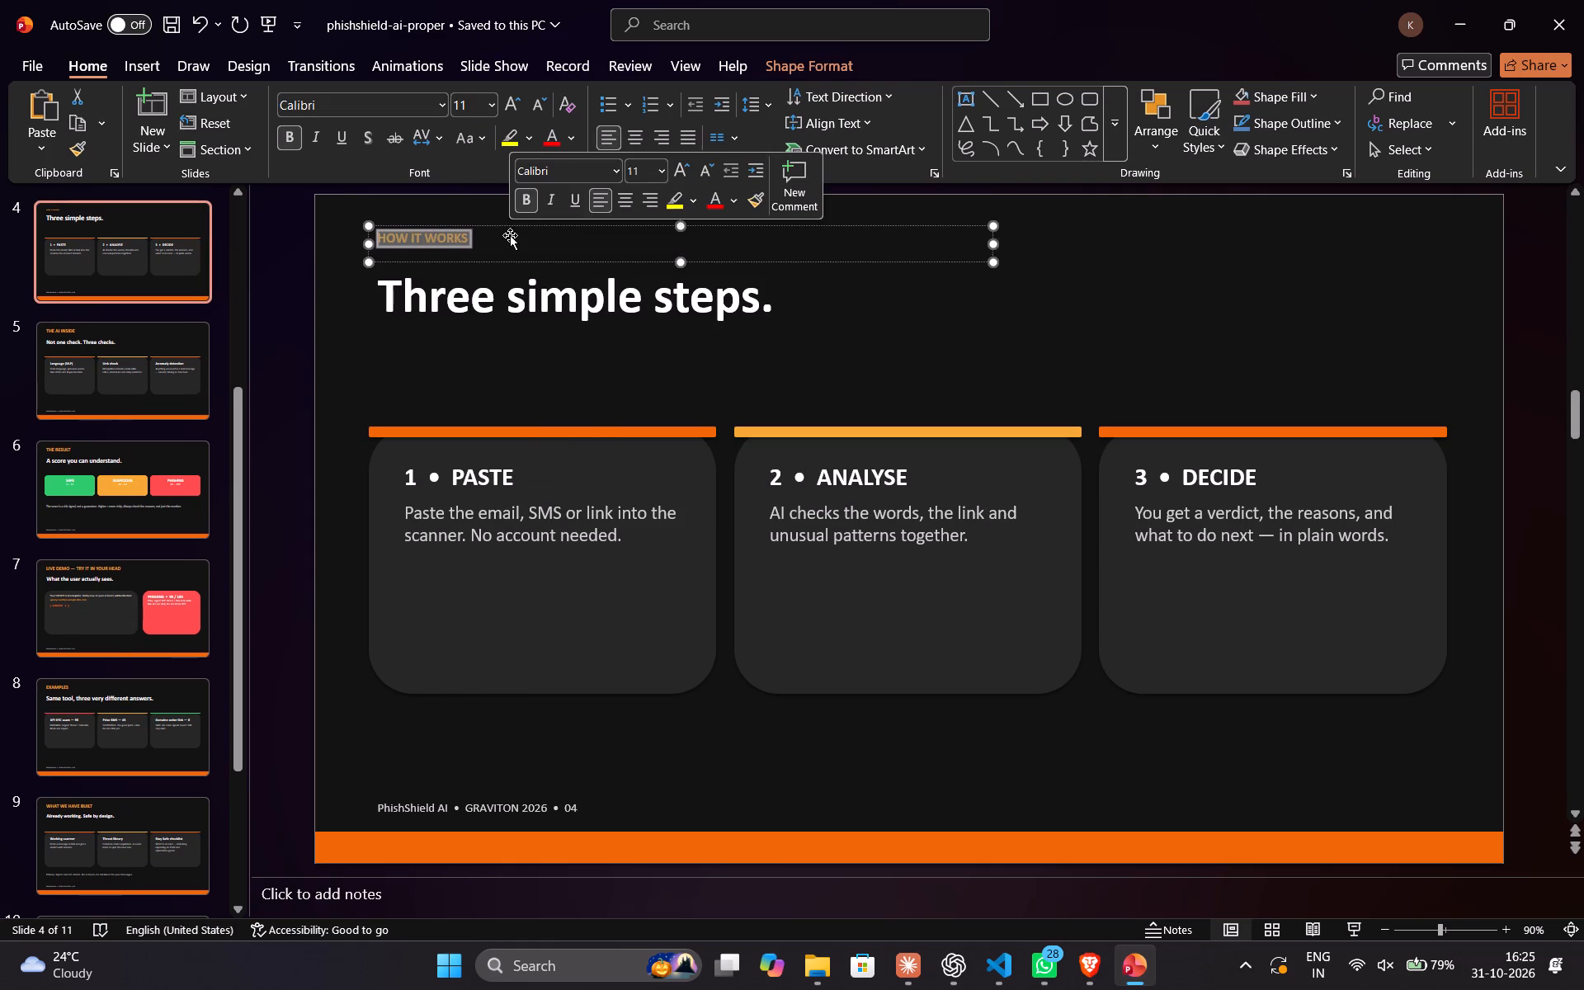
{"action": "left_click", "coordinate": [491, 99]}
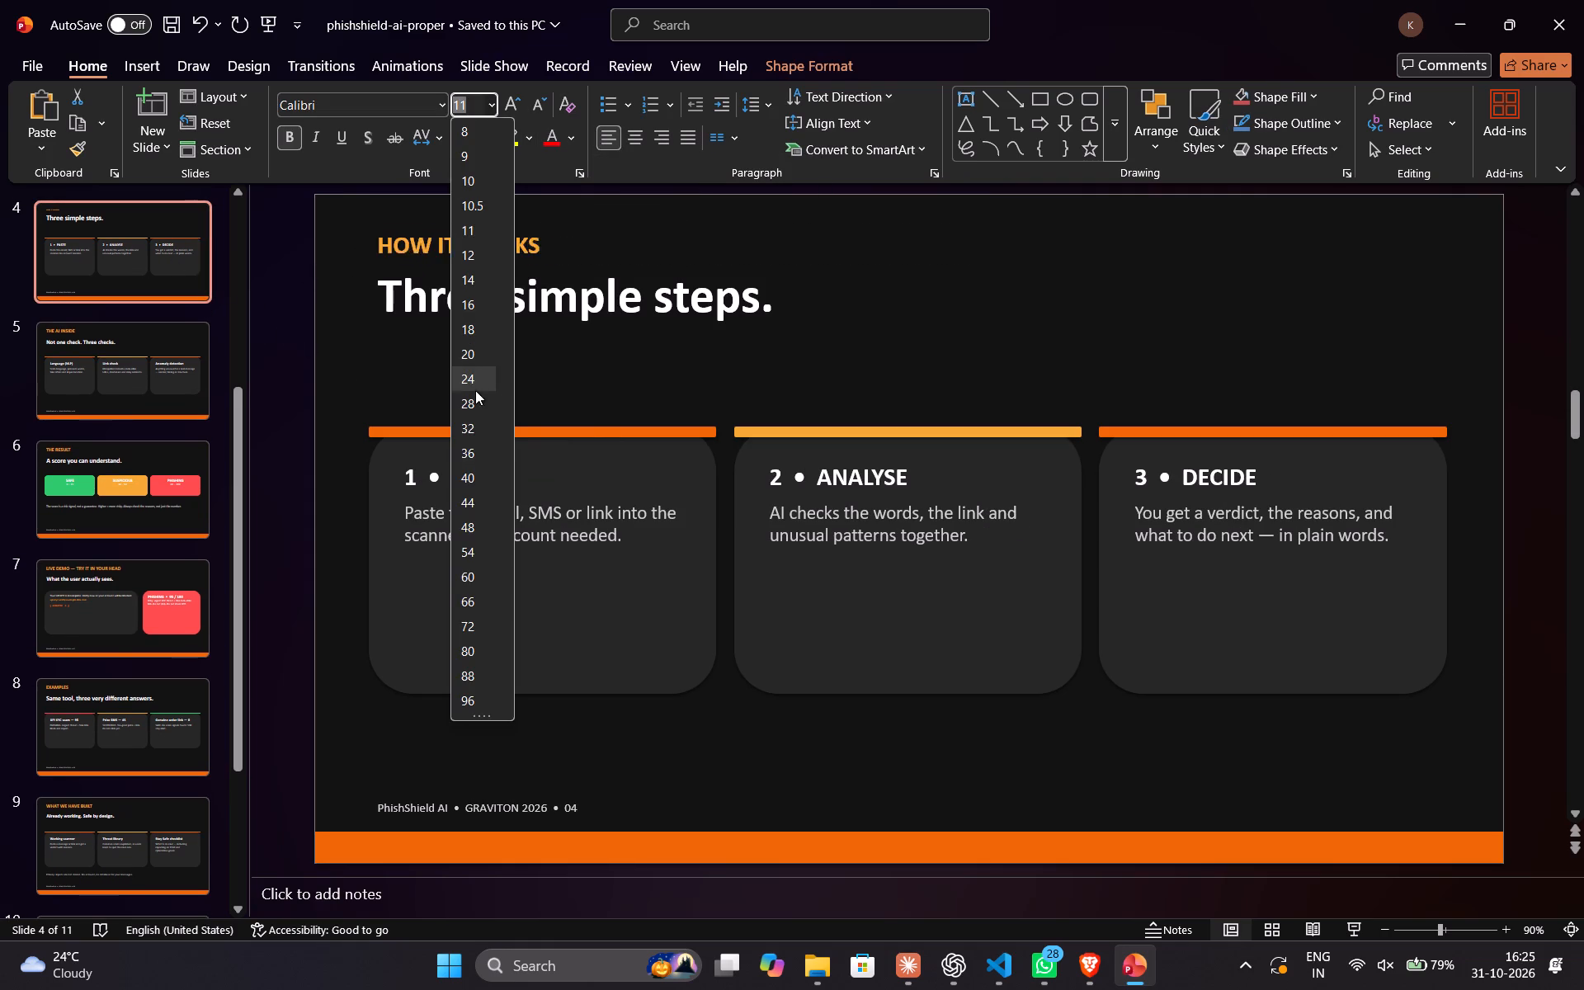
{"action": "left_click", "coordinate": [477, 400]}
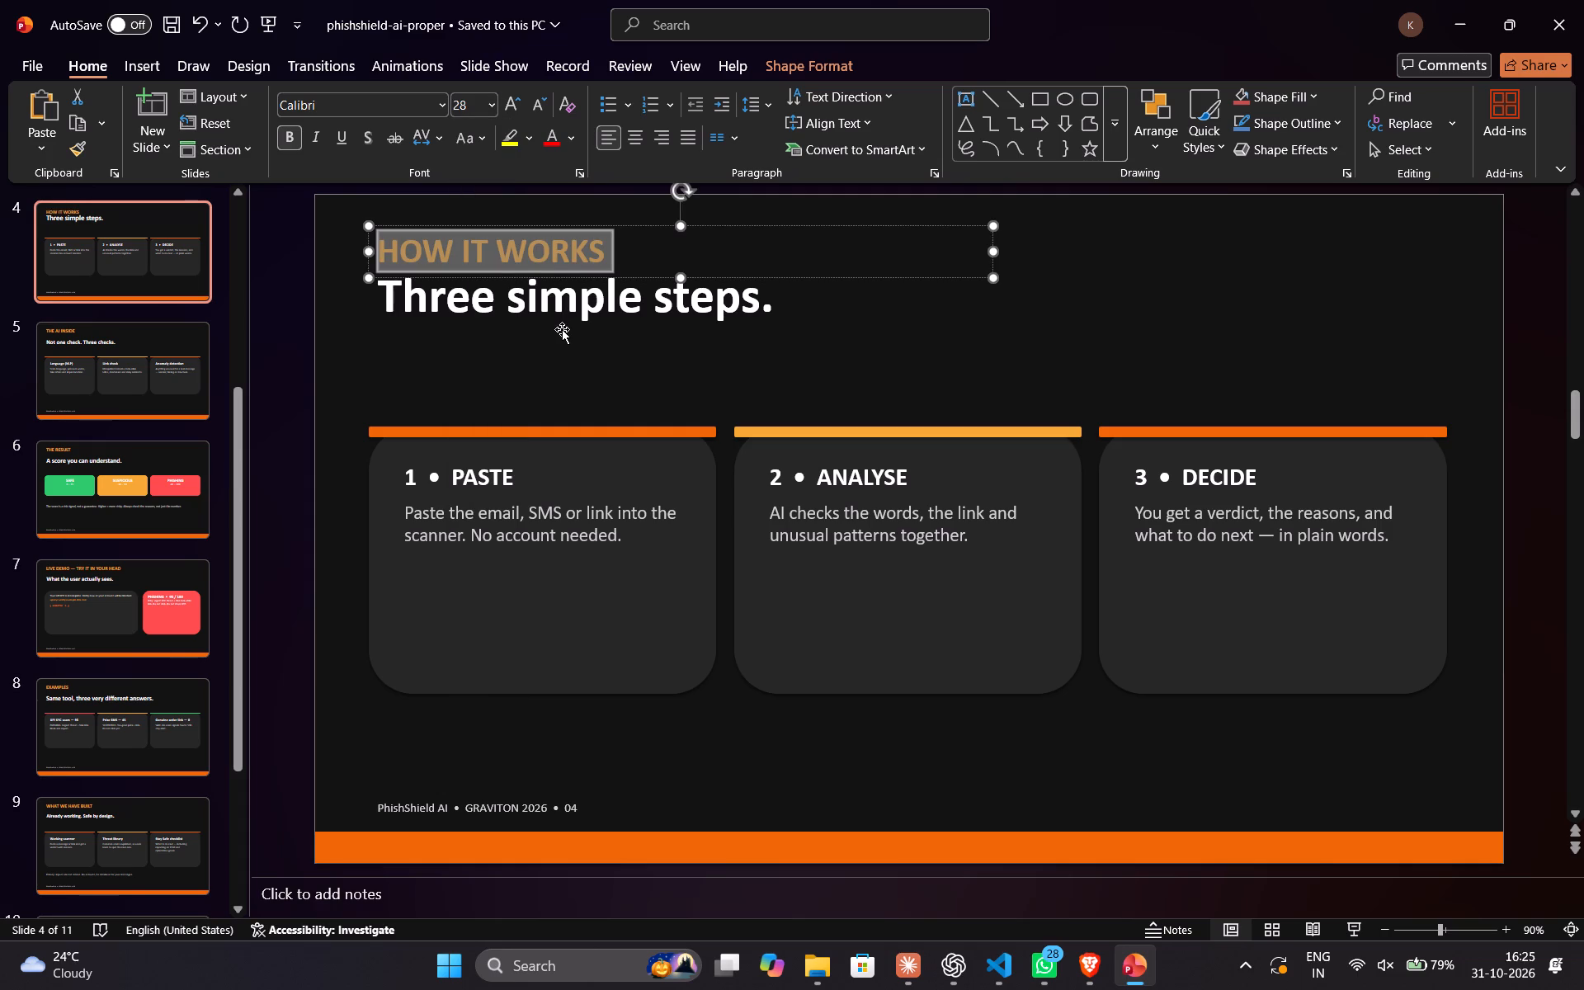
Move slide 4's "Three simple steps." title down to leave a gap beneath the orange heading line.
{"action": "left_click_drag", "start_coordinate": [562, 331], "coordinate": [563, 380]}
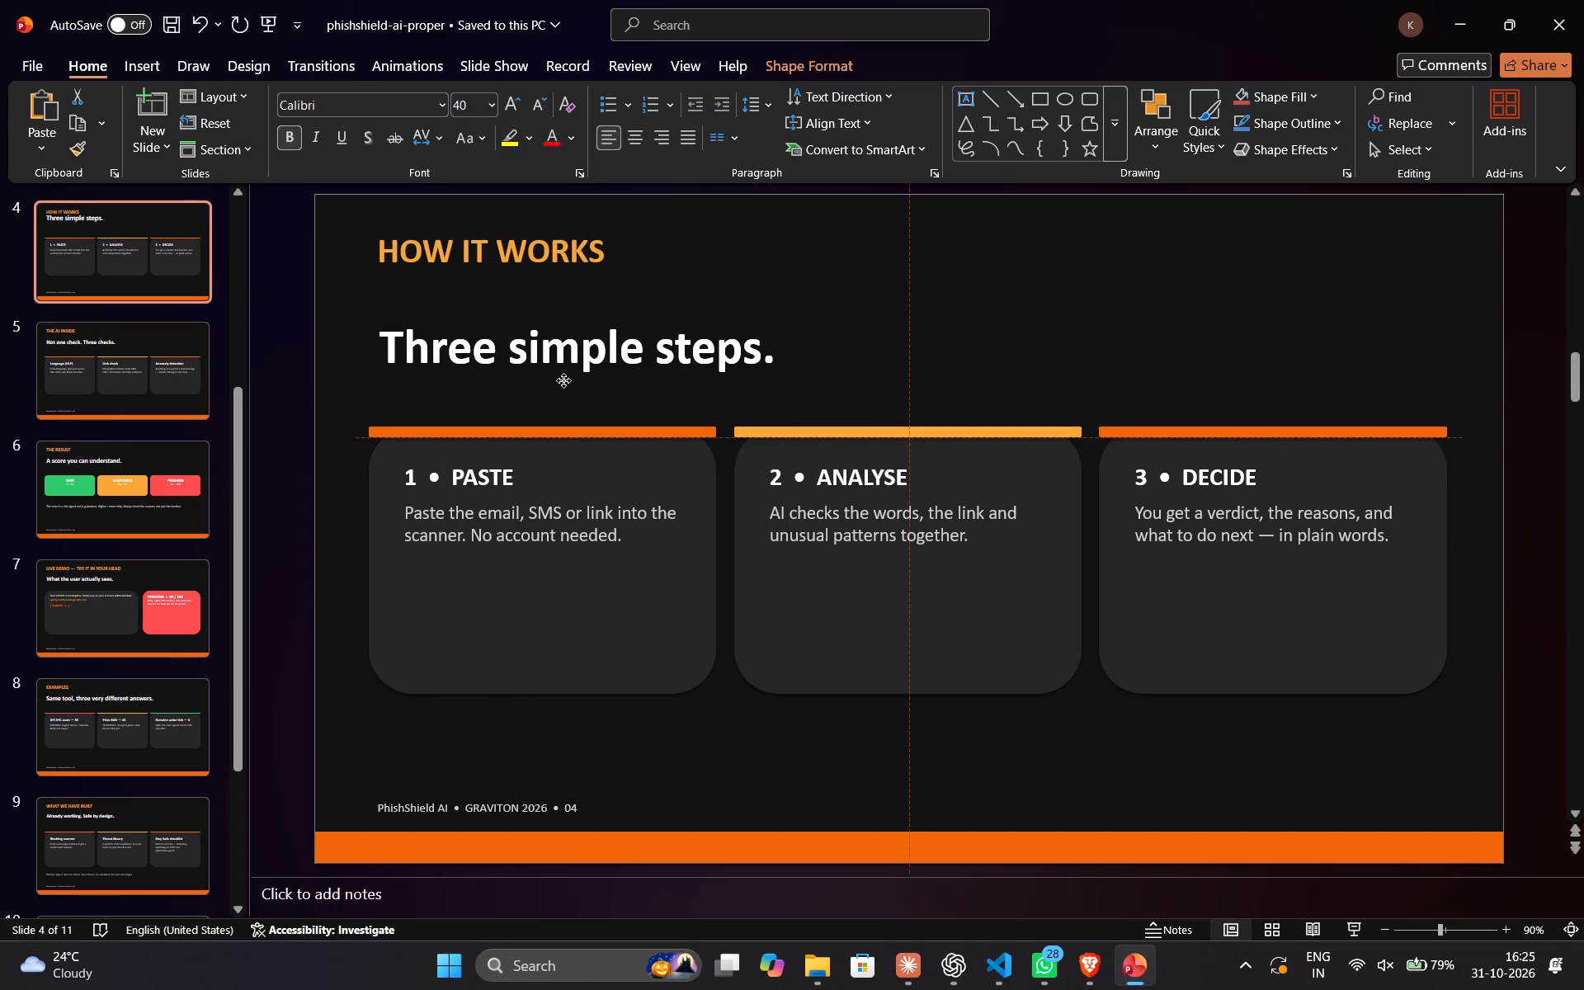
{"action": "left_click_drag", "start_coordinate": [563, 380], "coordinate": [569, 370]}
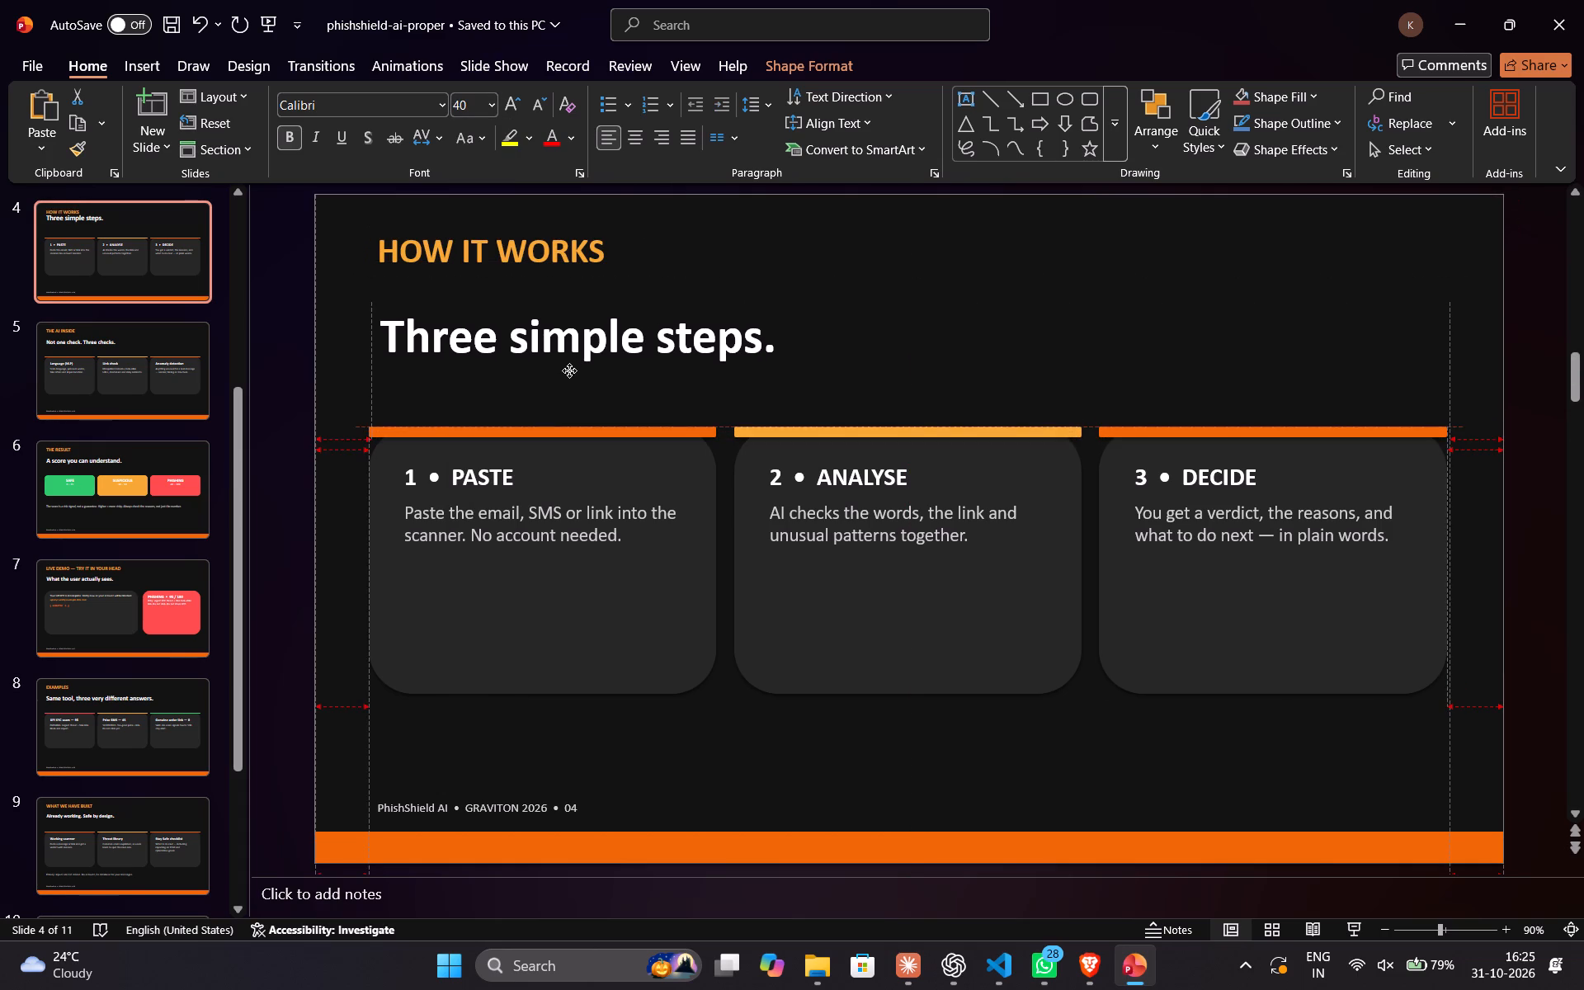
{"action": "left_click_drag", "start_coordinate": [569, 370], "coordinate": [570, 370]}
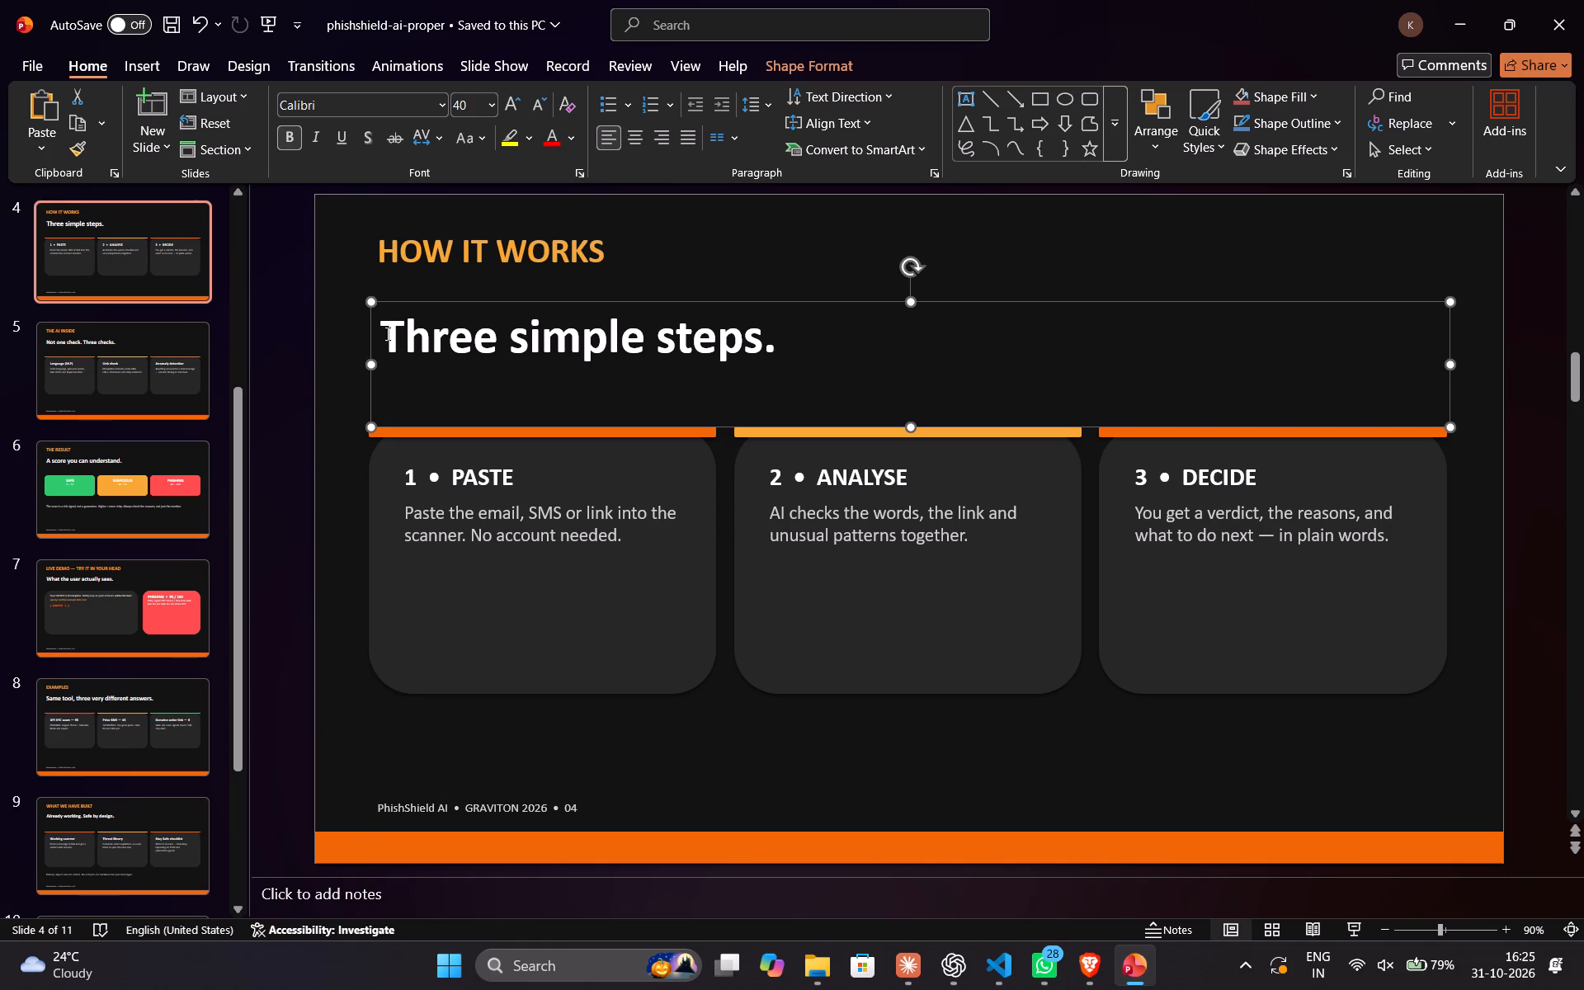
Set the font size of the "Three simple steps." title on slide 4 to 32.
{"action": "left_click_drag", "start_coordinate": [387, 333], "coordinate": [777, 347]}
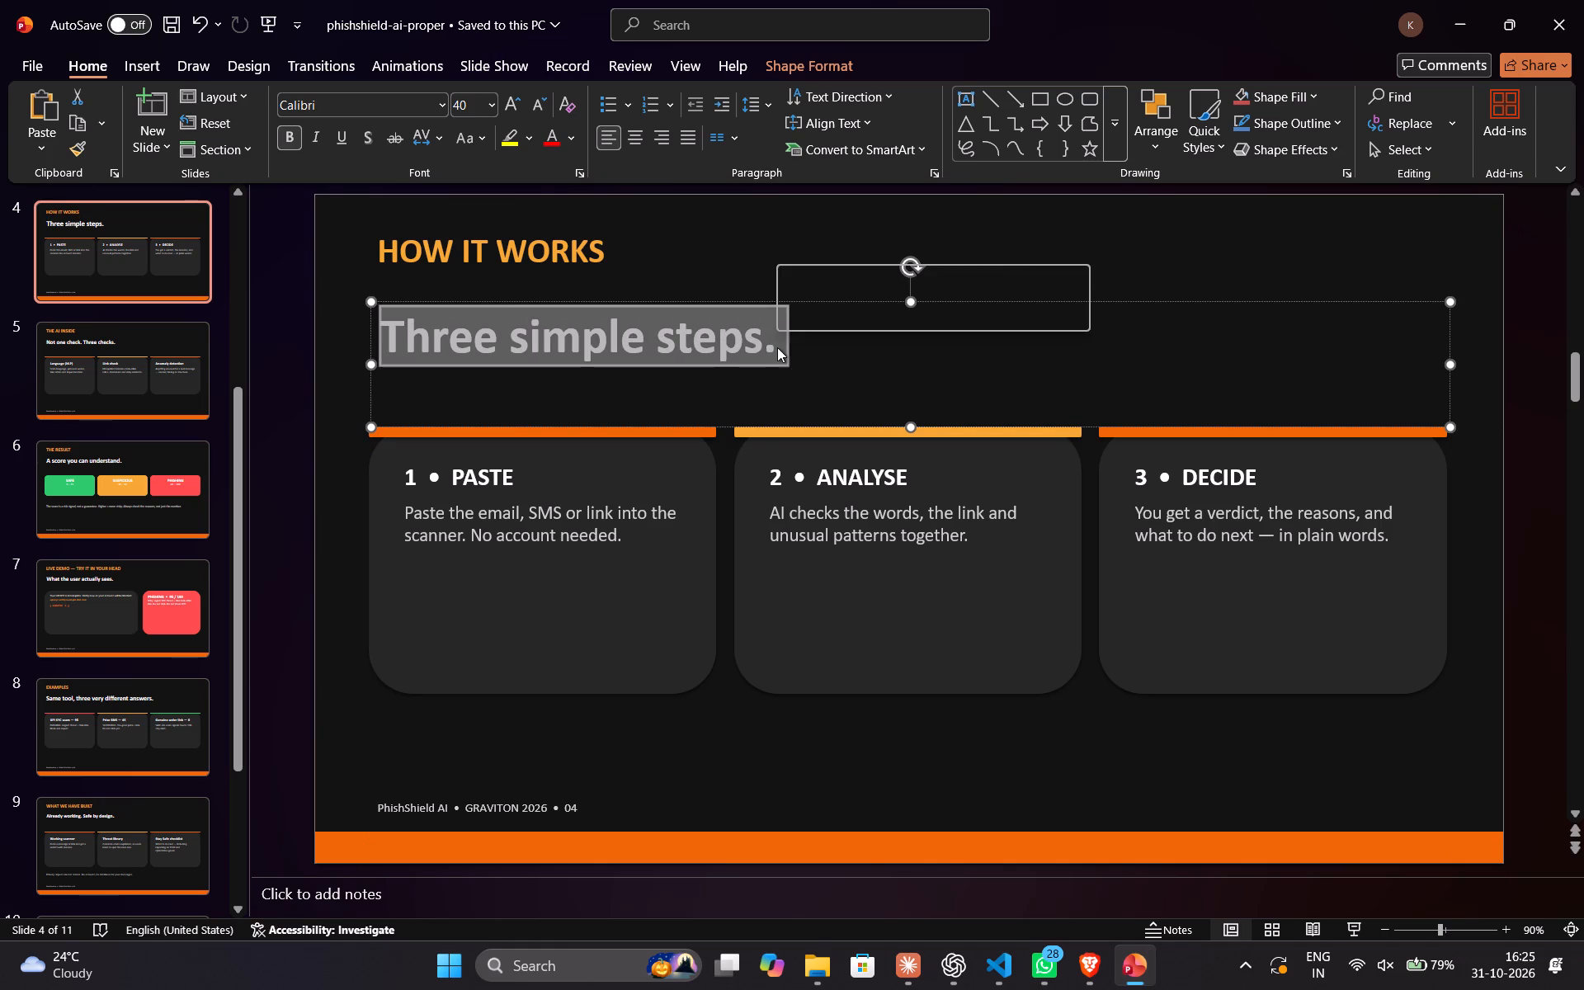
{"action": "left_click_drag", "start_coordinate": [490, 103], "coordinate": [474, 405]}
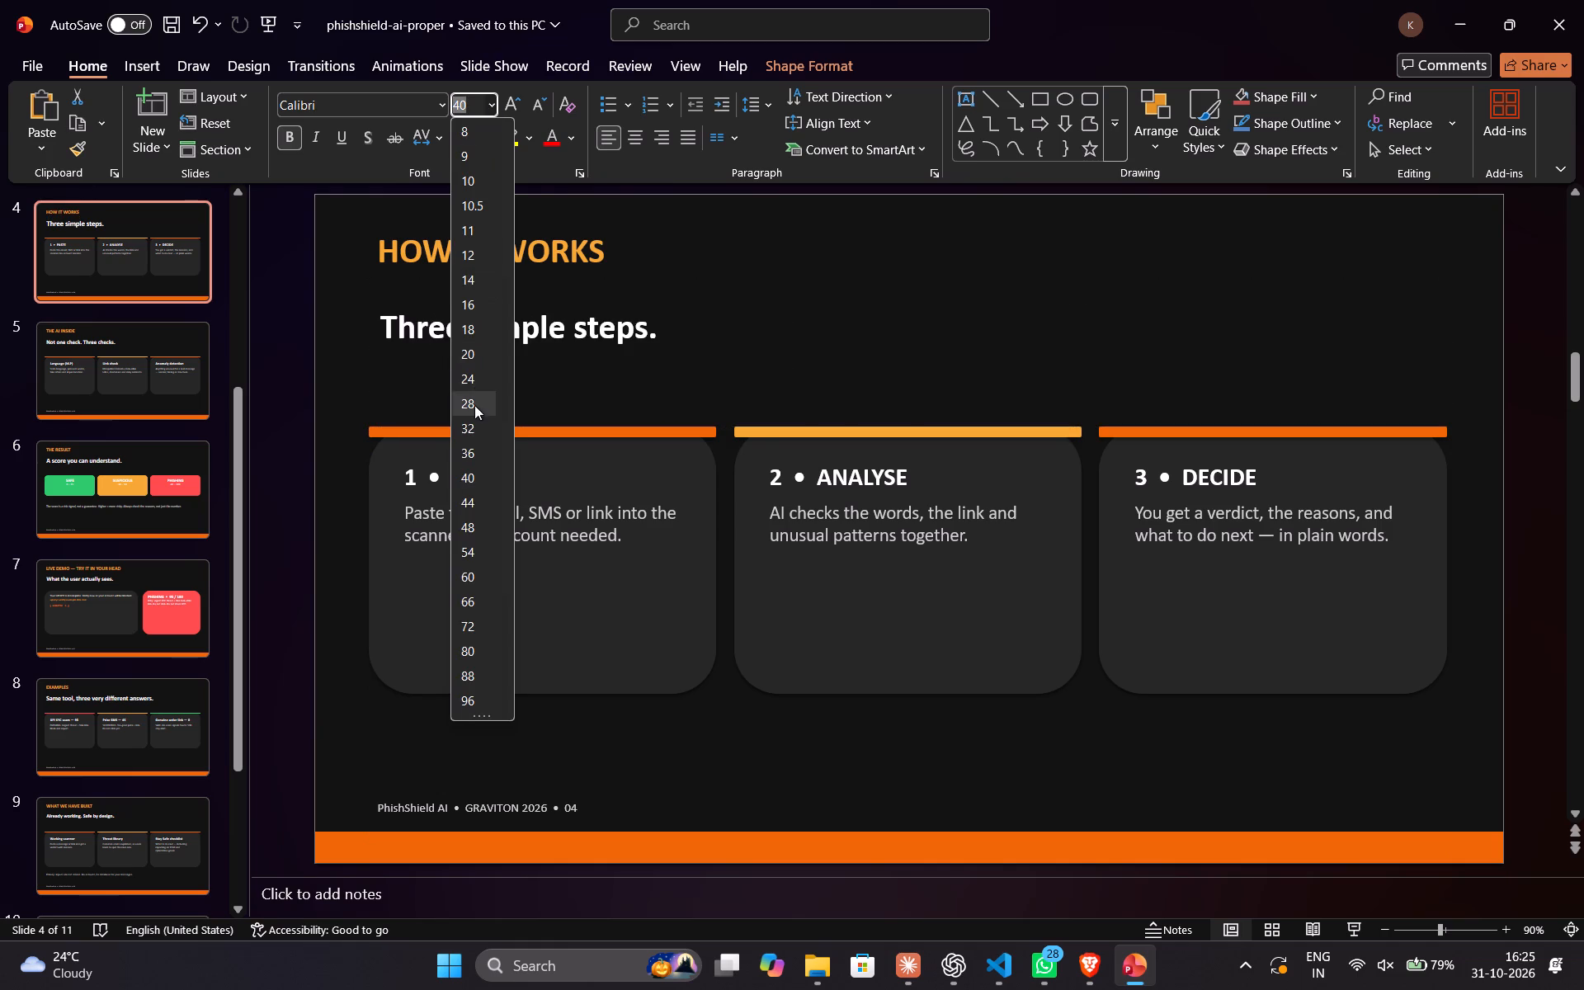
{"action": "left_click_drag", "start_coordinate": [474, 405], "coordinate": [473, 439]}
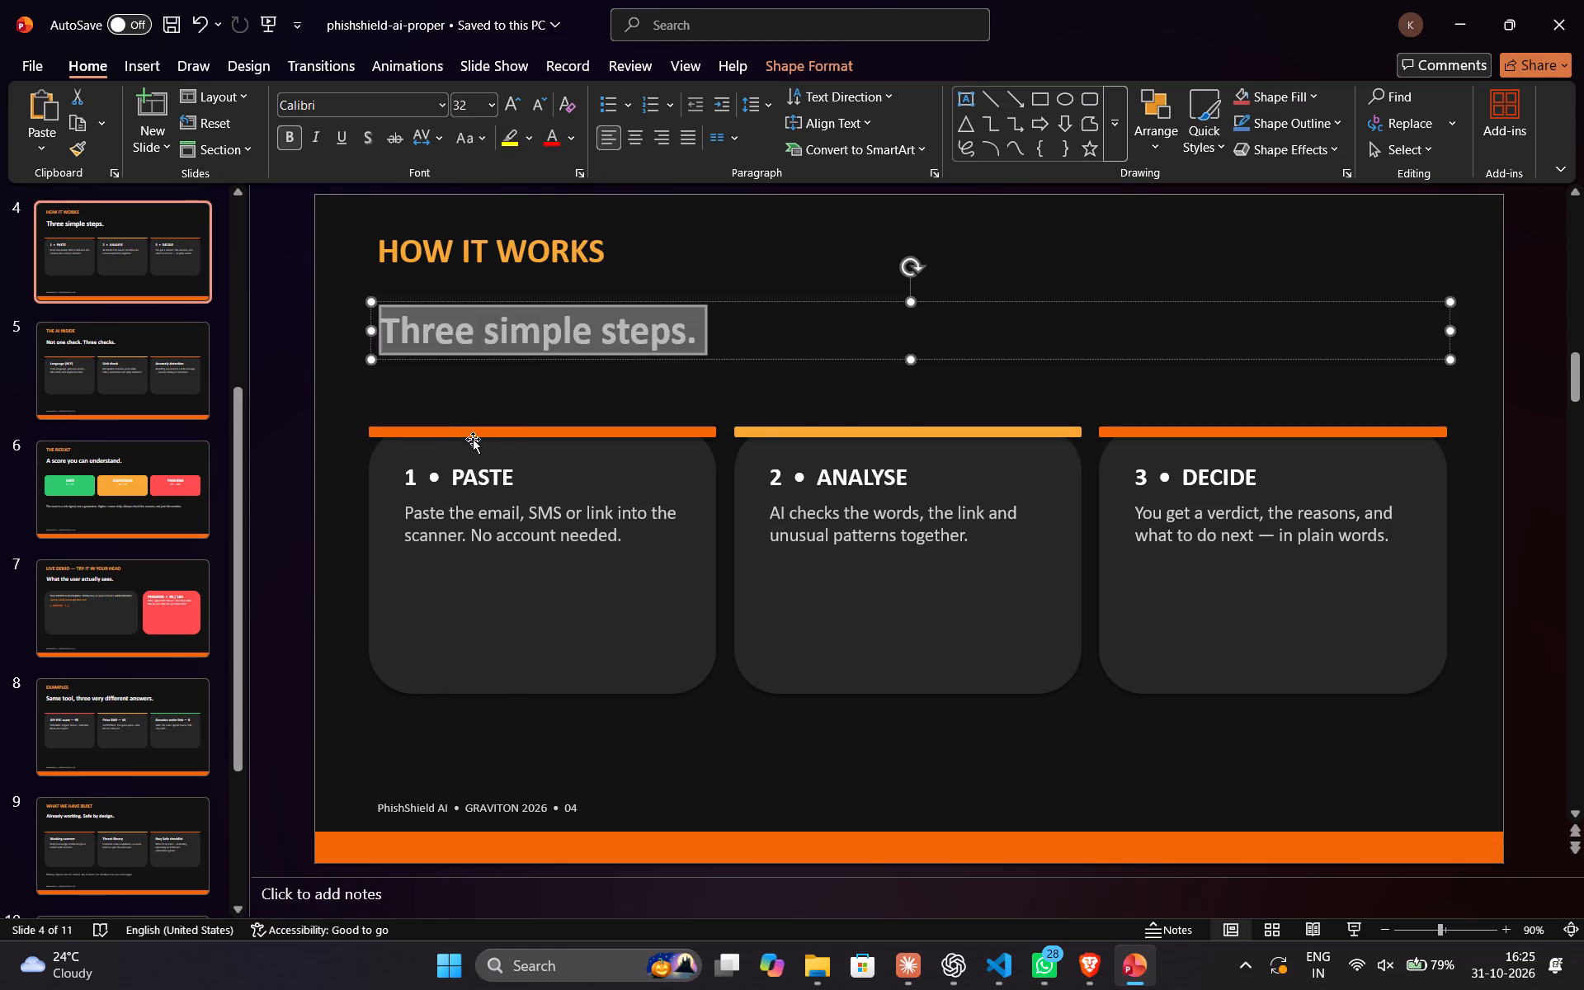
{"action": "left_click", "coordinate": [473, 439]}
{"action": "left_click", "coordinate": [444, 377]}
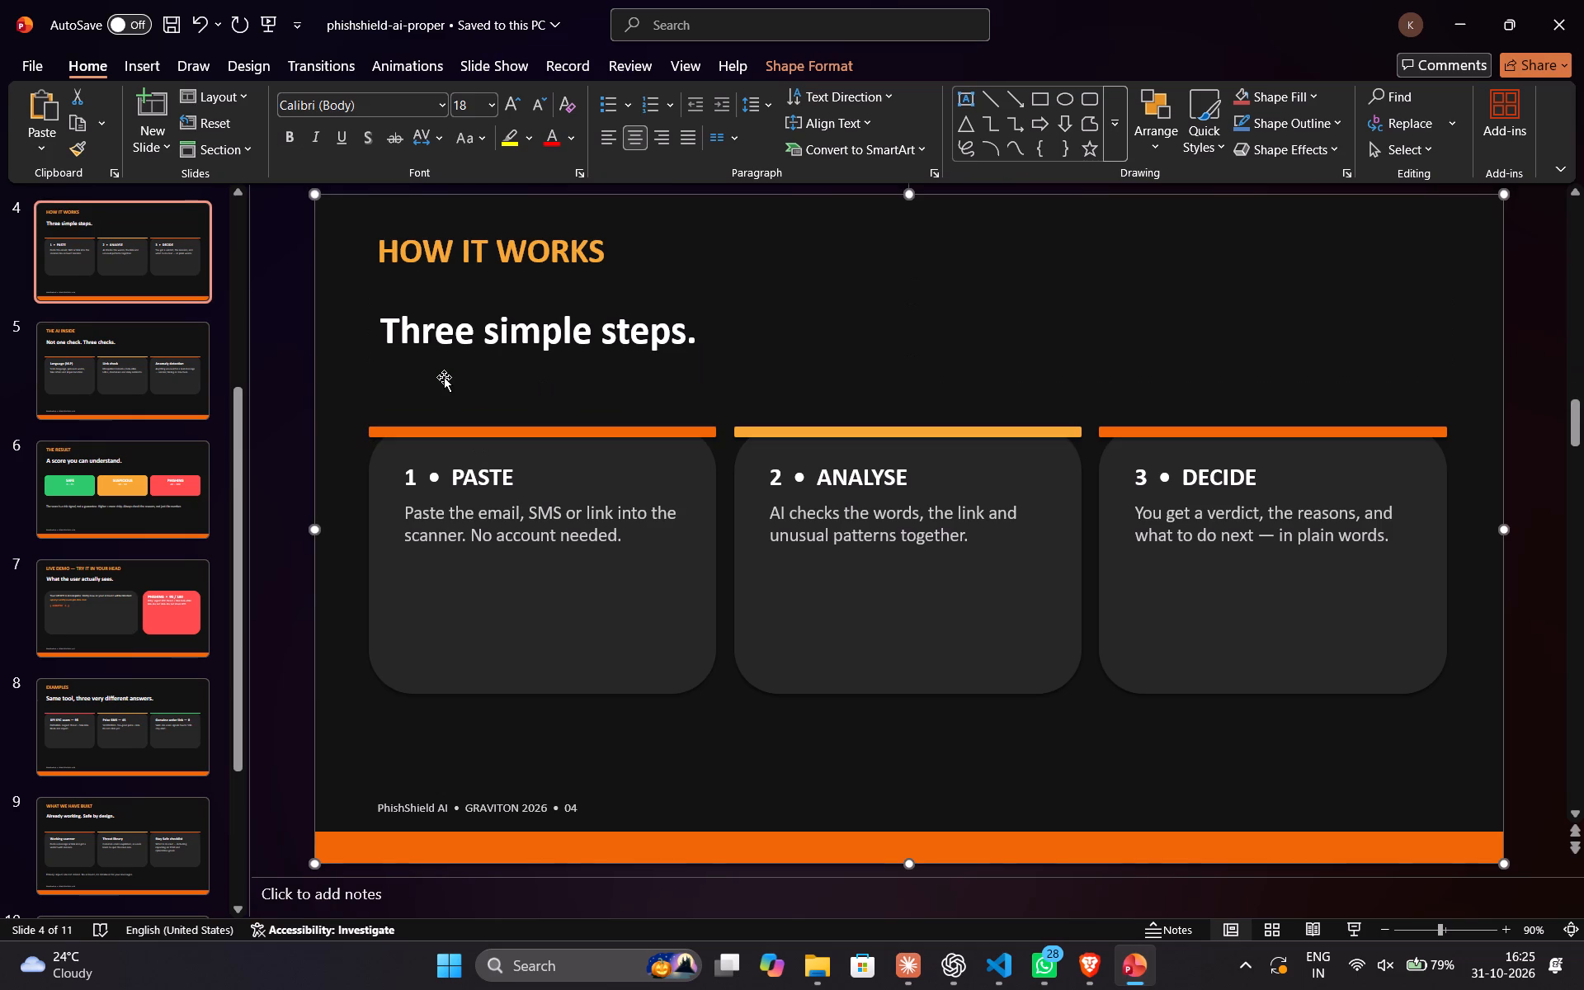
Set the font size of the orange "THE IDEA" line on slide 3 to 28.
{"action": "scroll", "coordinate": [165, 359], "scroll_direction": "up", "scroll_amount": 1}
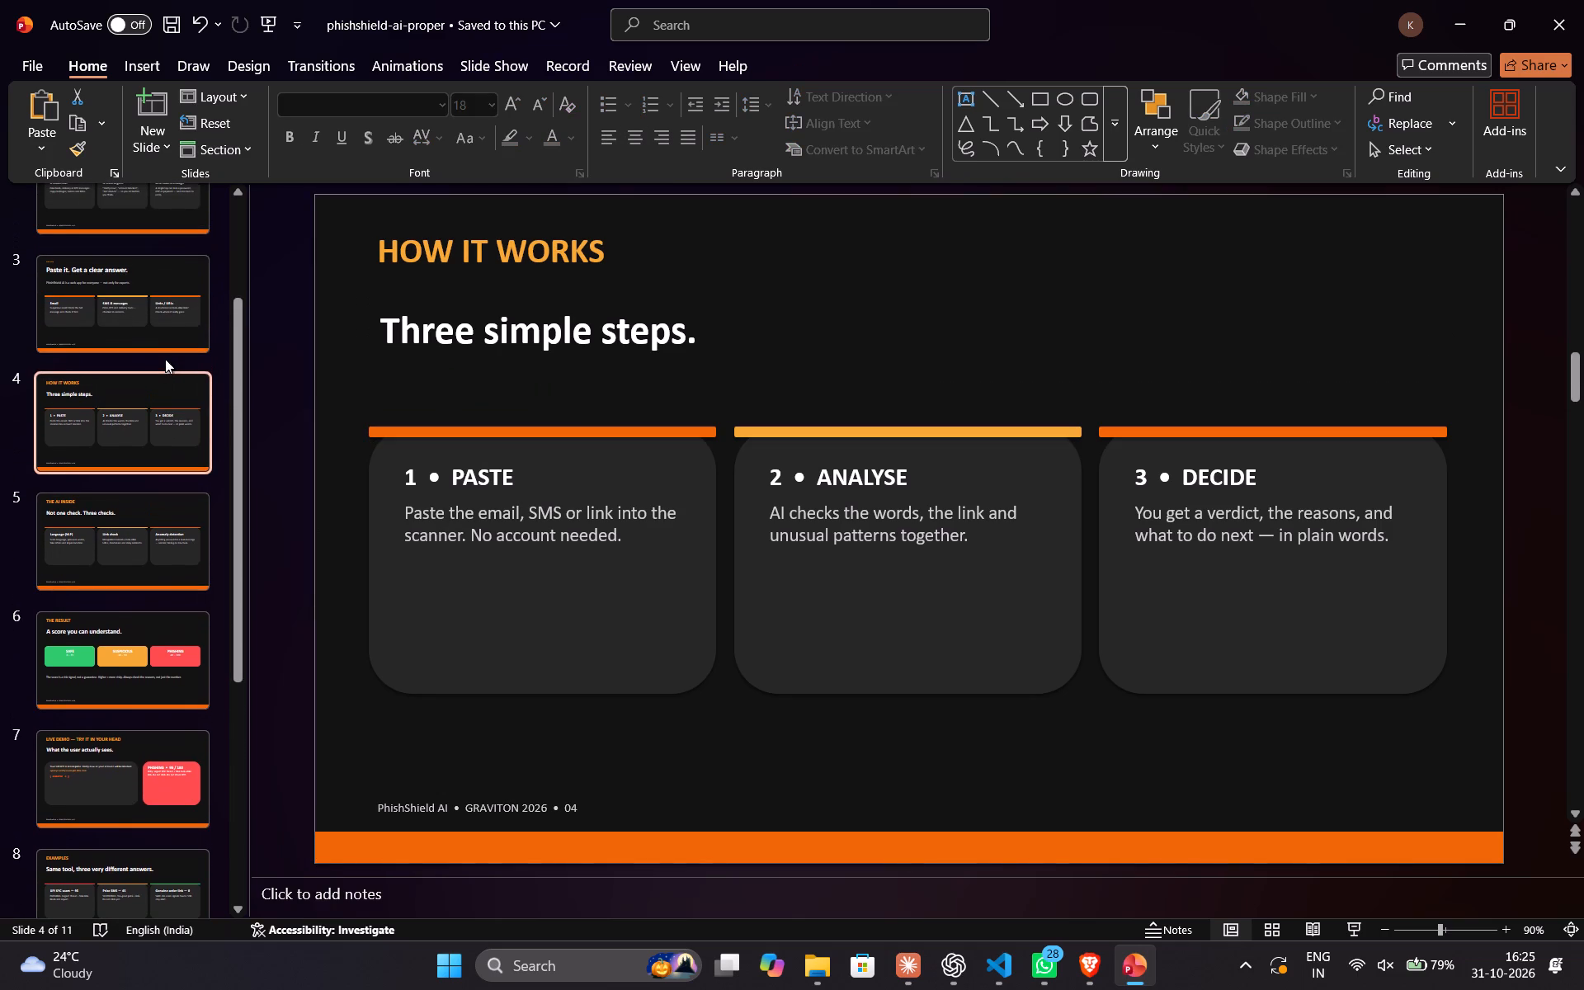
{"action": "left_click", "coordinate": [151, 341]}
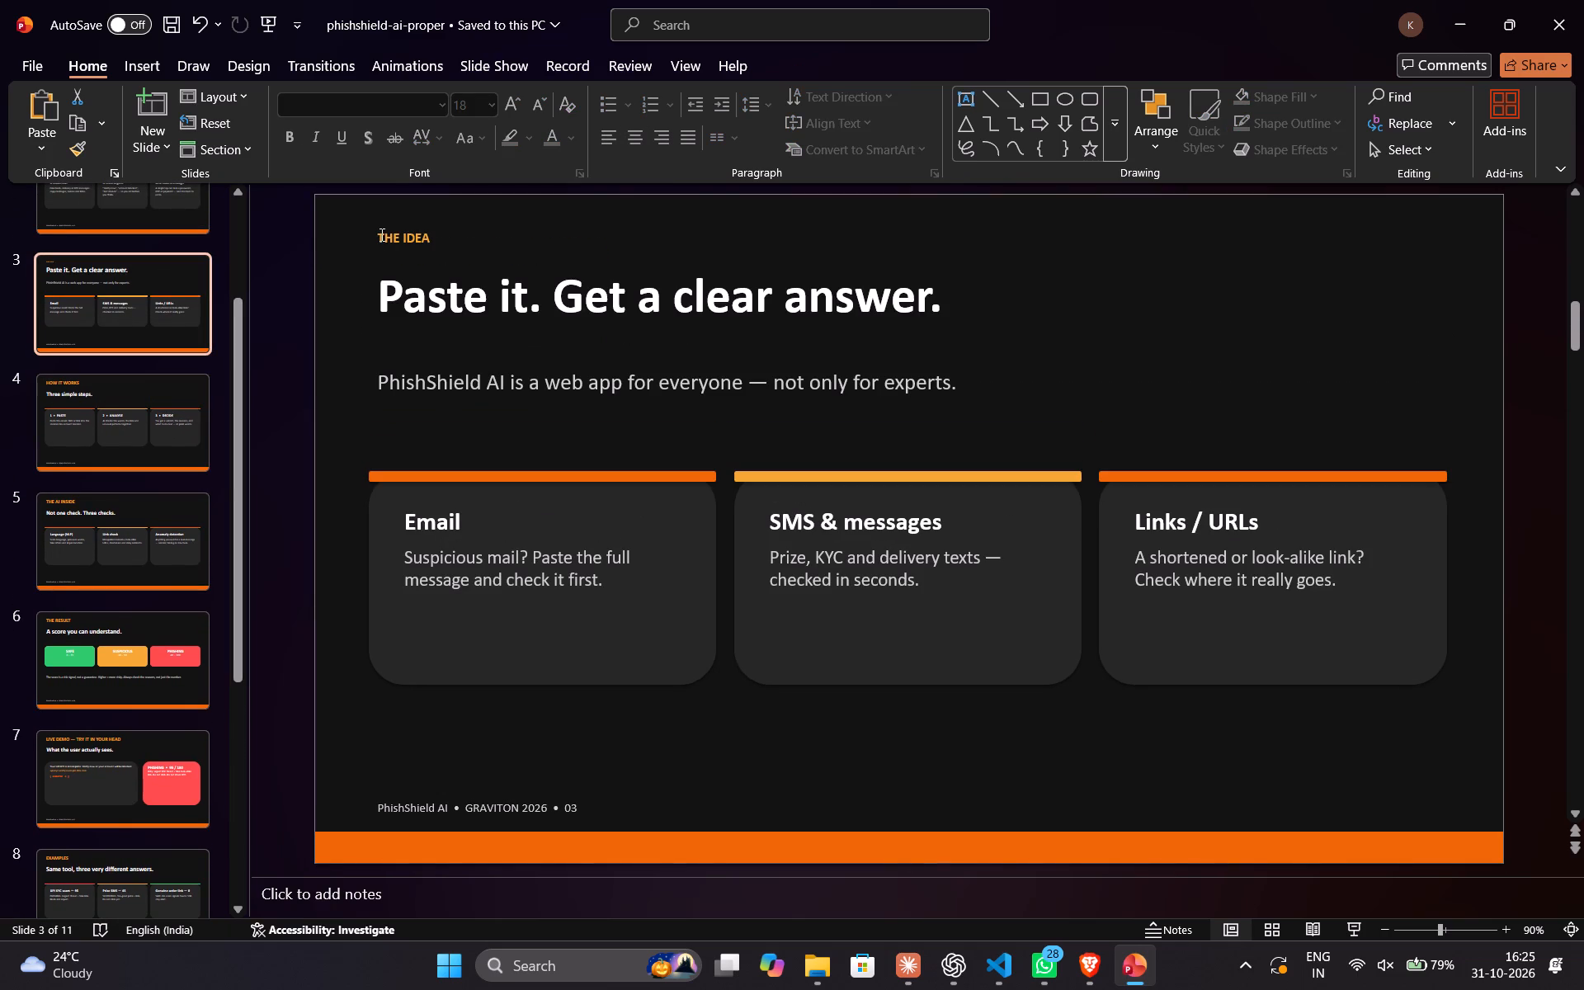
{"action": "left_click_drag", "start_coordinate": [380, 234], "coordinate": [448, 243]}
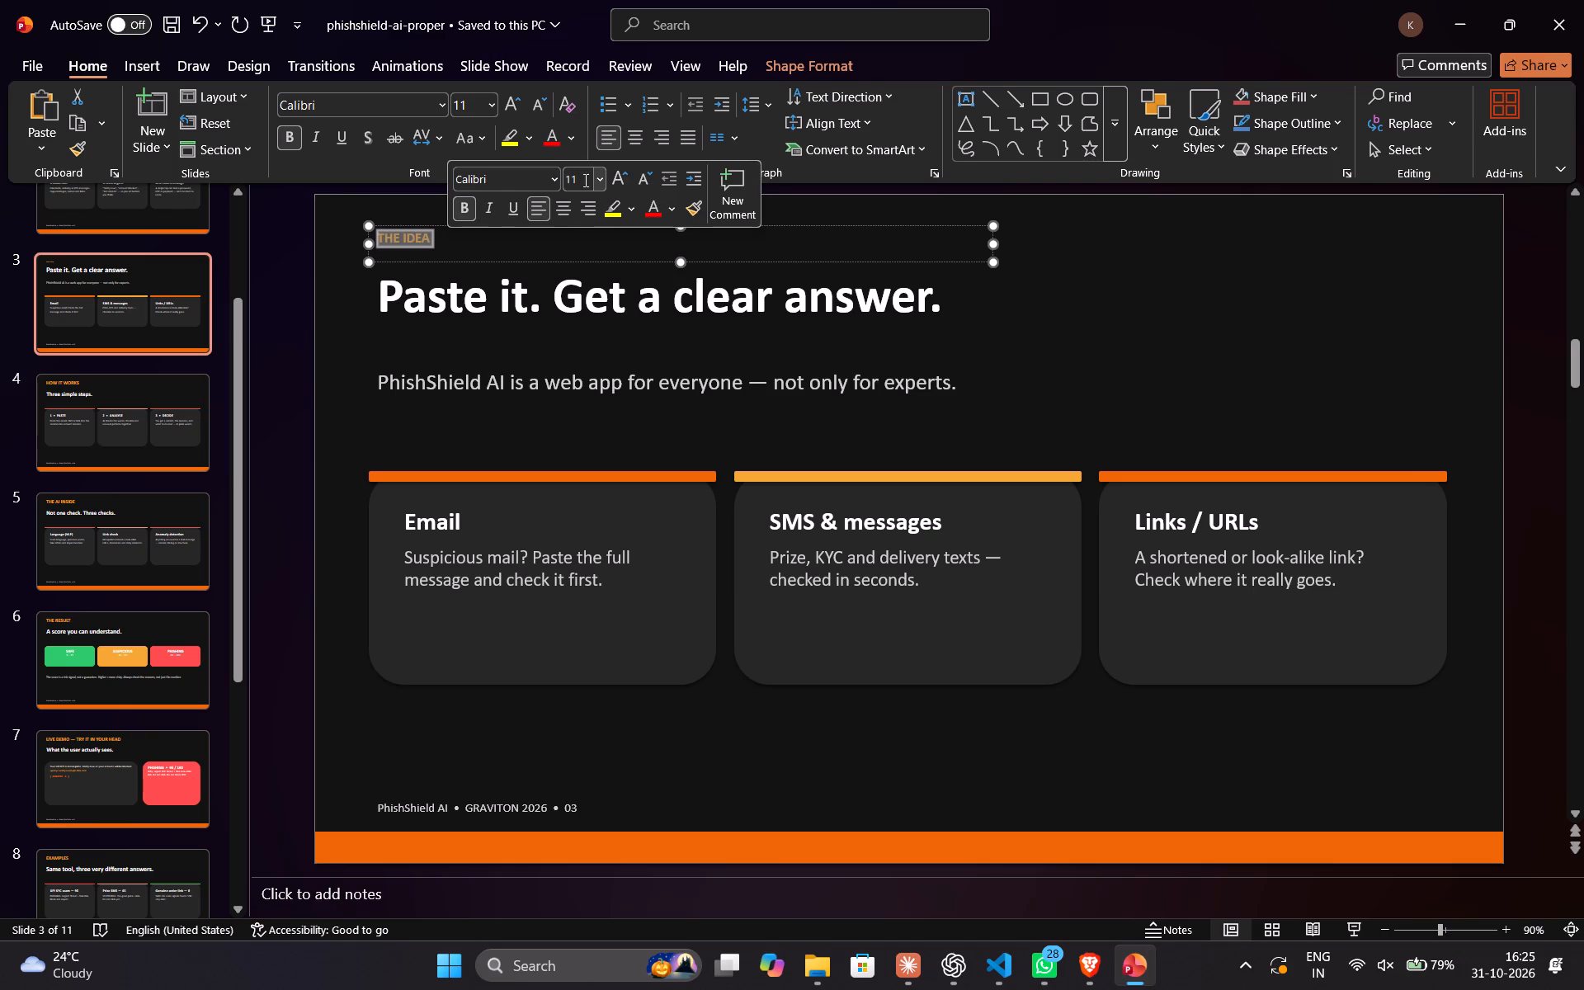
{"action": "left_click", "coordinate": [596, 183]}
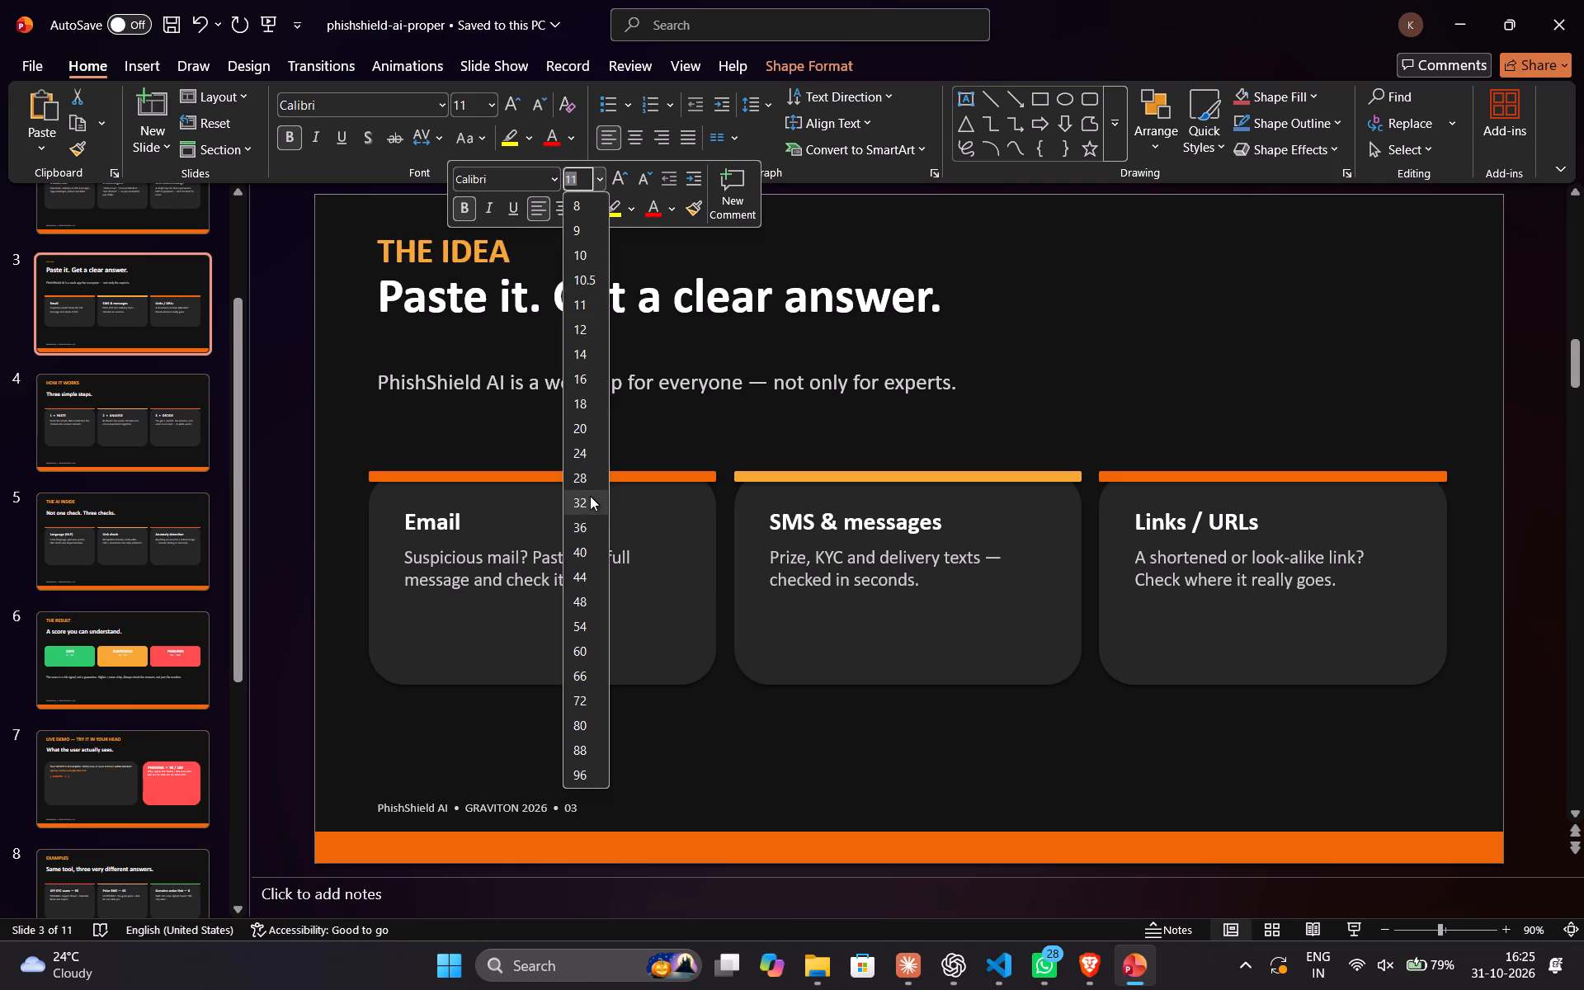
{"action": "left_click", "coordinate": [592, 484]}
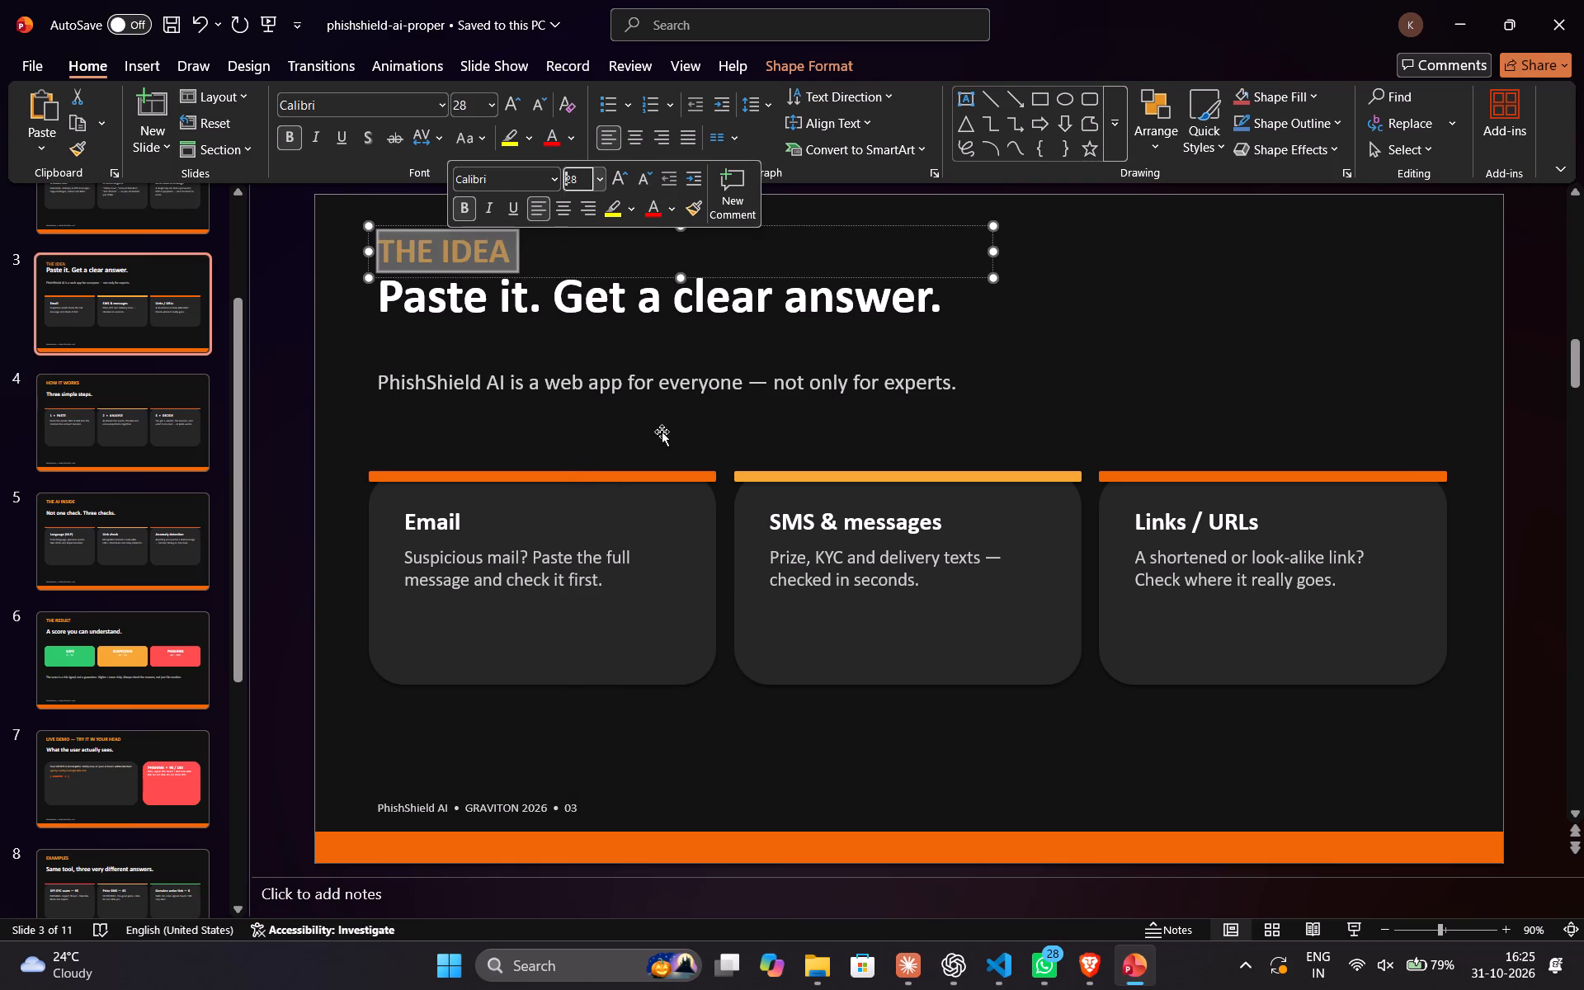
Move slide 3's "Paste it. Get a clear answer." title and the description line below it down, spacing them beneath the orange heading.
{"action": "left_click", "coordinate": [739, 332]}
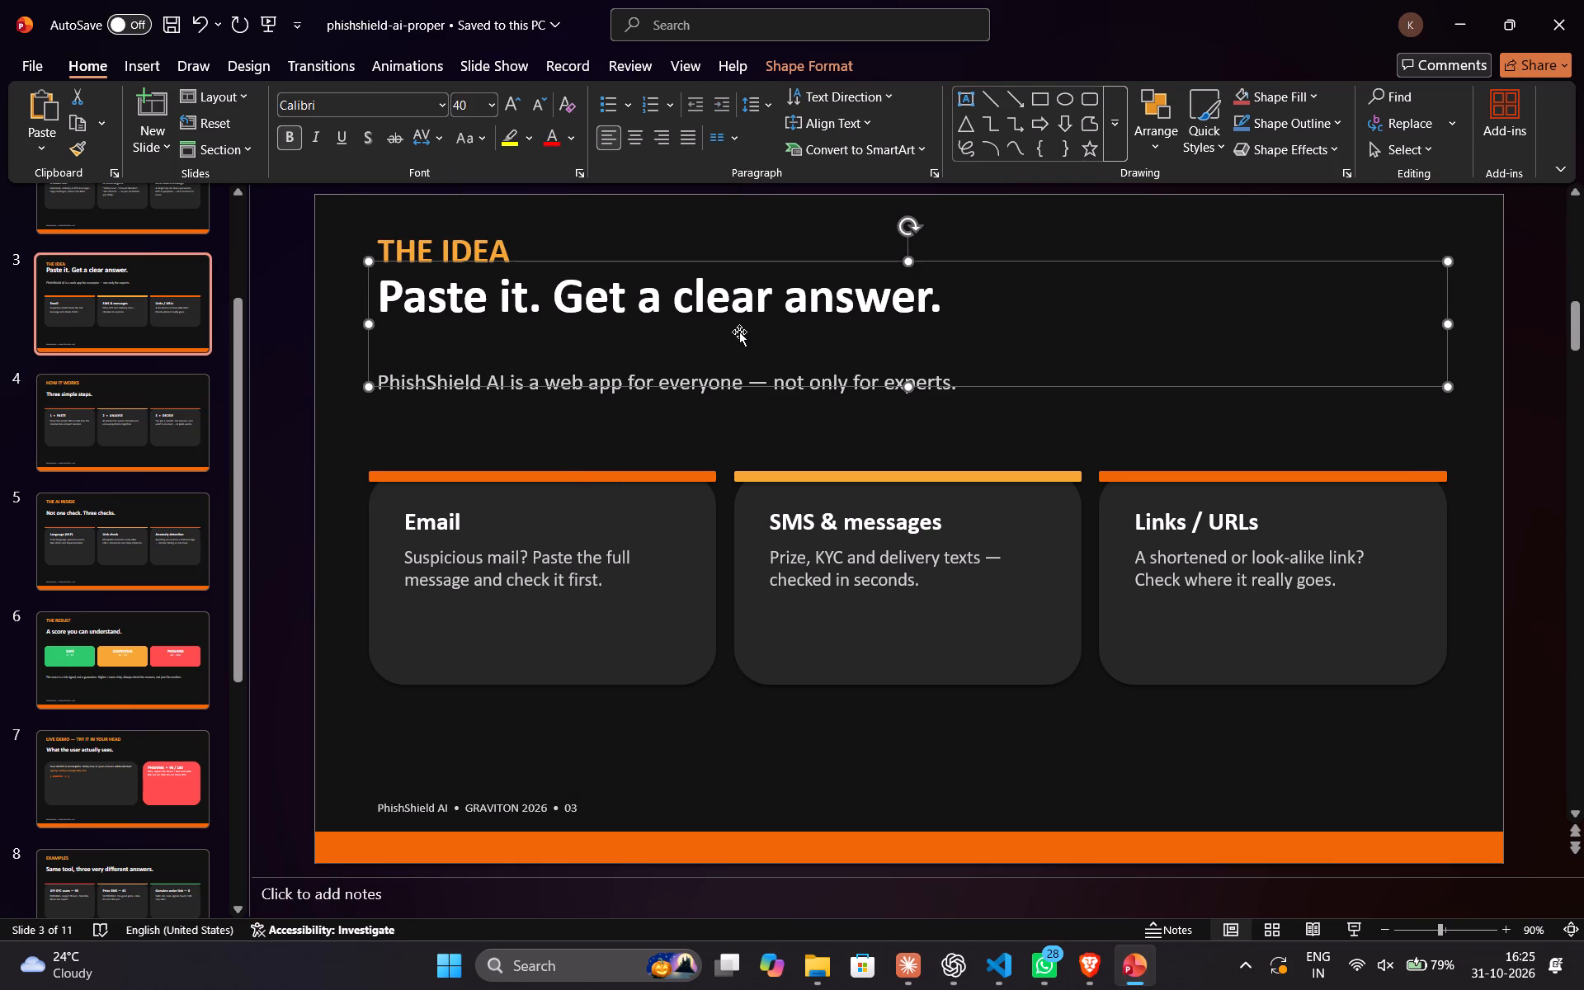
{"action": "left_click_drag", "start_coordinate": [739, 332], "coordinate": [739, 362]}
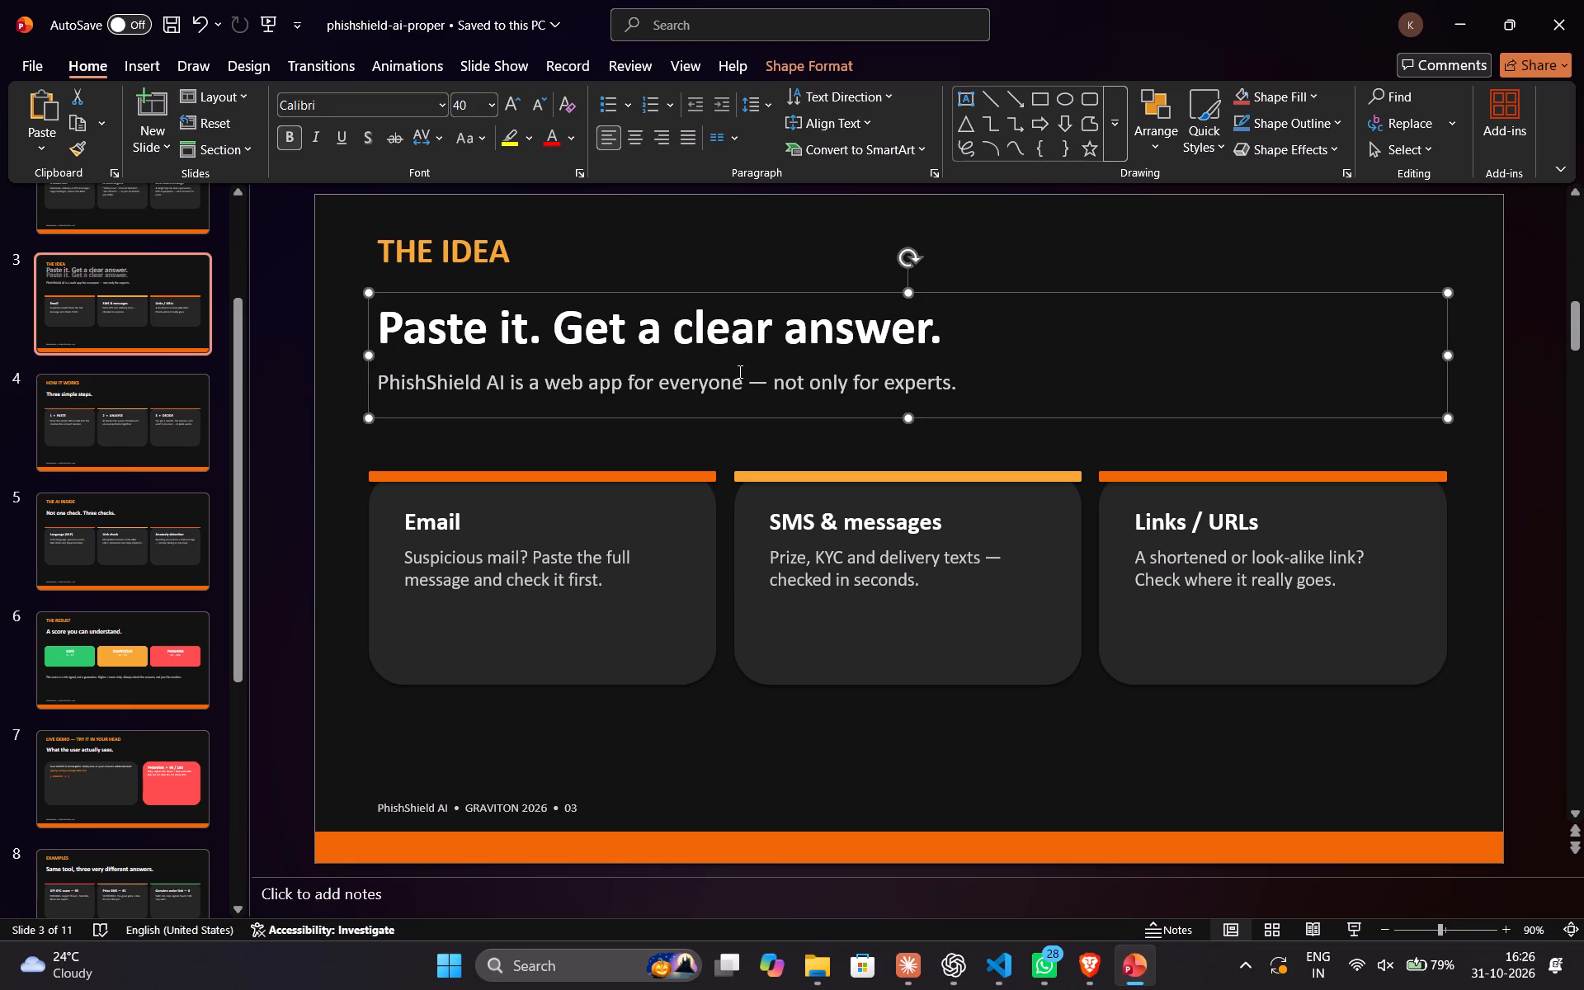
{"action": "left_click_drag", "start_coordinate": [735, 398], "coordinate": [738, 417]}
{"action": "left_click", "coordinate": [774, 254]}
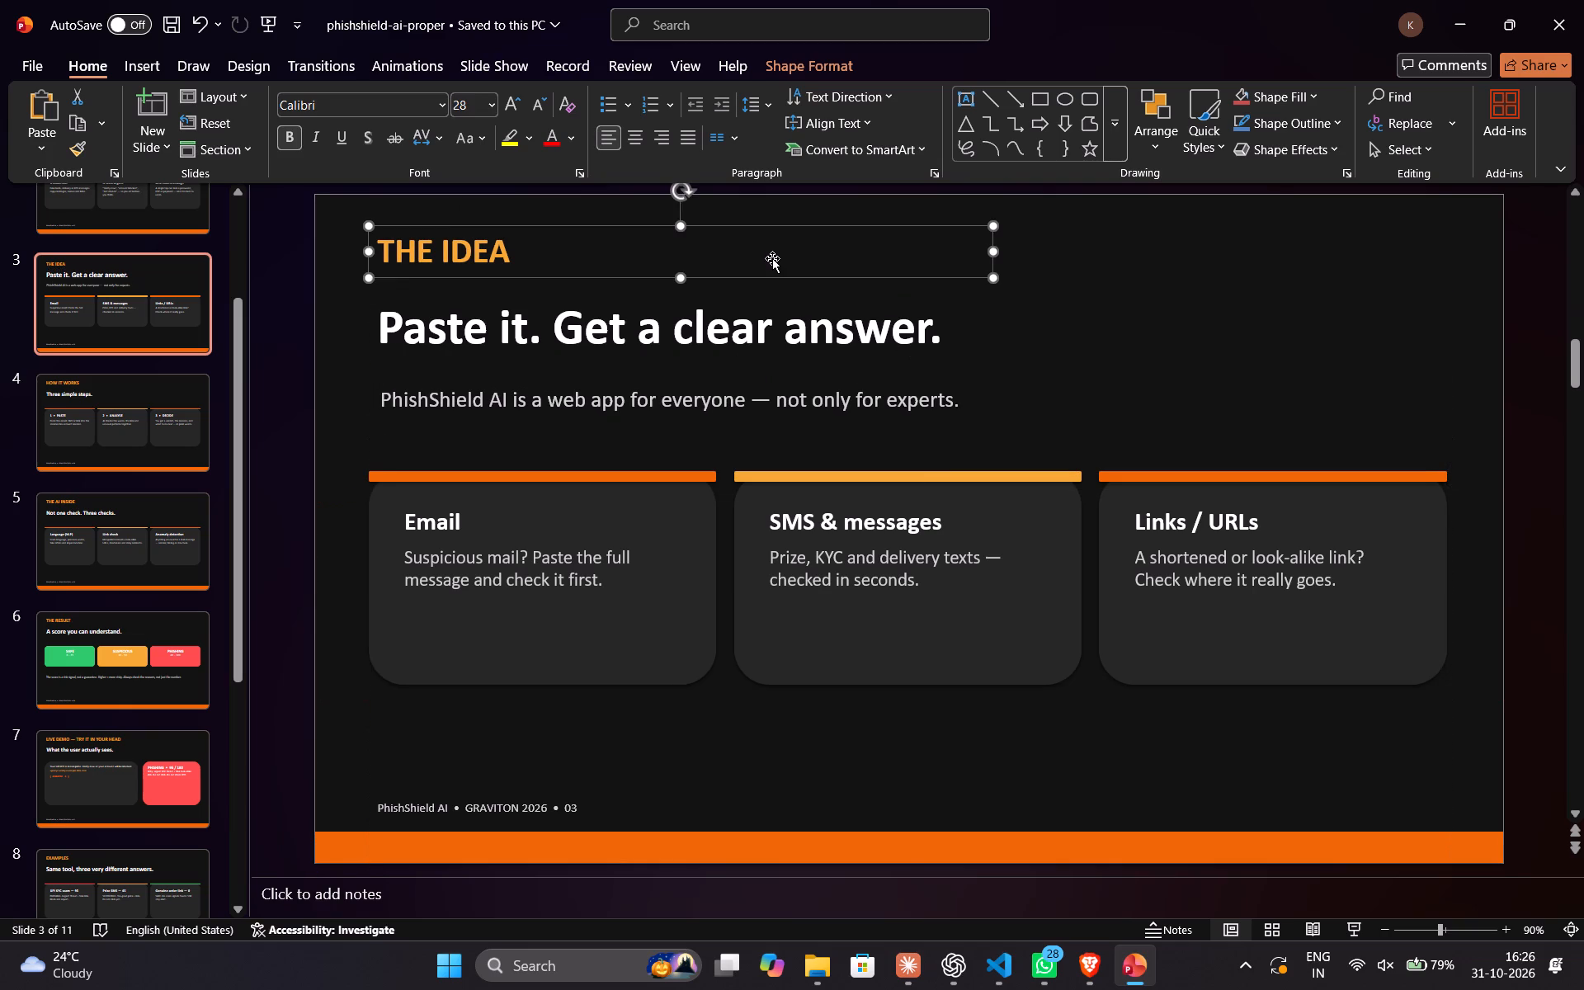
Set the font size of the "Paste it. Get a clear answer." title on slide 3 to 32.
{"action": "left_click_drag", "start_coordinate": [384, 313], "coordinate": [851, 300]}
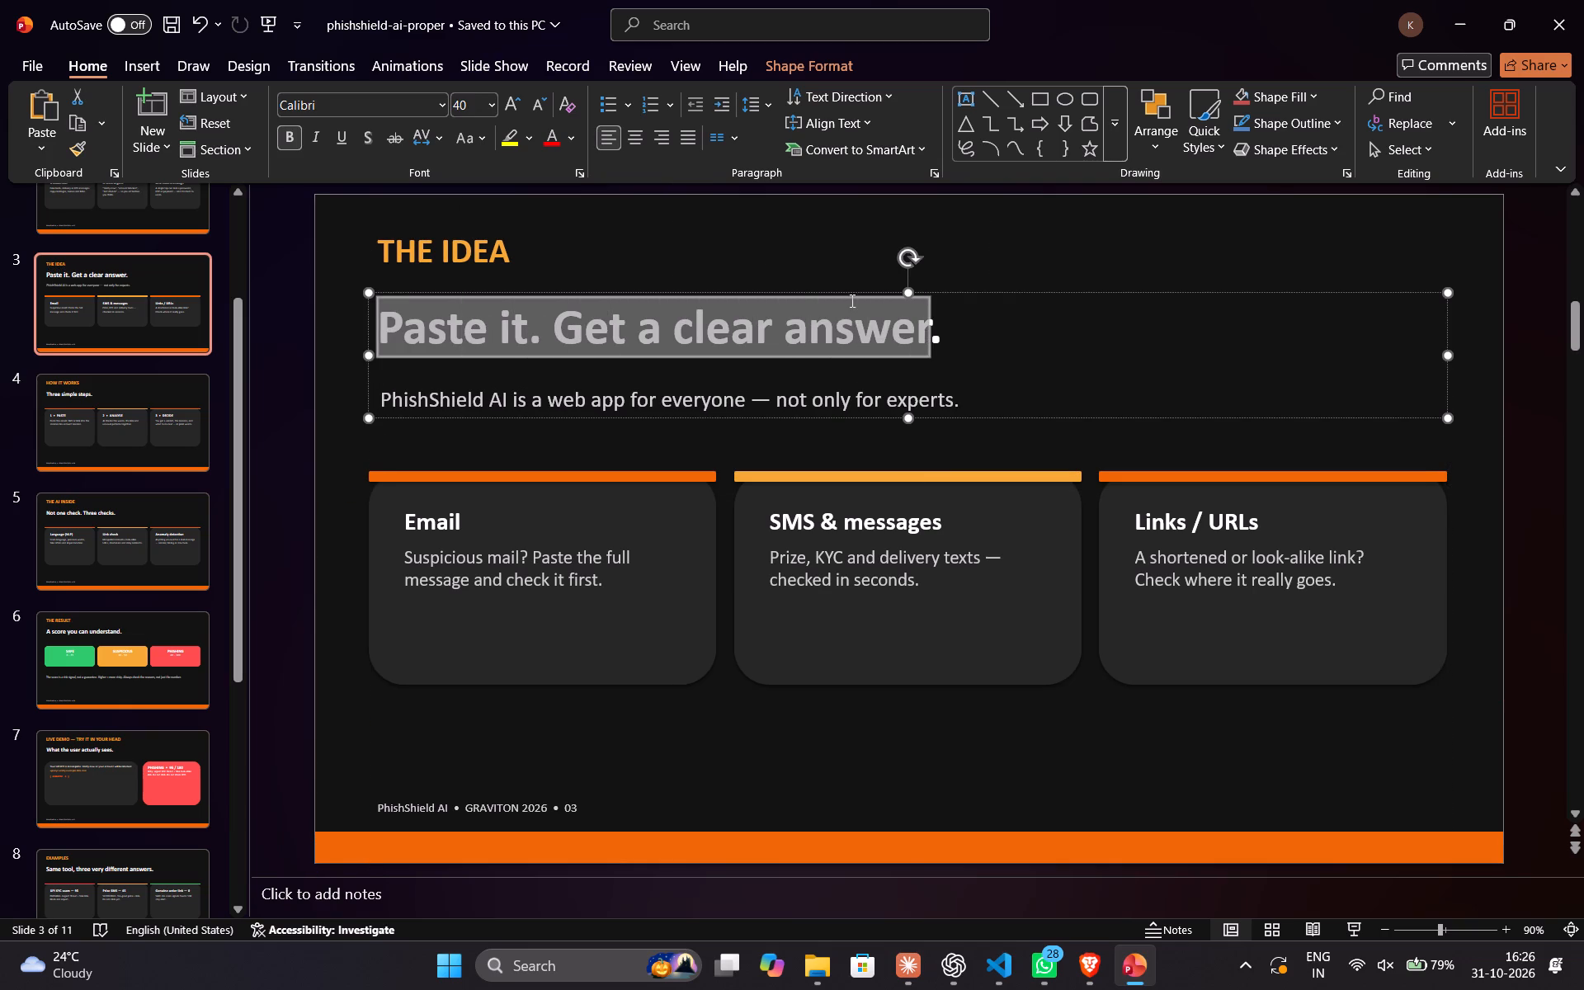
{"action": "left_click_drag", "start_coordinate": [851, 300], "coordinate": [944, 310]}
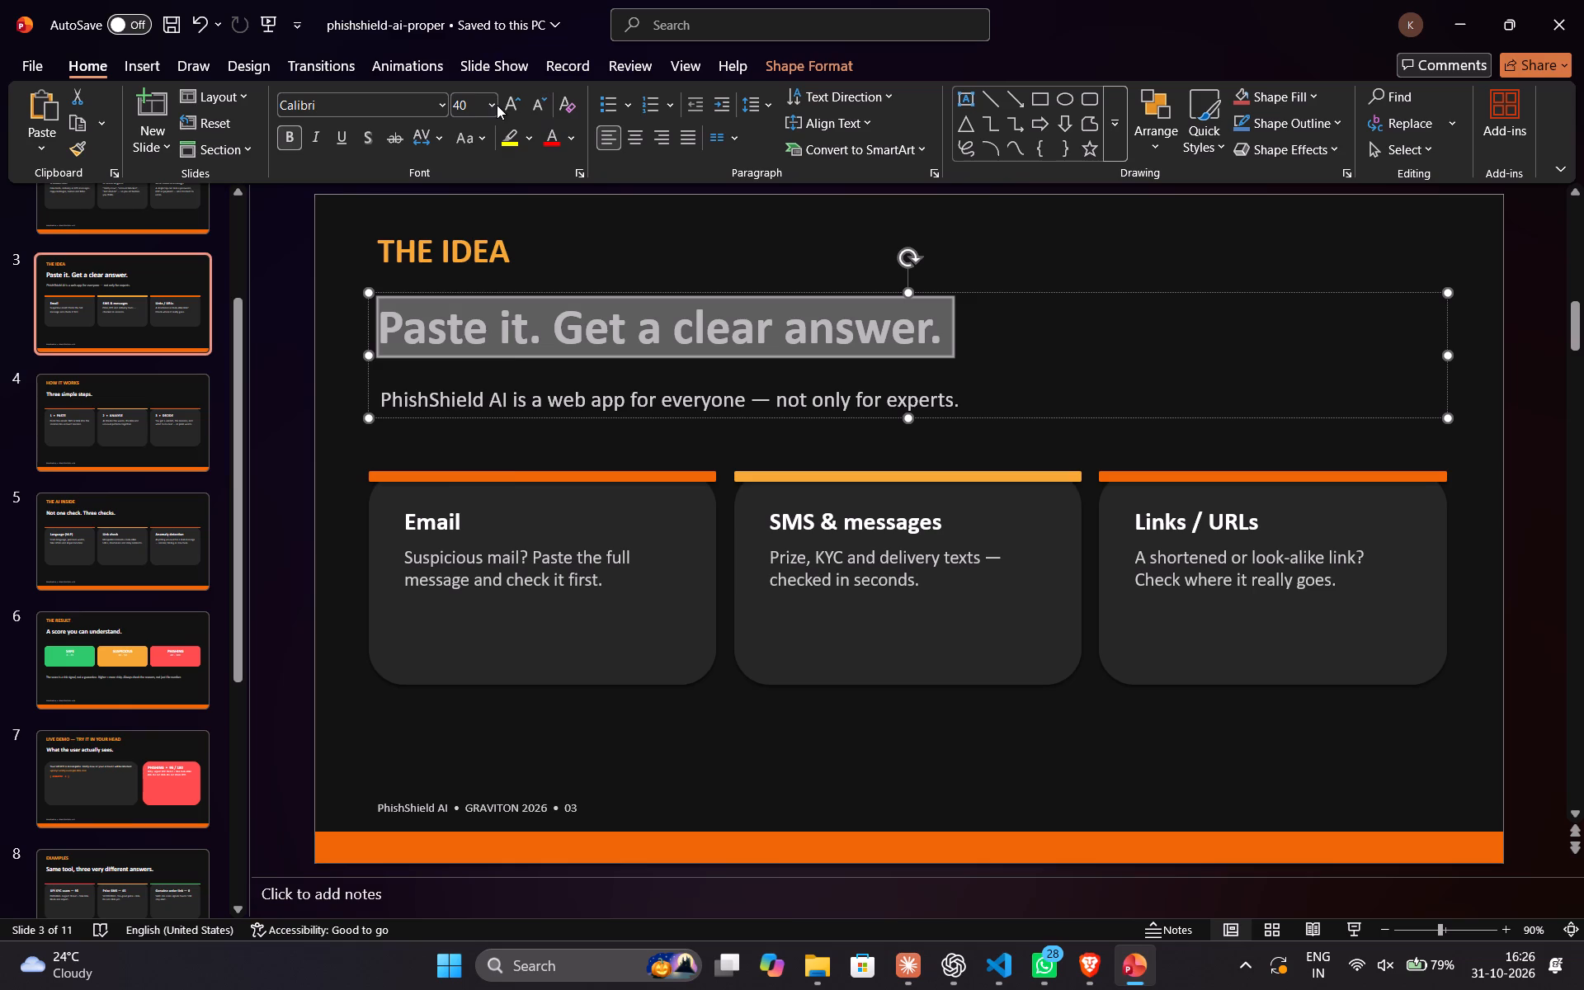
{"action": "left_click_drag", "start_coordinate": [493, 105], "coordinate": [488, 424]}
{"action": "left_click", "coordinate": [488, 424]}
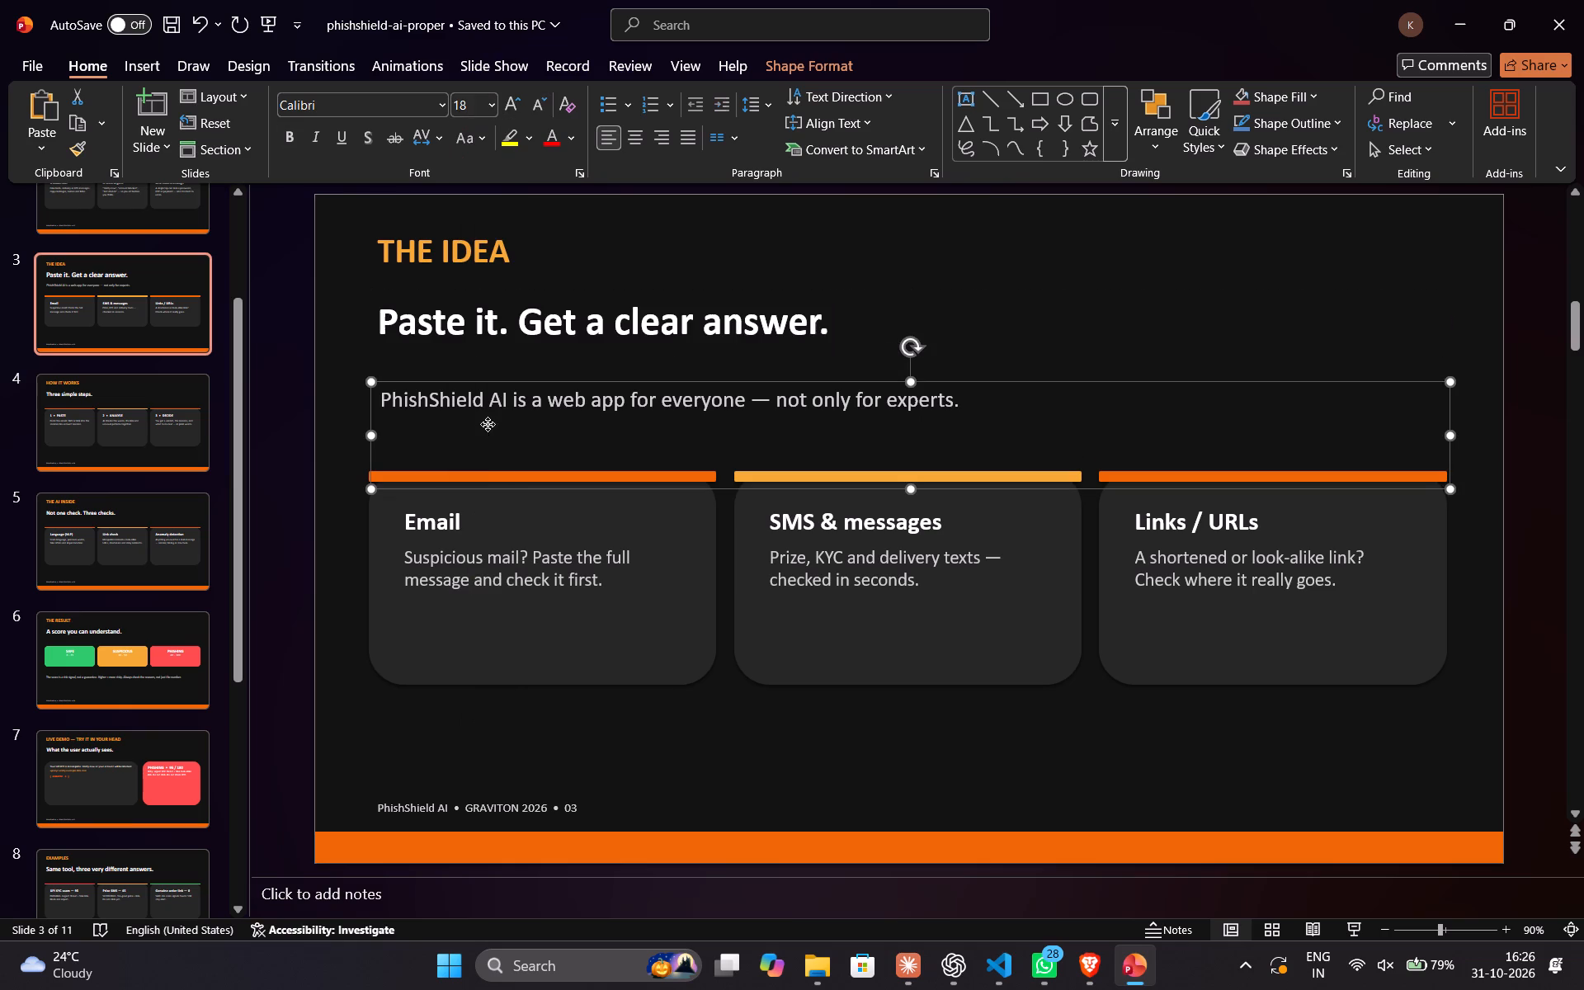
{"action": "left_click", "coordinate": [794, 770]}
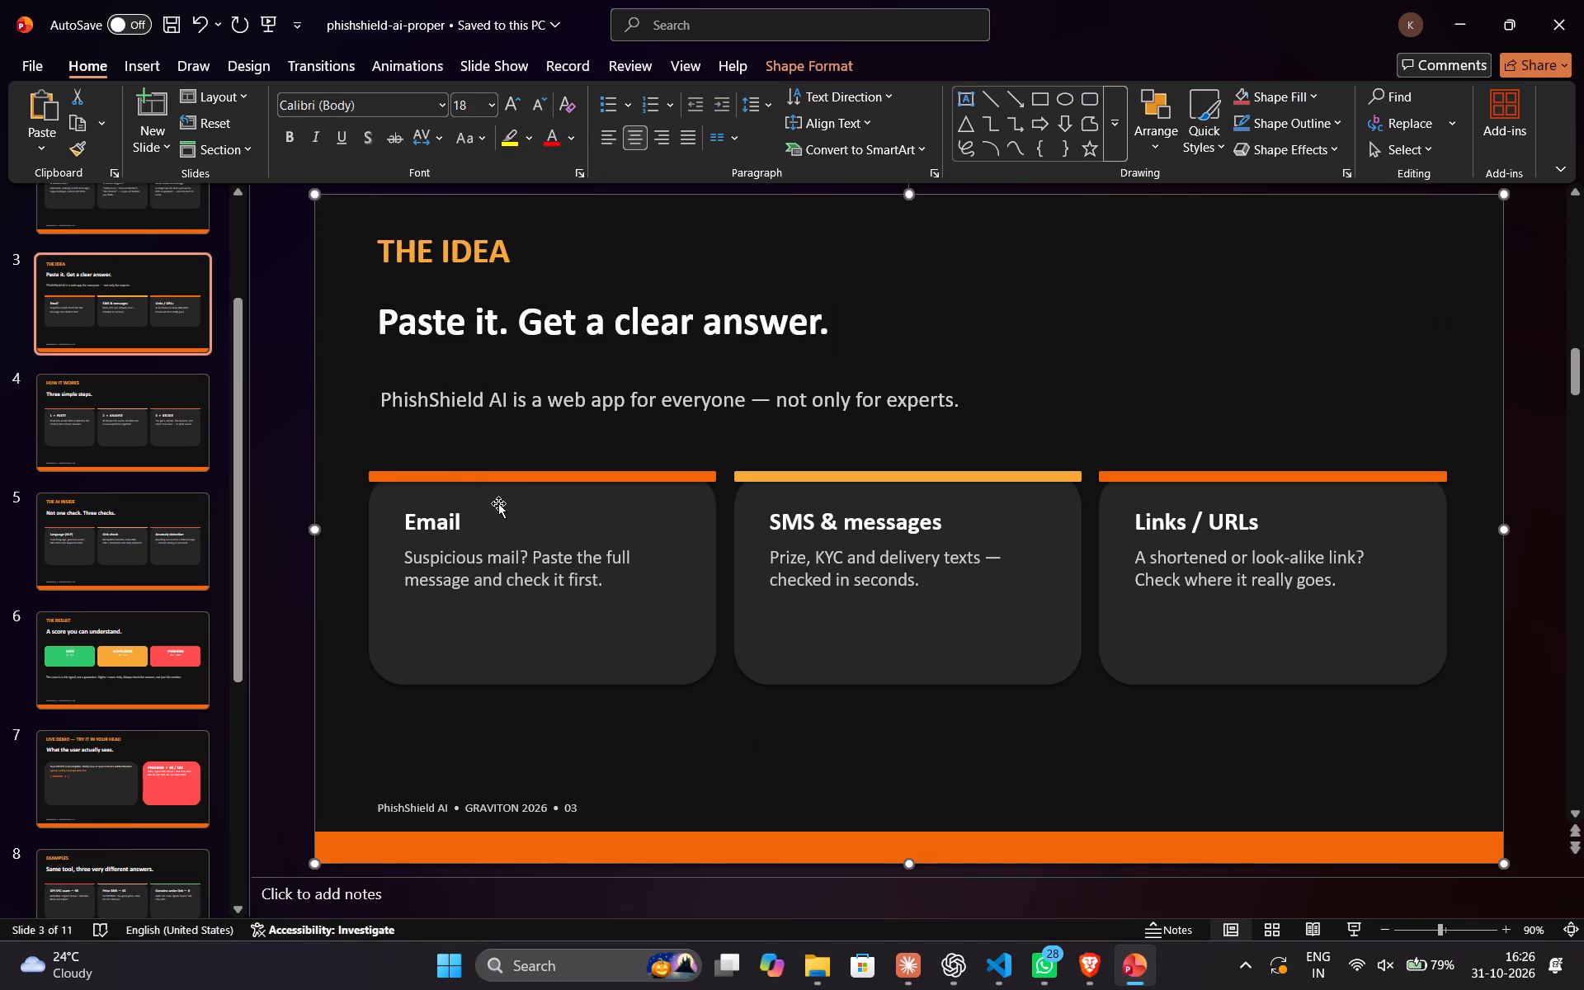
Set the font size of the orange "THE PROBLEM" line on slide 2 to 28.
{"action": "scroll", "coordinate": [196, 331], "scroll_direction": "up", "scroll_amount": 1}
{"action": "left_click", "coordinate": [196, 331]}
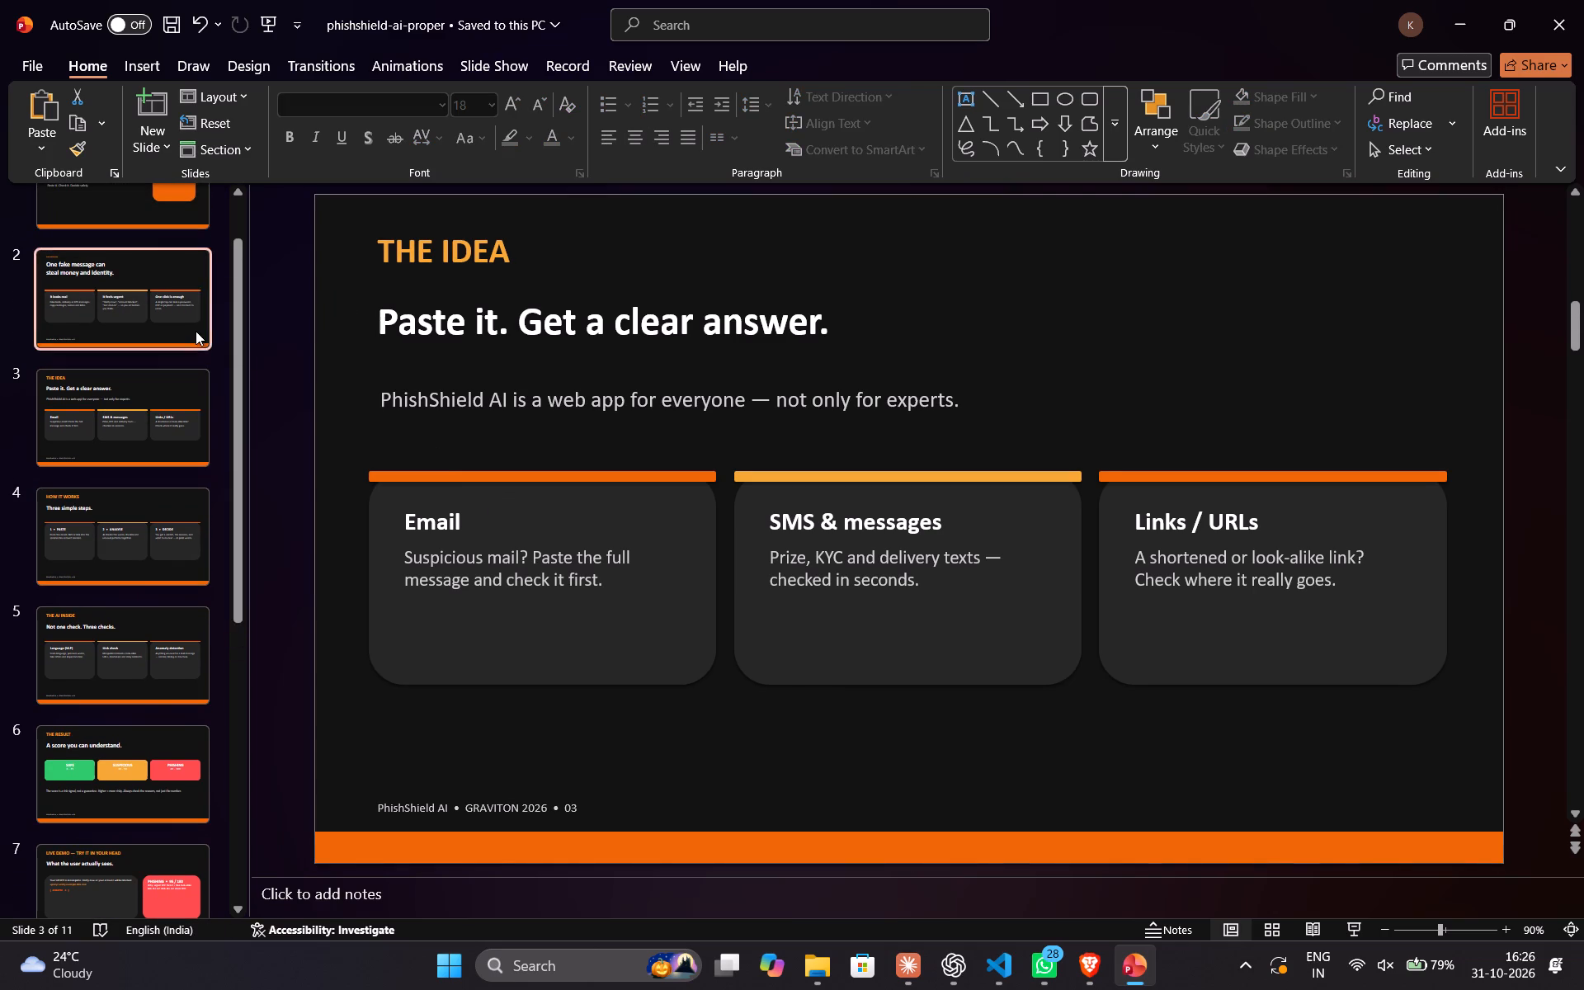
{"action": "left_click_drag", "start_coordinate": [377, 235], "coordinate": [460, 253]}
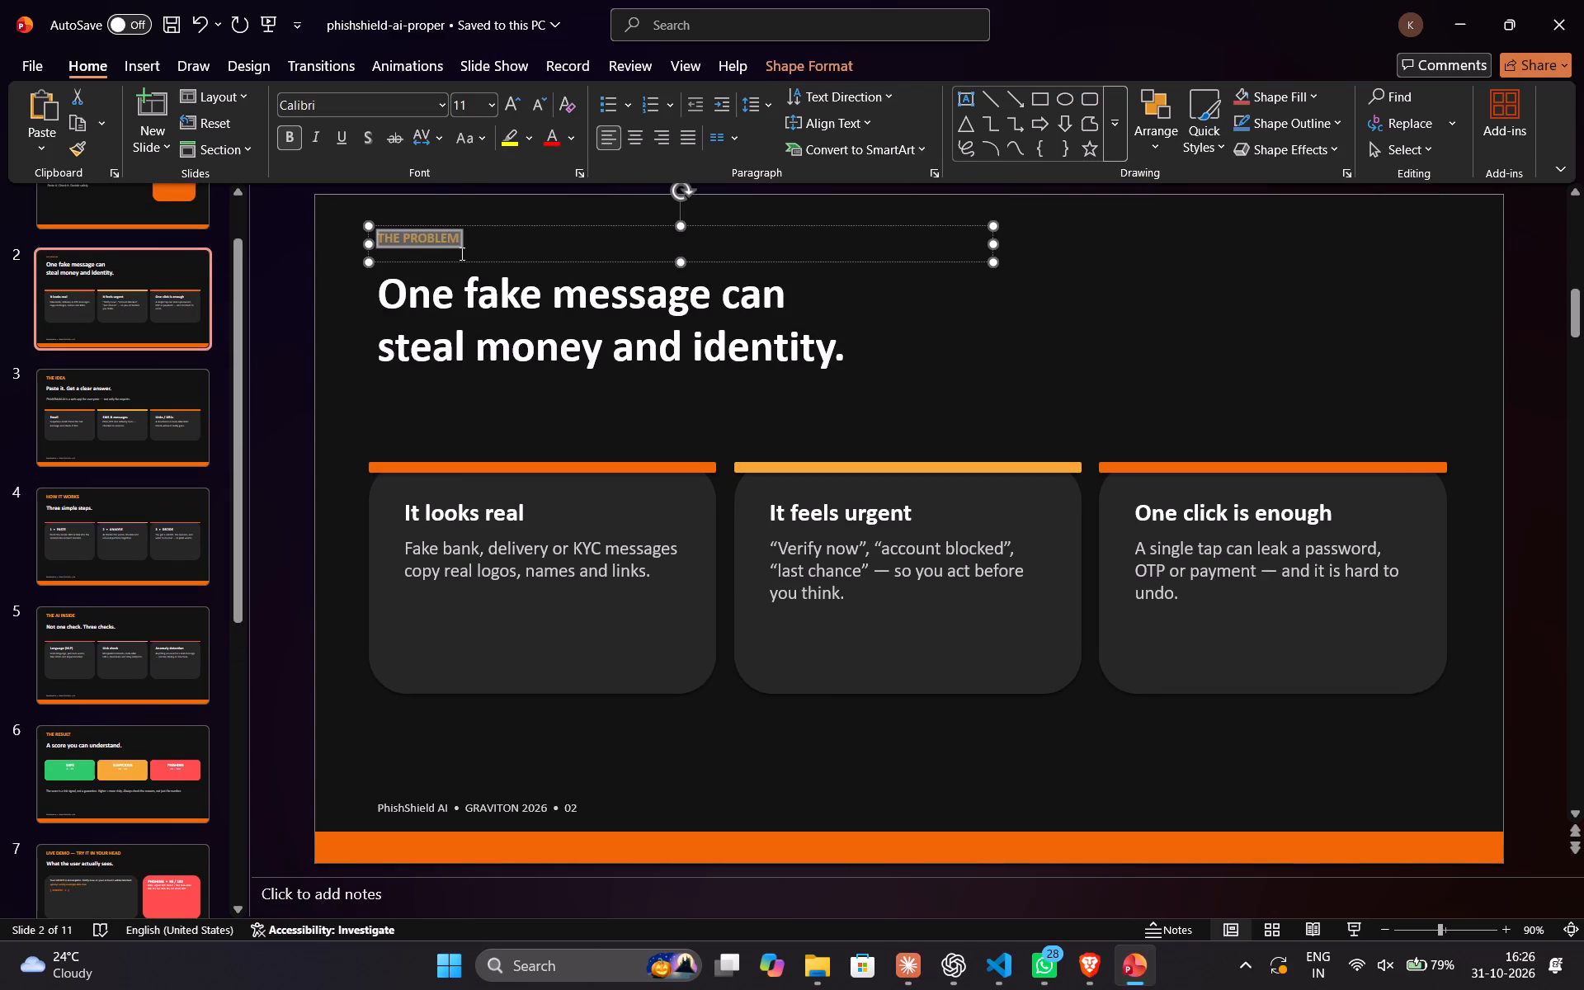
{"action": "left_click_drag", "start_coordinate": [460, 253], "coordinate": [461, 253]}
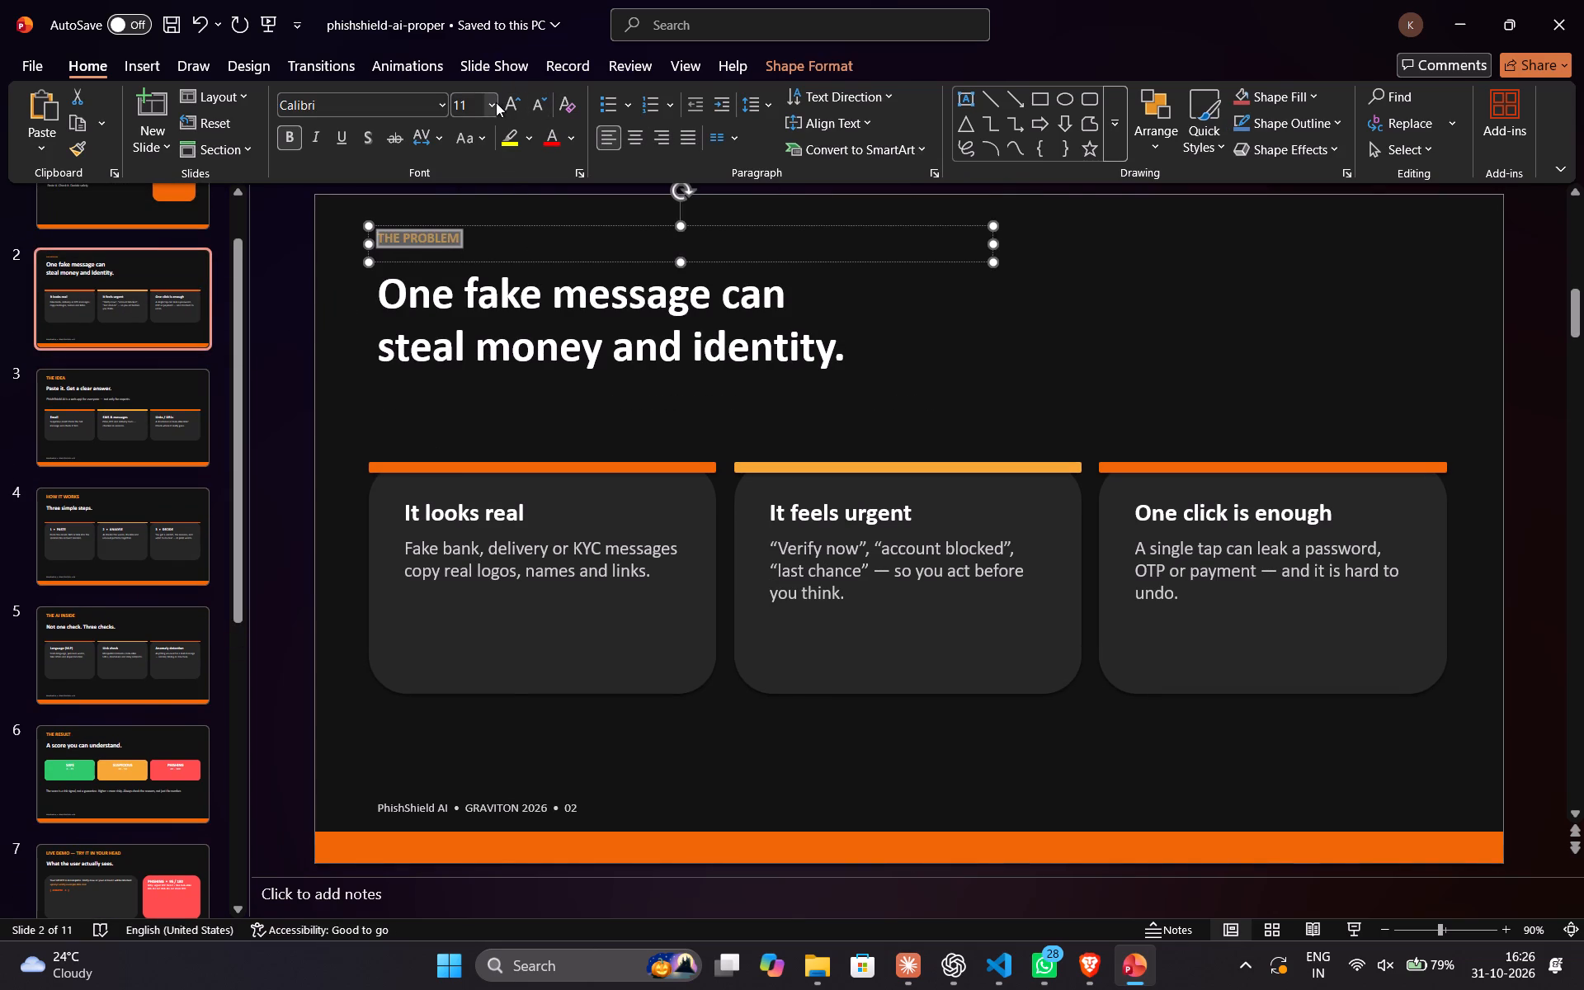
{"action": "left_click", "coordinate": [496, 101]}
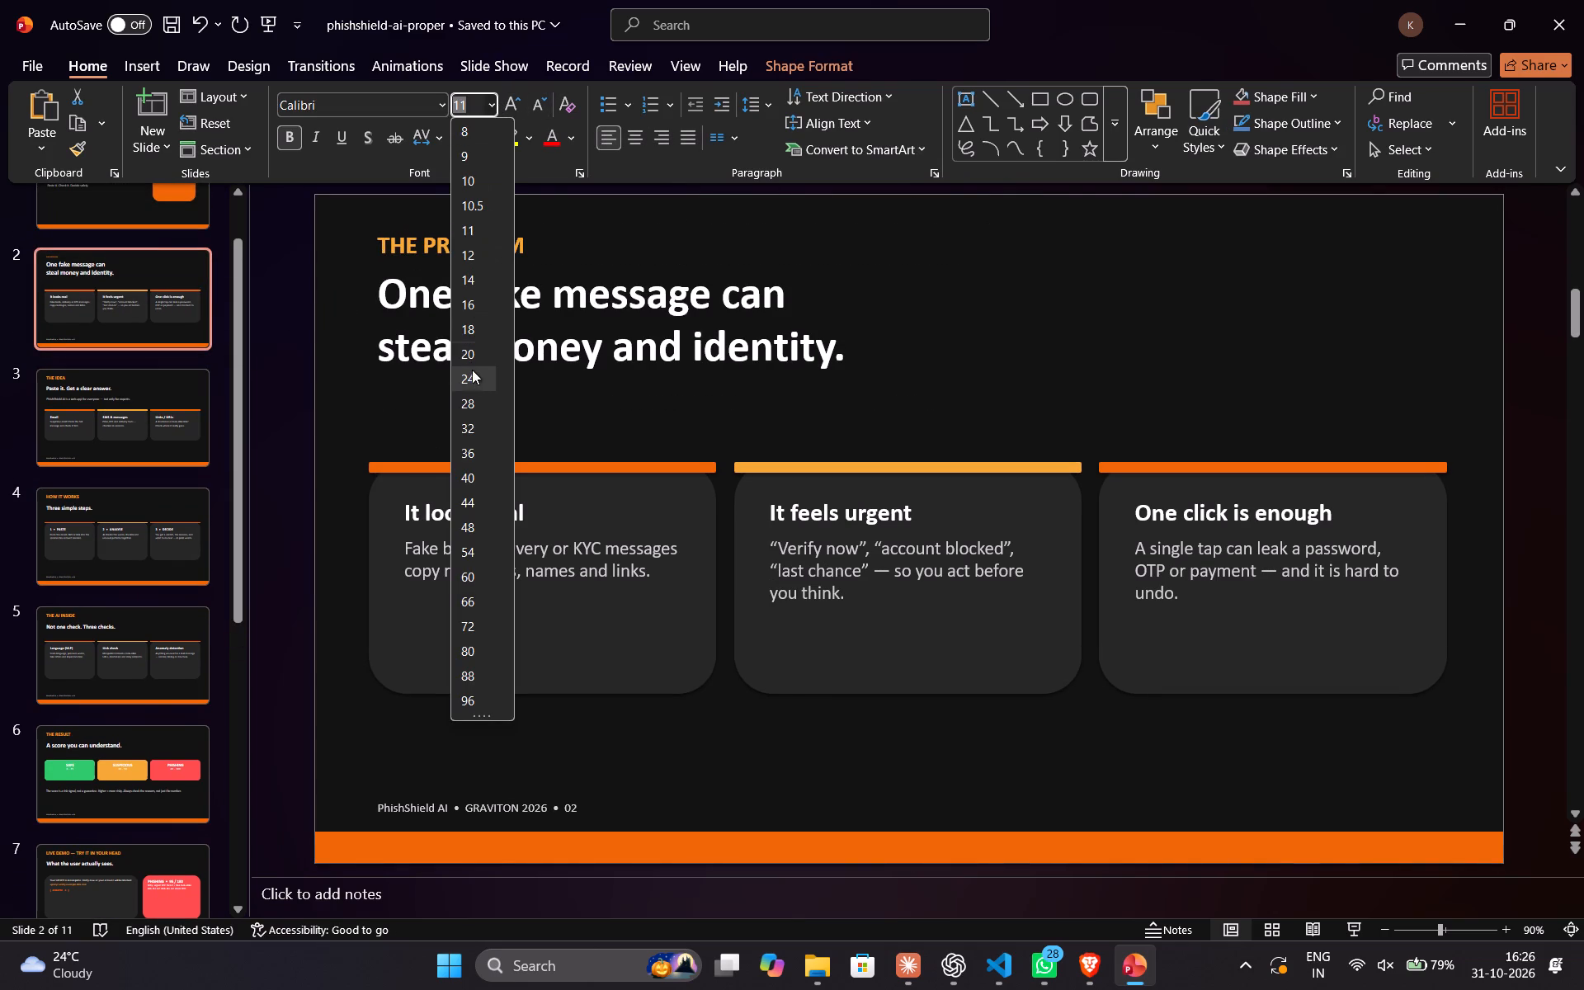
{"action": "left_click", "coordinate": [477, 400]}
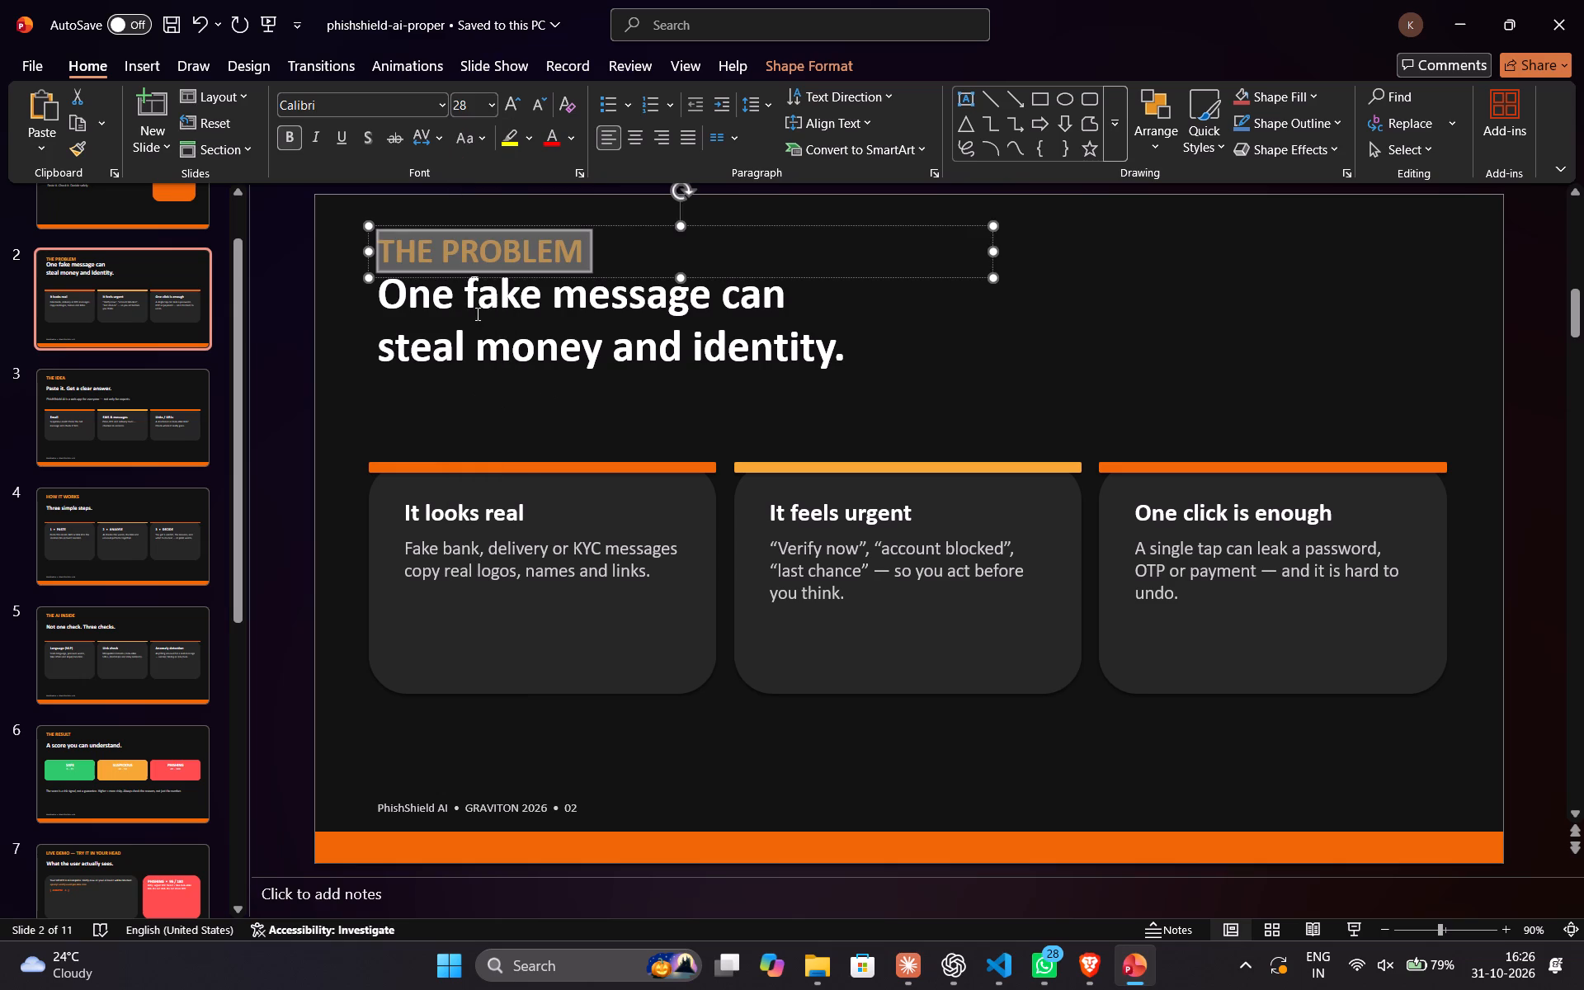
Move slide 2's "One fake message can steal money and identity." title down, leaving a gap beneath the orange heading.
{"action": "left_click_drag", "start_coordinate": [383, 291], "coordinate": [820, 381]}
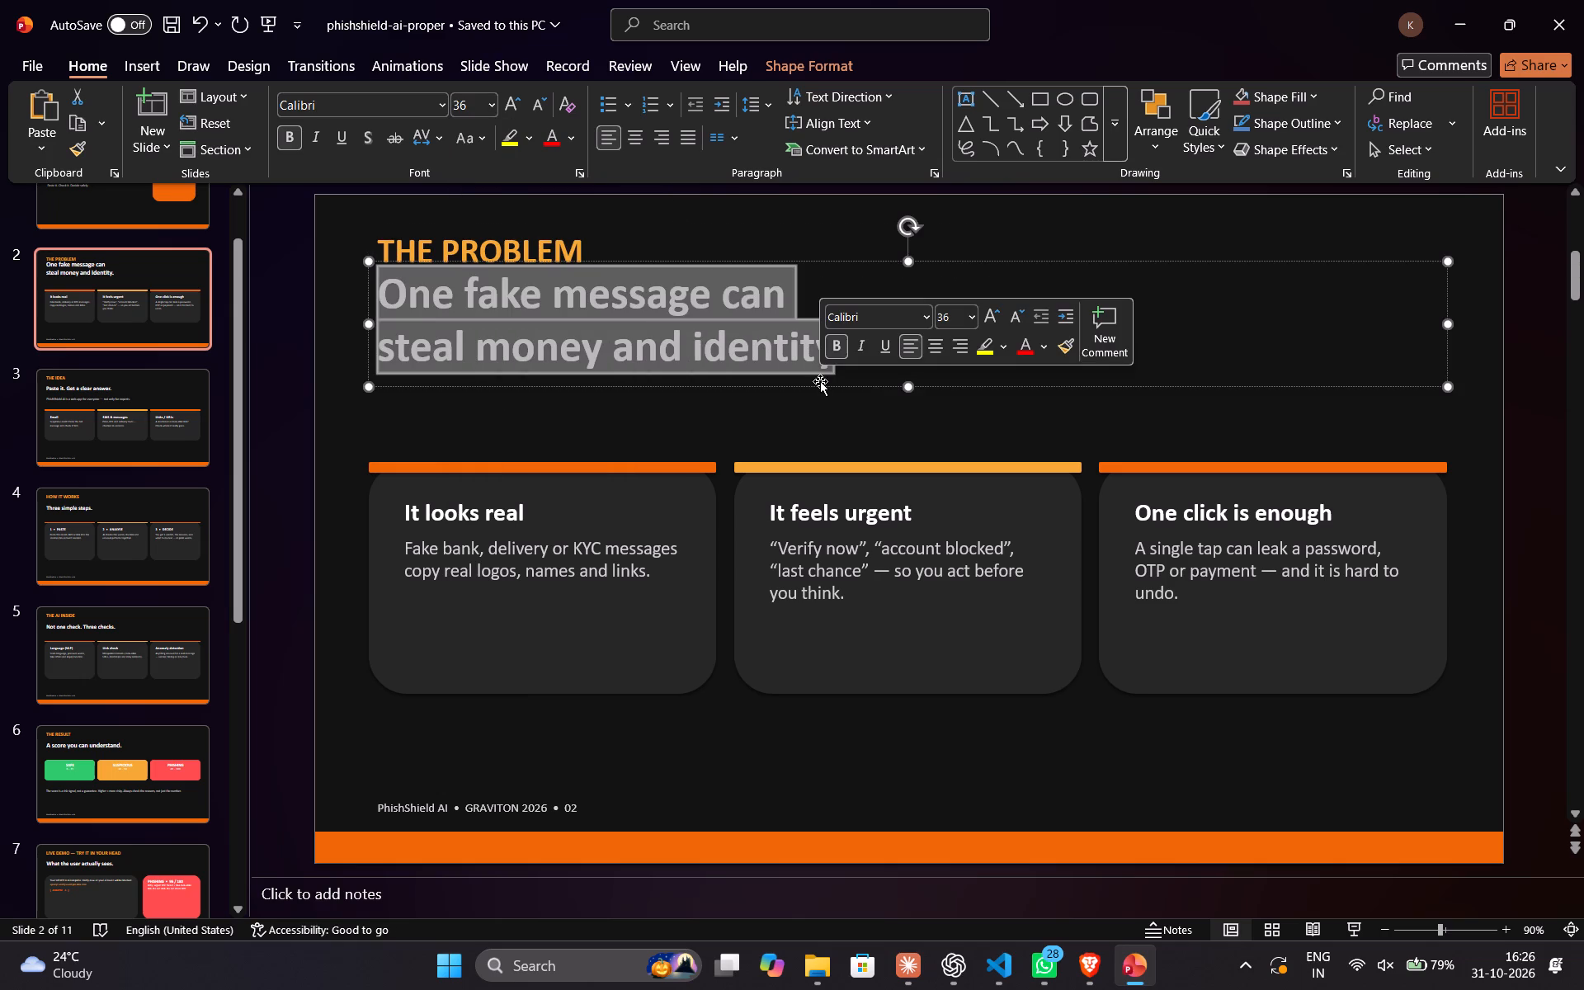
{"action": "left_click", "coordinate": [899, 391]}
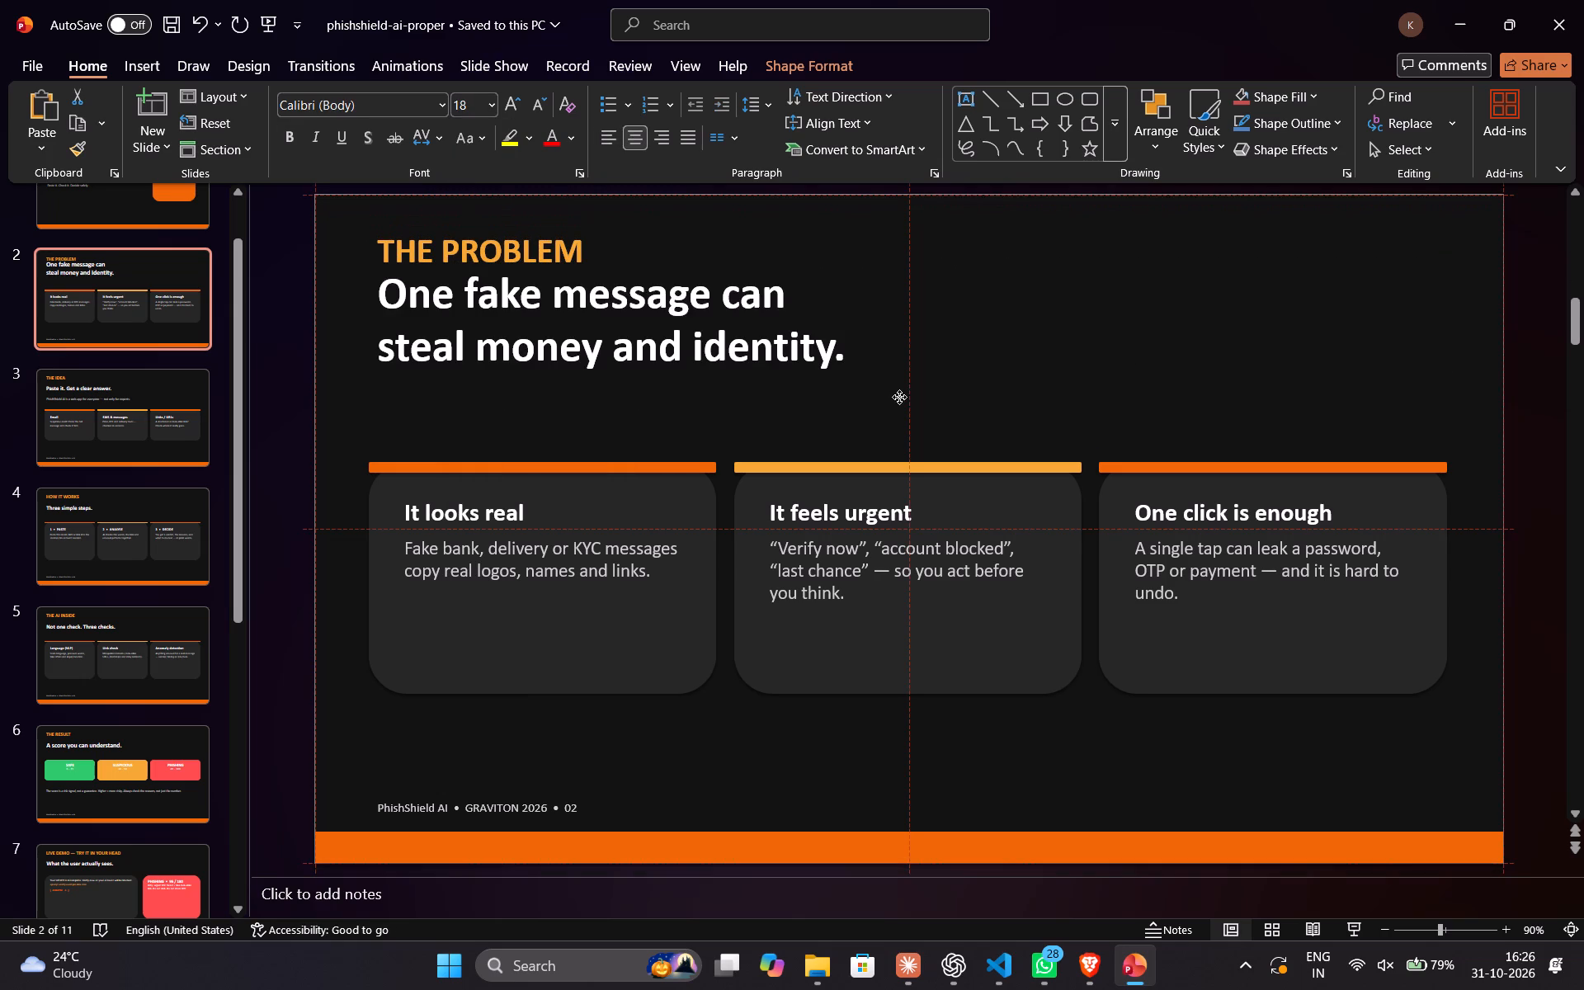
{"action": "left_click", "coordinate": [672, 317]}
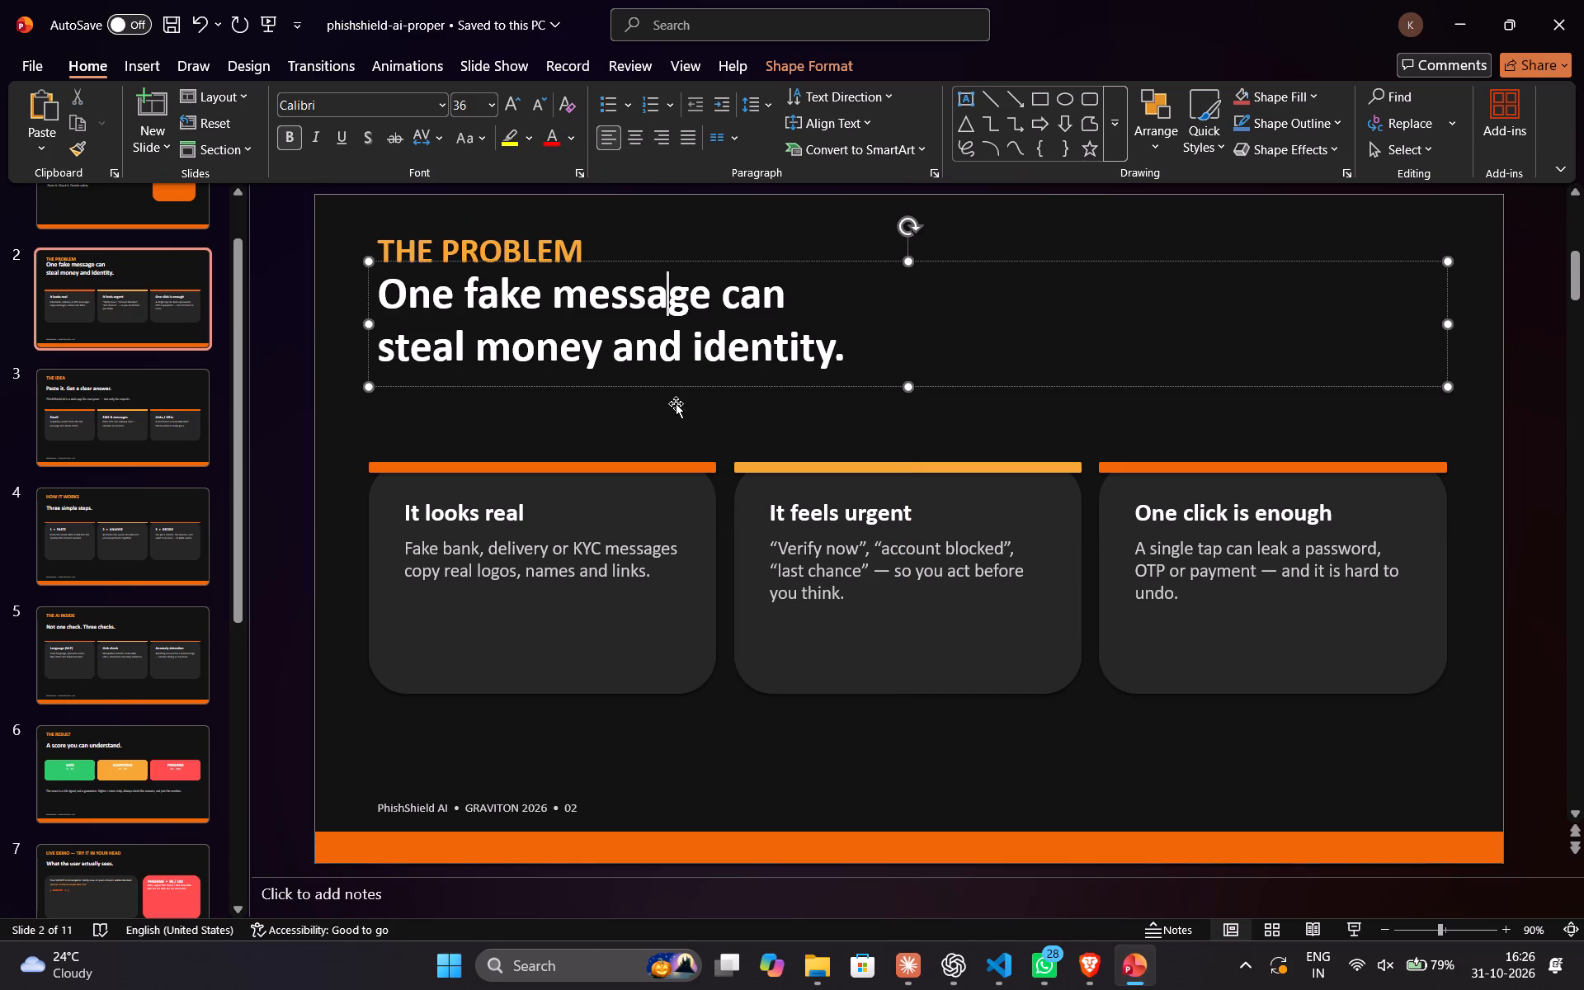
{"action": "left_click_drag", "start_coordinate": [673, 388], "coordinate": [674, 401]}
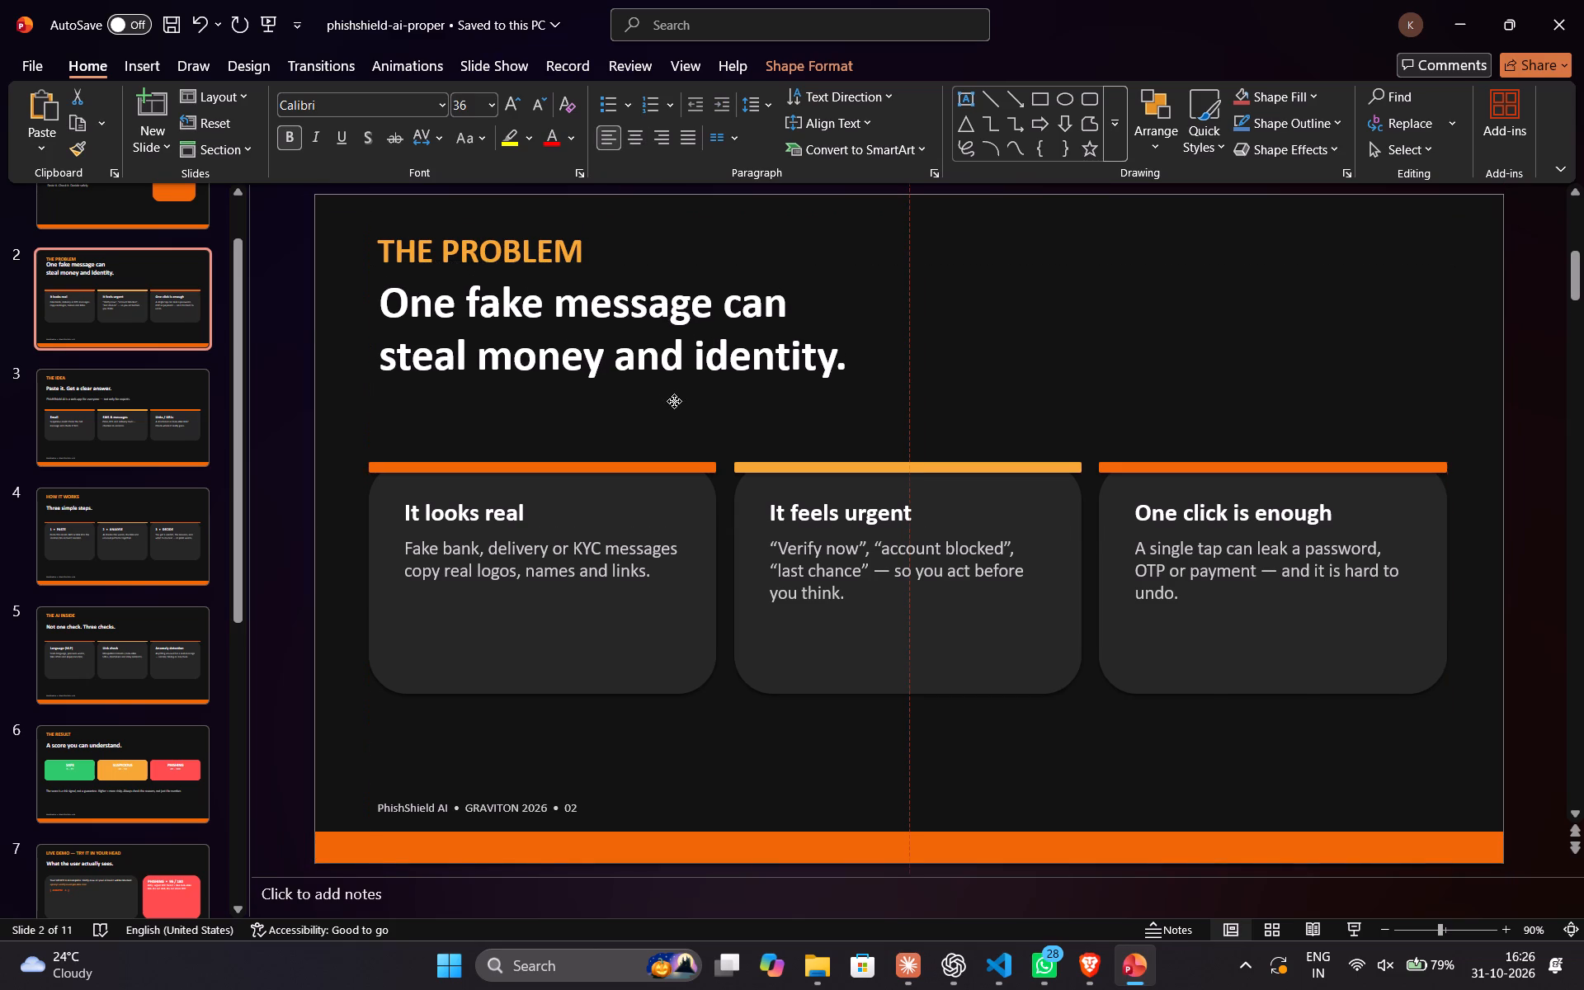
{"action": "left_click_drag", "start_coordinate": [674, 401], "coordinate": [673, 418]}
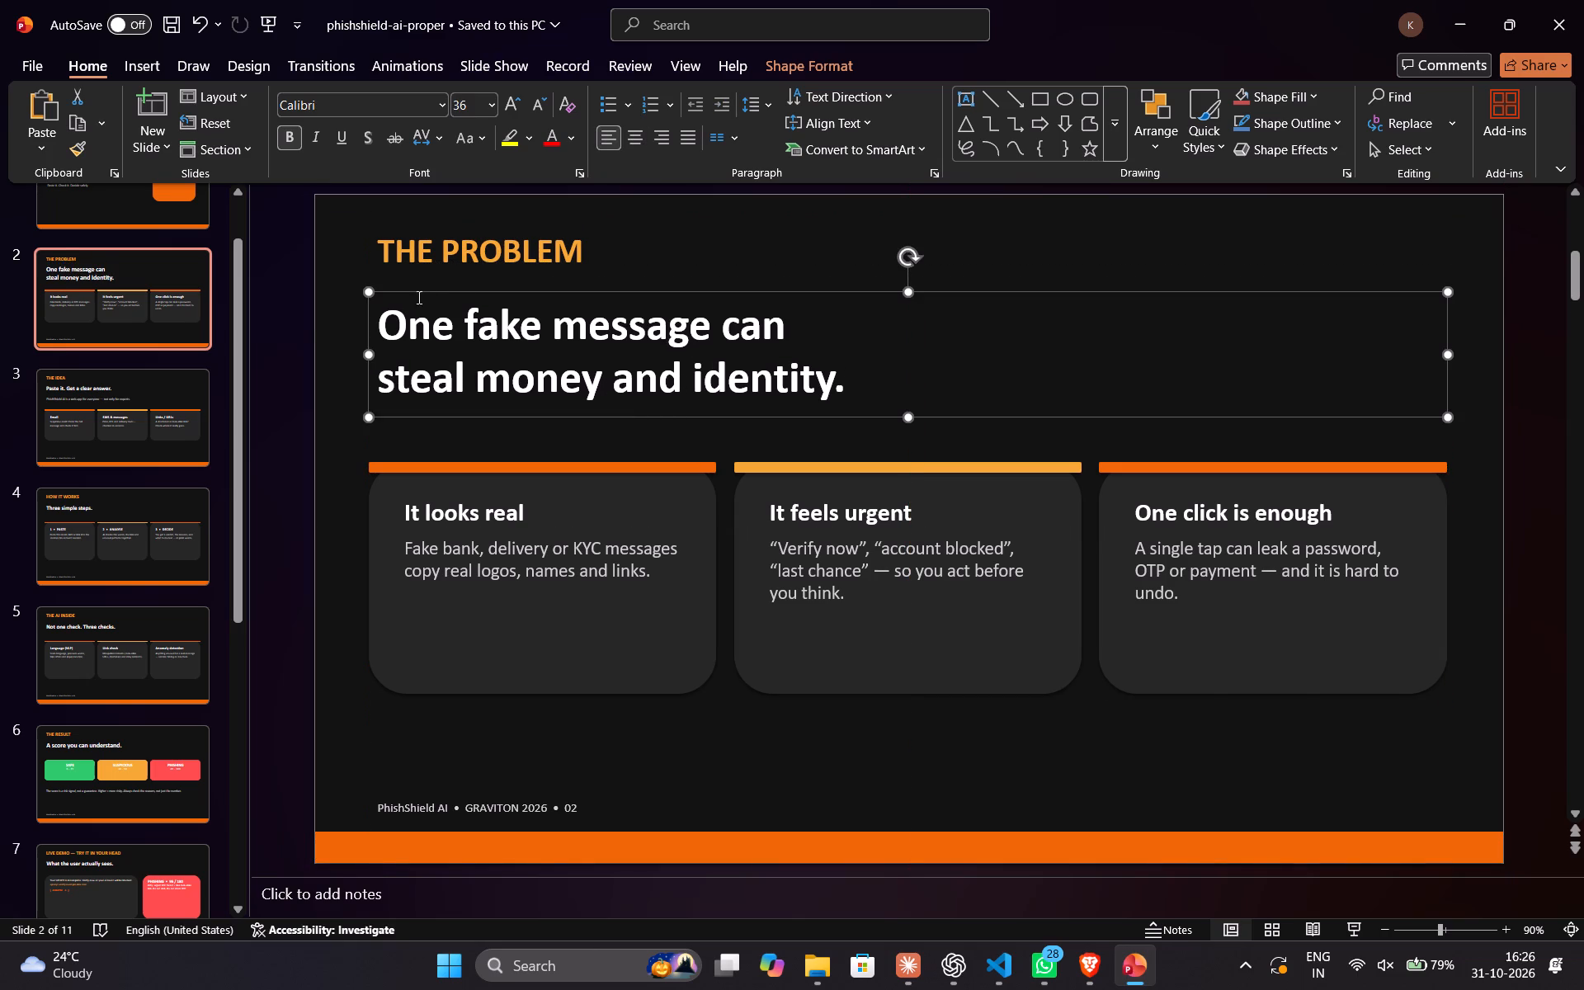
Set the font size of the "One fake message can steal money and identity." title on slide 2 to 32.
{"action": "left_click_drag", "start_coordinate": [377, 314], "coordinate": [866, 413]}
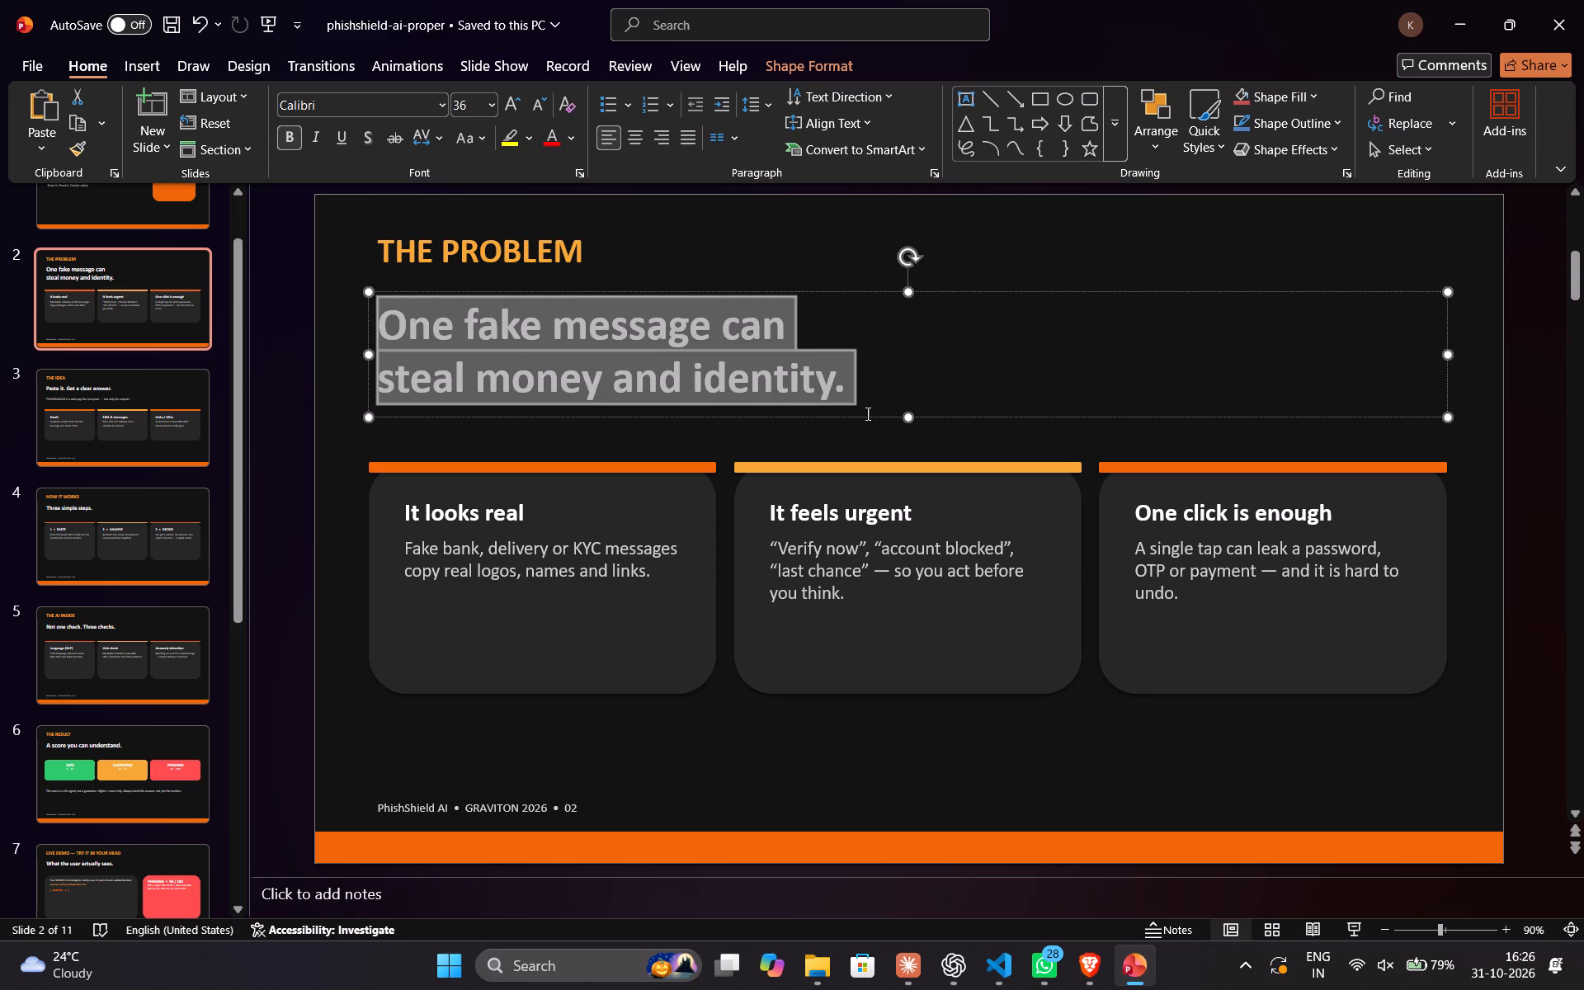
{"action": "left_click_drag", "start_coordinate": [866, 413], "coordinate": [874, 412]}
{"action": "left_click", "coordinate": [494, 104]}
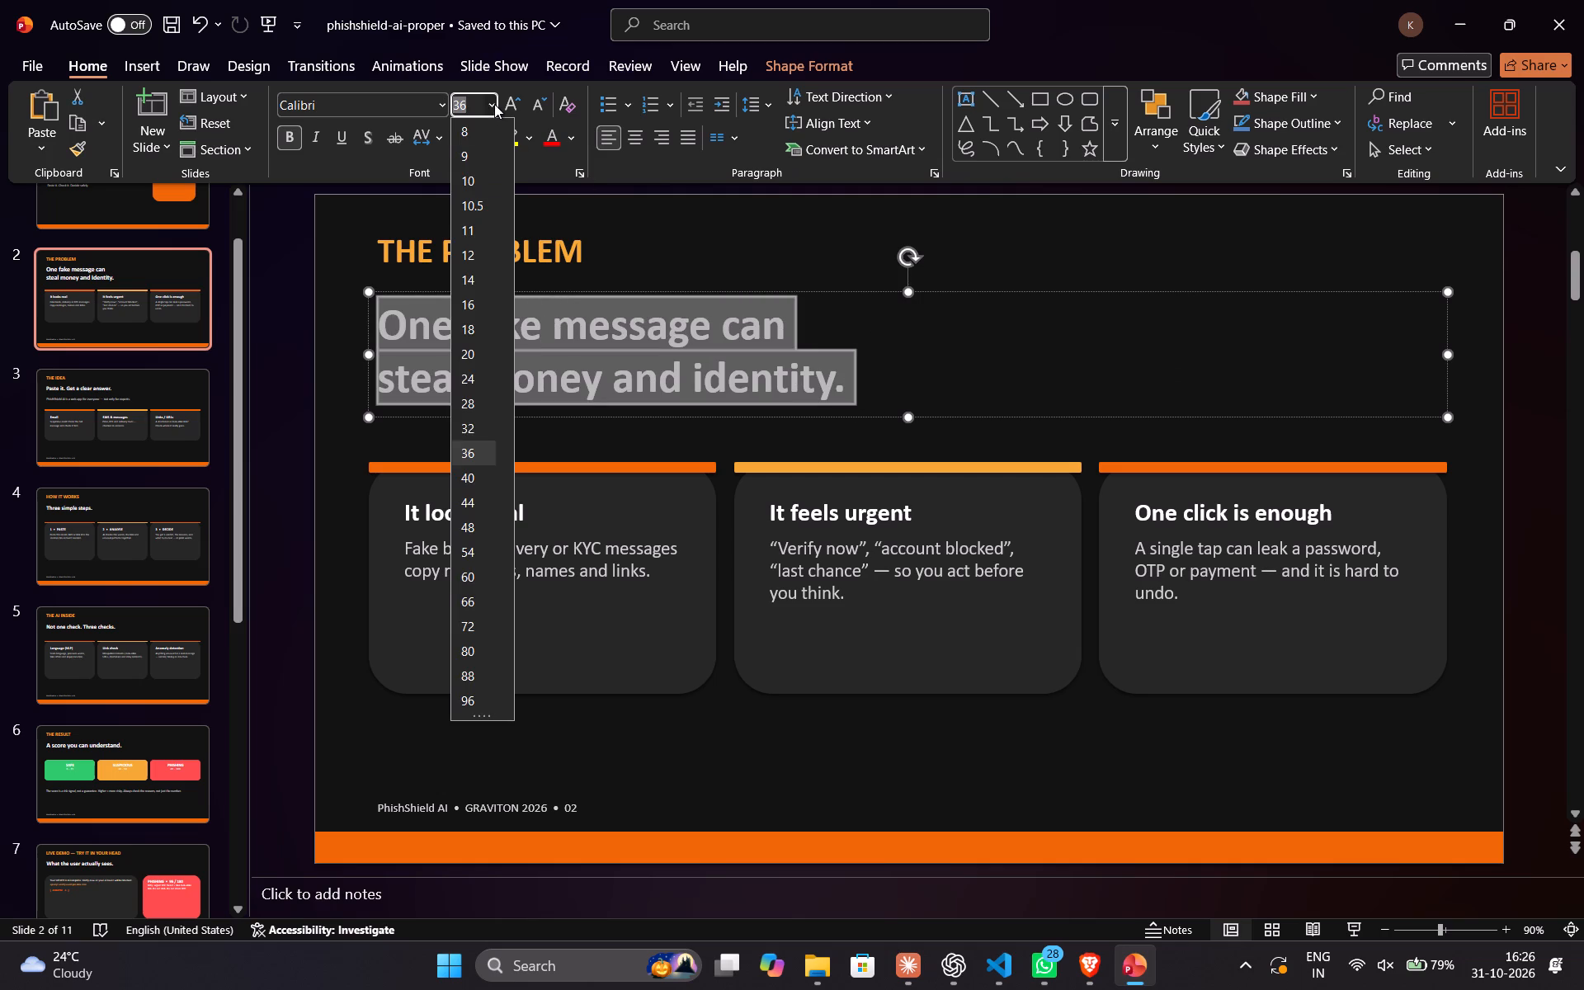
{"action": "left_click", "coordinate": [468, 419]}
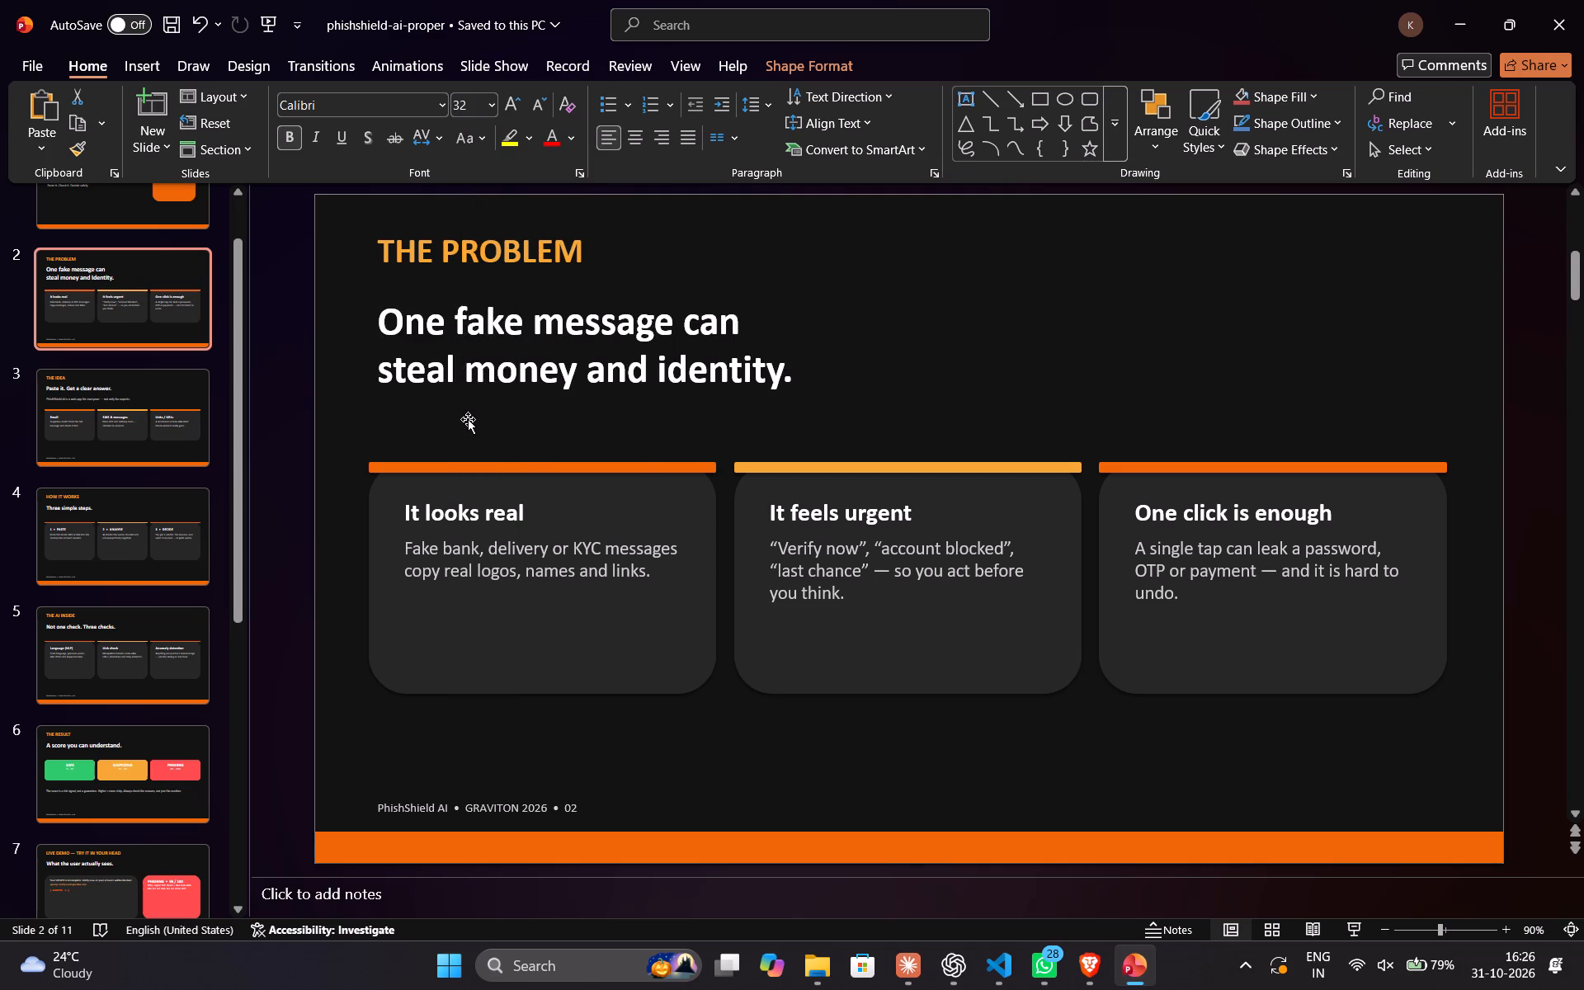
{"action": "left_click", "coordinate": [837, 747]}
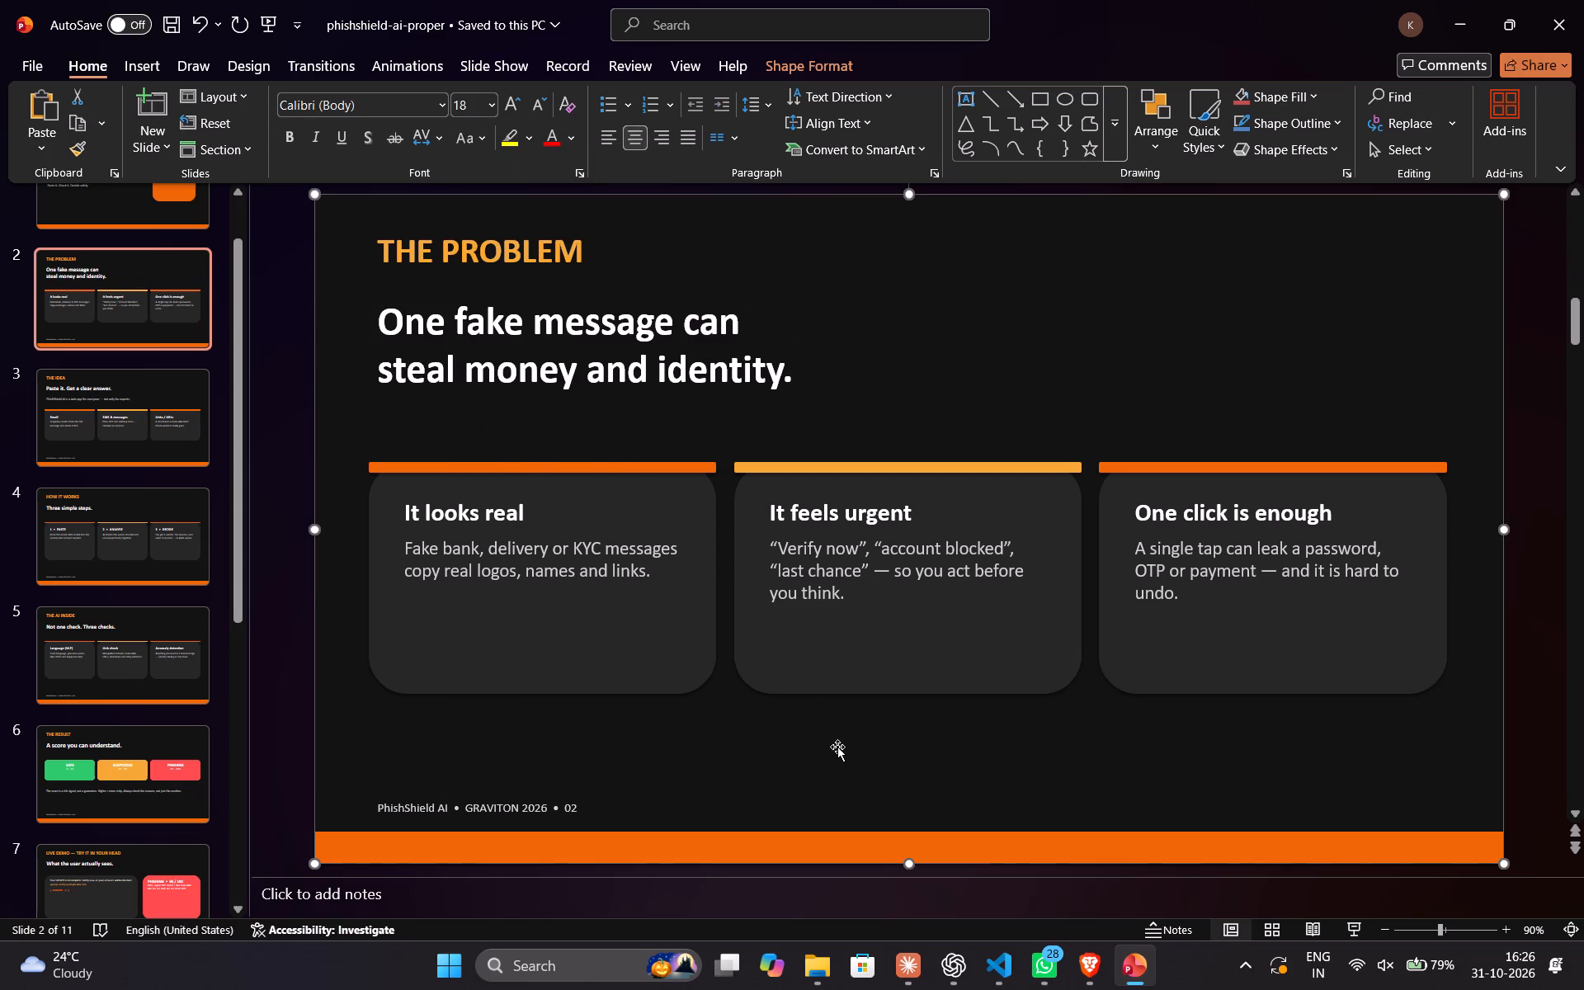
Look over the slides from the first to the last, save the presentation and close it.
{"action": "scroll", "coordinate": [165, 337], "scroll_direction": "up", "scroll_amount": 1}
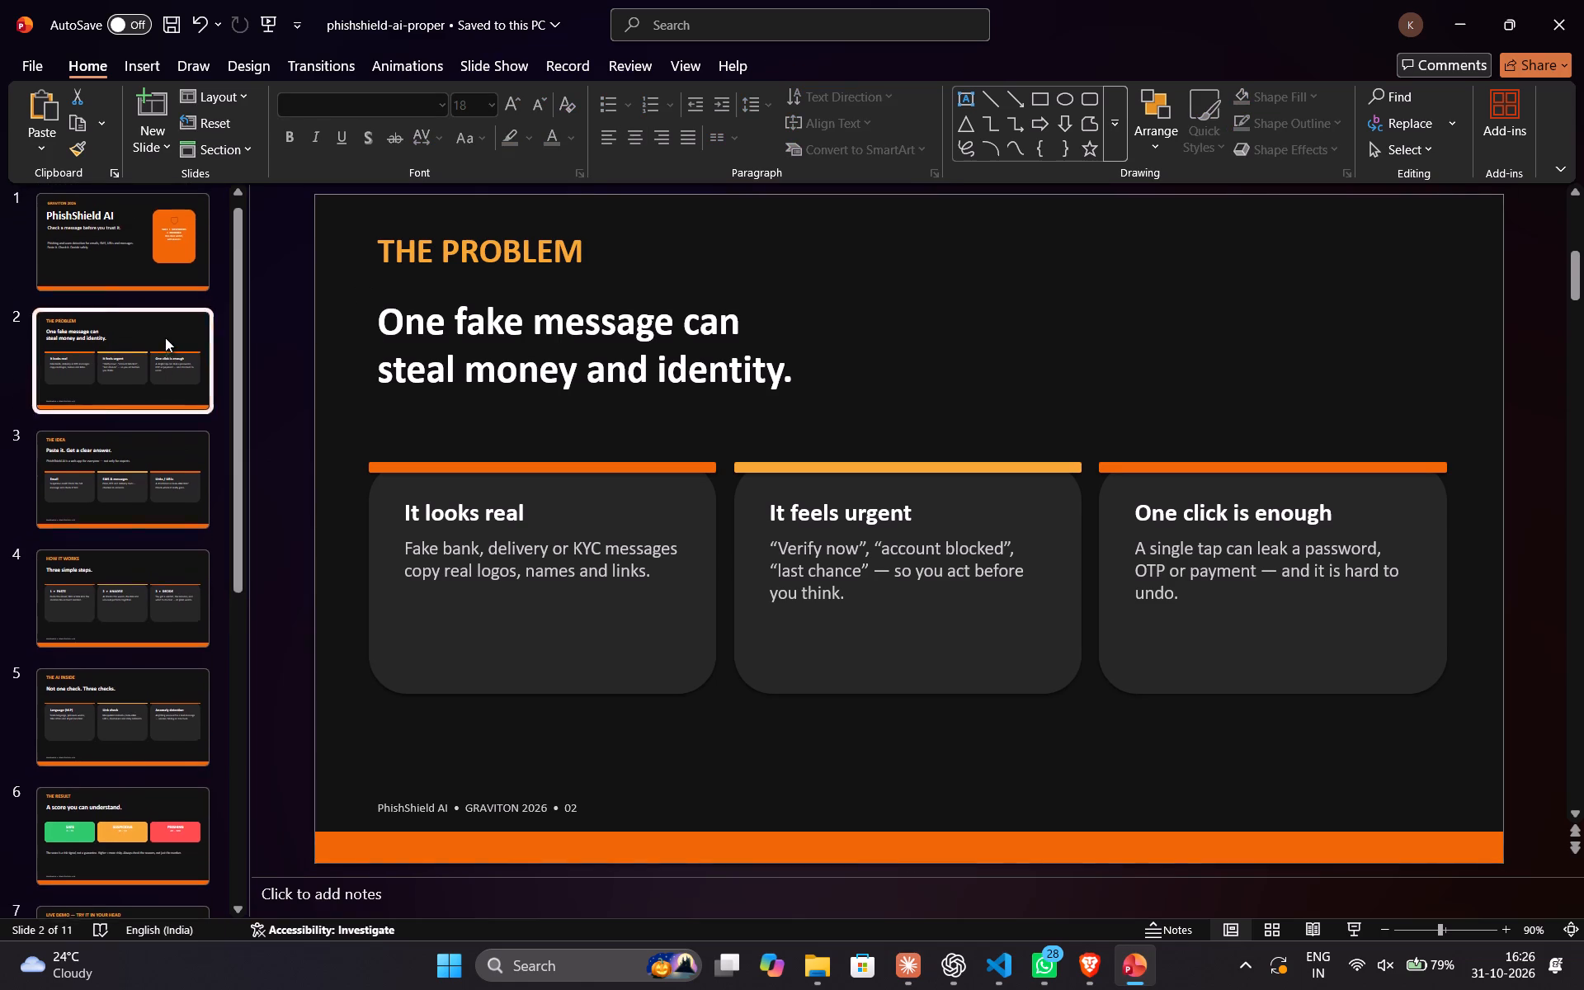
{"action": "scroll", "coordinate": [165, 337], "scroll_direction": "up", "scroll_amount": 1}
{"action": "left_click", "coordinate": [139, 282]}
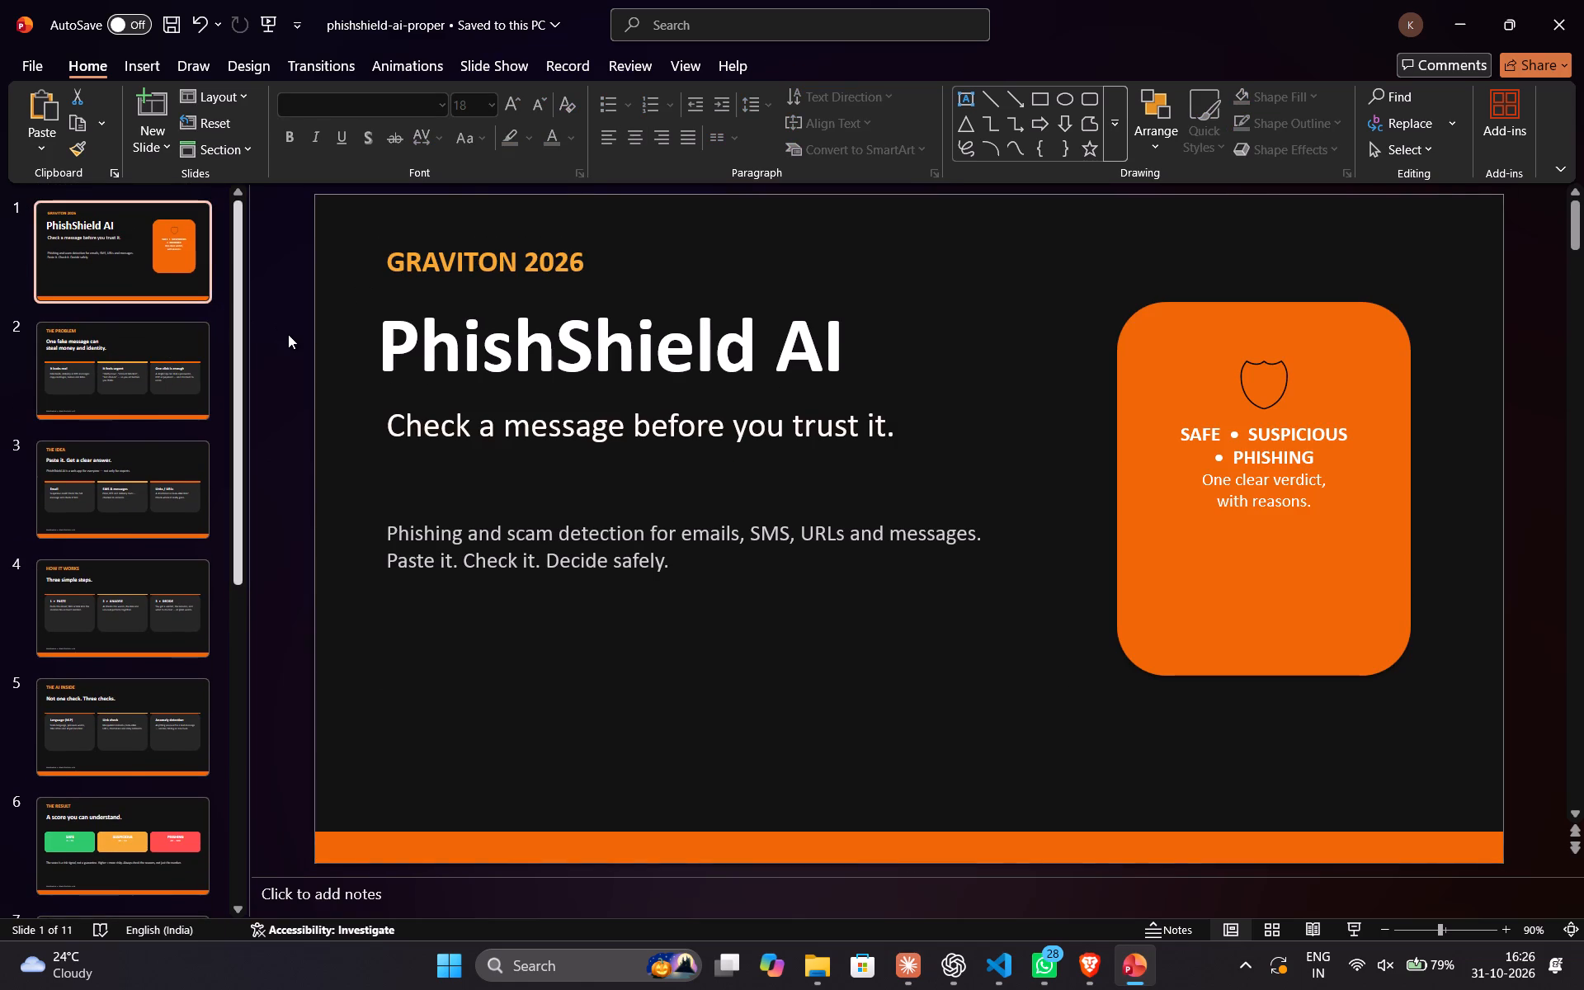
{"action": "scroll", "coordinate": [130, 582], "scroll_direction": "down", "scroll_amount": 6}
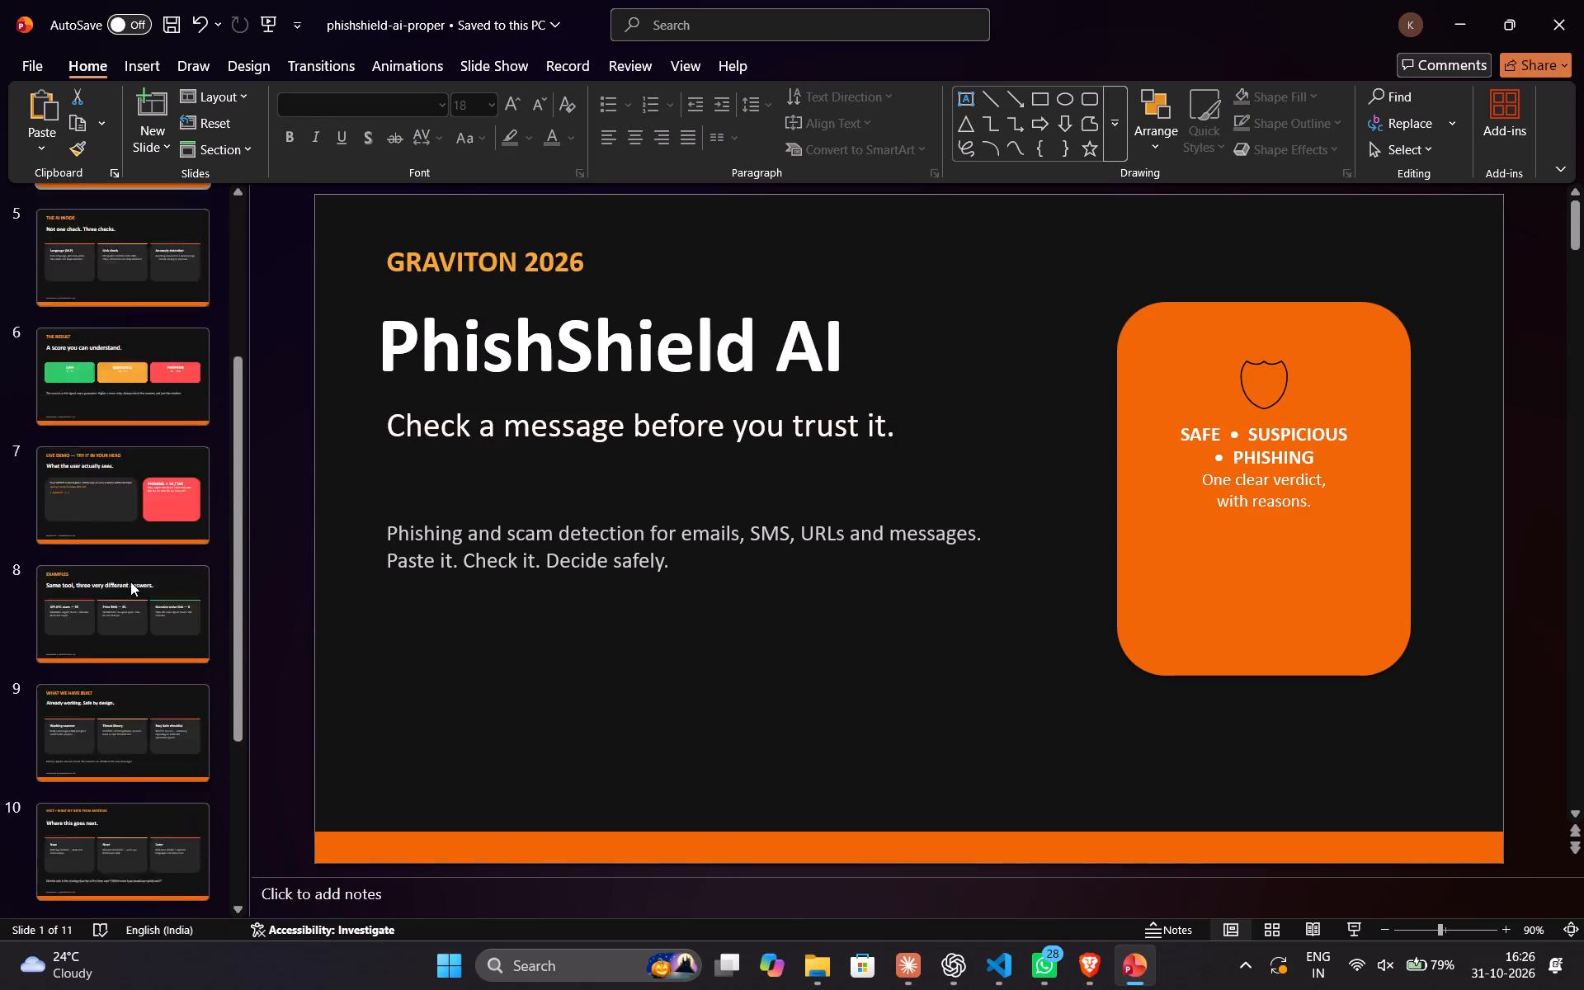
{"action": "scroll", "coordinate": [130, 582], "scroll_direction": "down", "scroll_amount": 3}
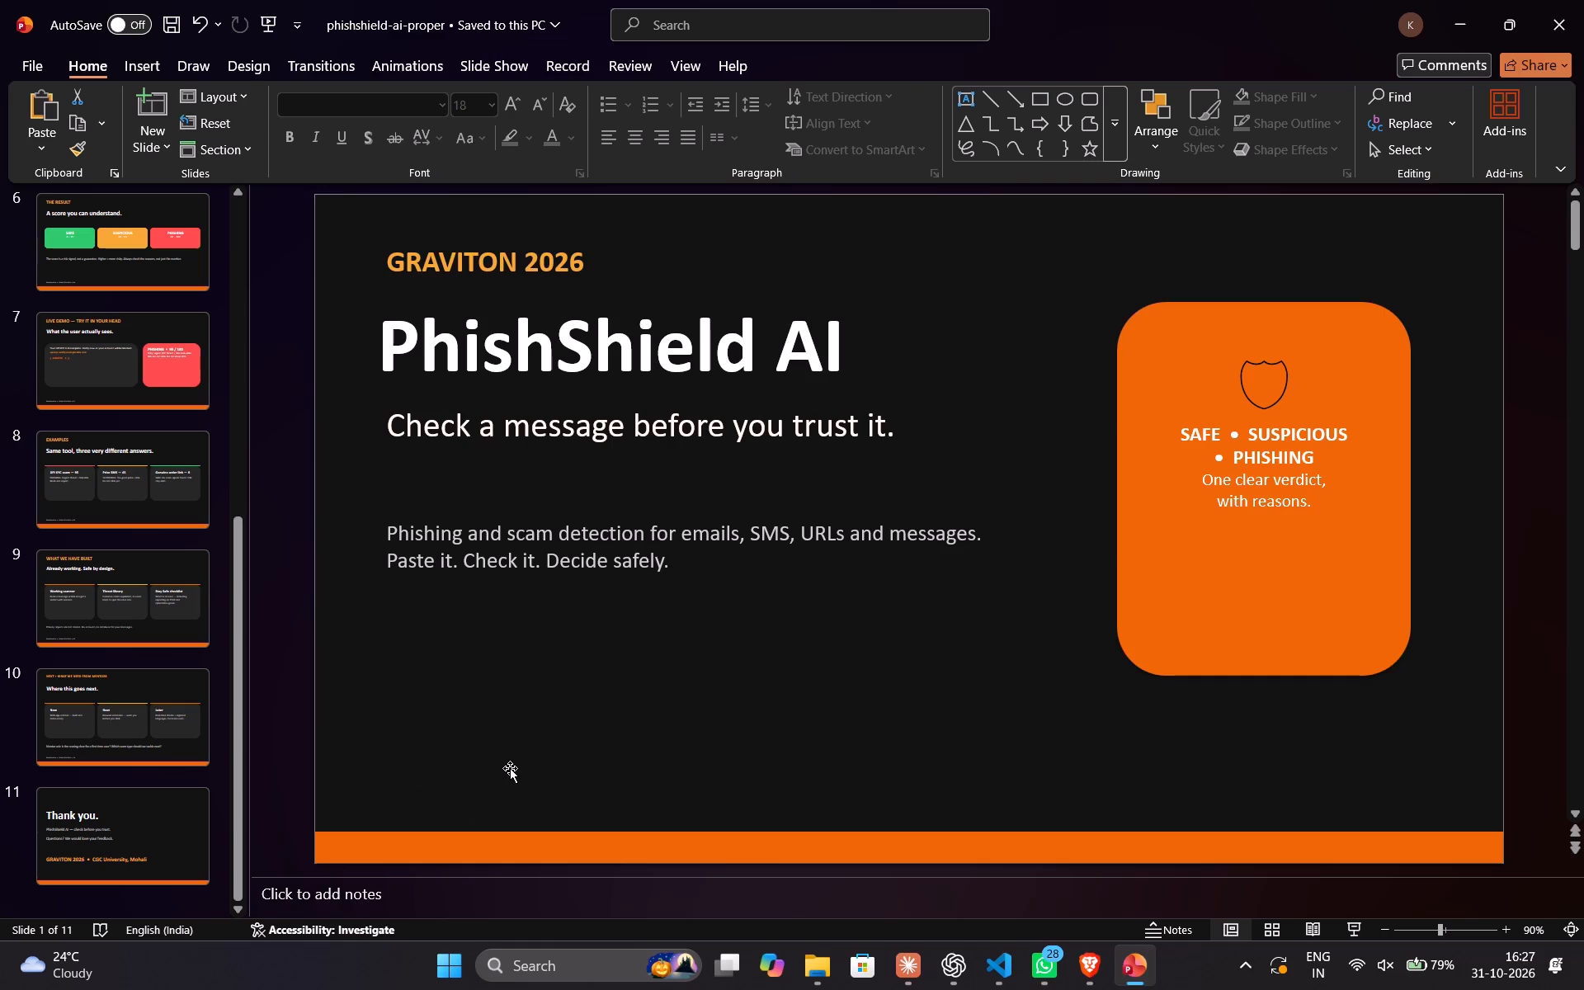
{"action": "key", "text": "ctrl+s"}
{"action": "double_click", "coordinate": [1561, 30]}
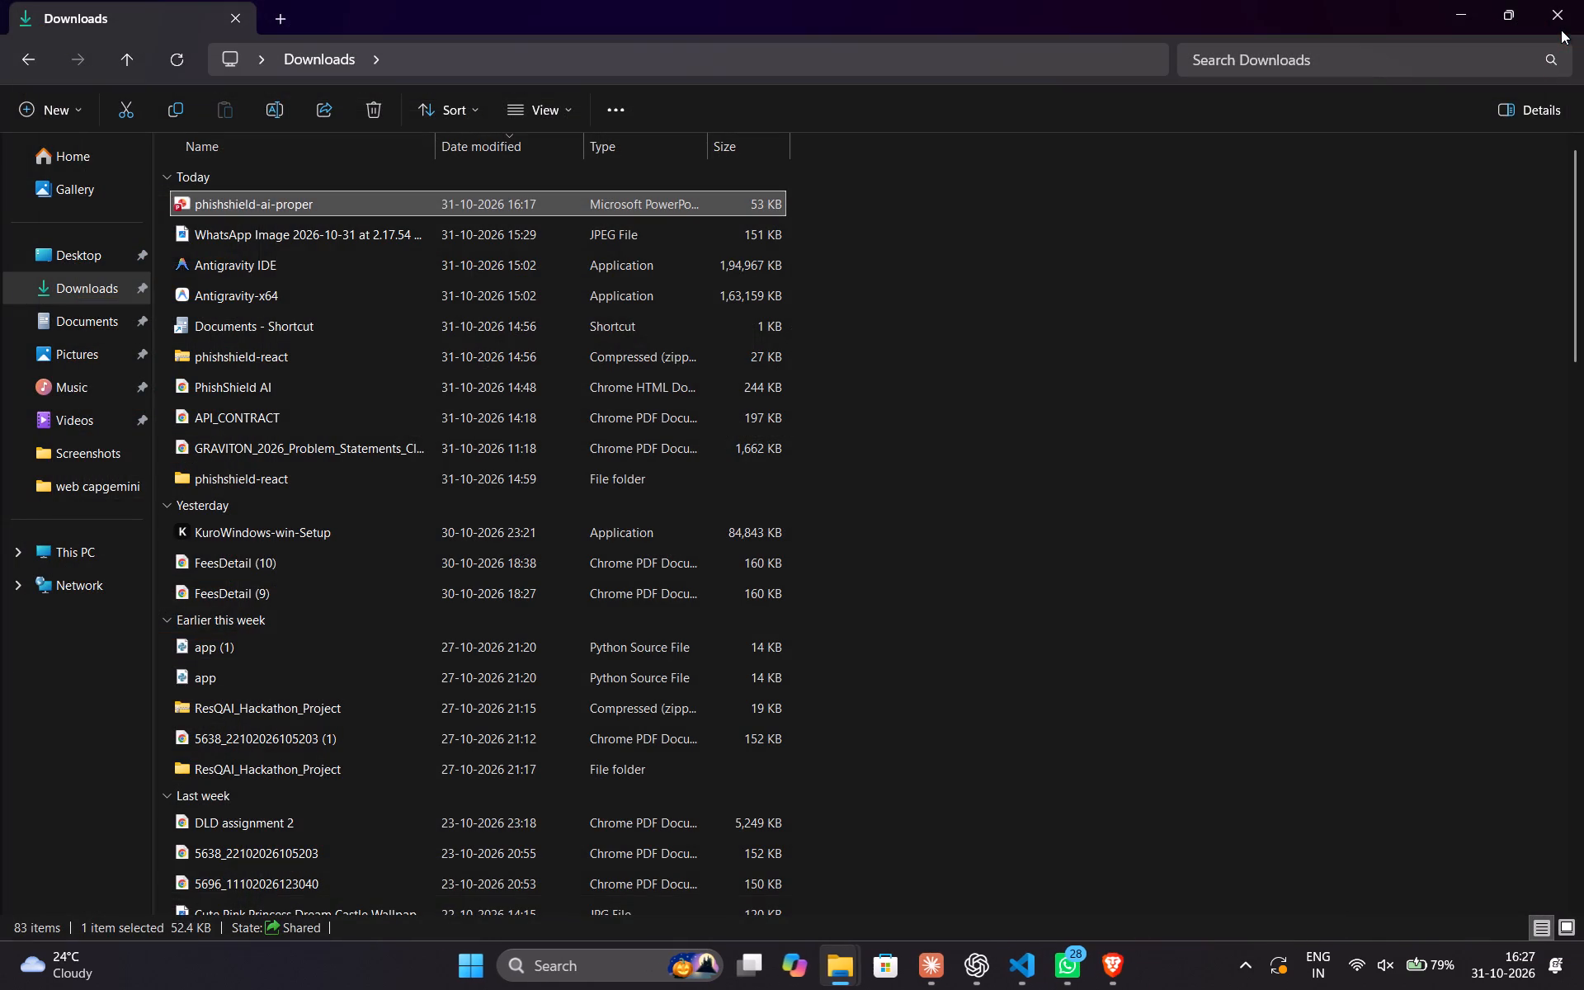
Reopen the phishshield-ai-proper presentation from the Downloads folder.
{"action": "double_click", "coordinate": [323, 207]}
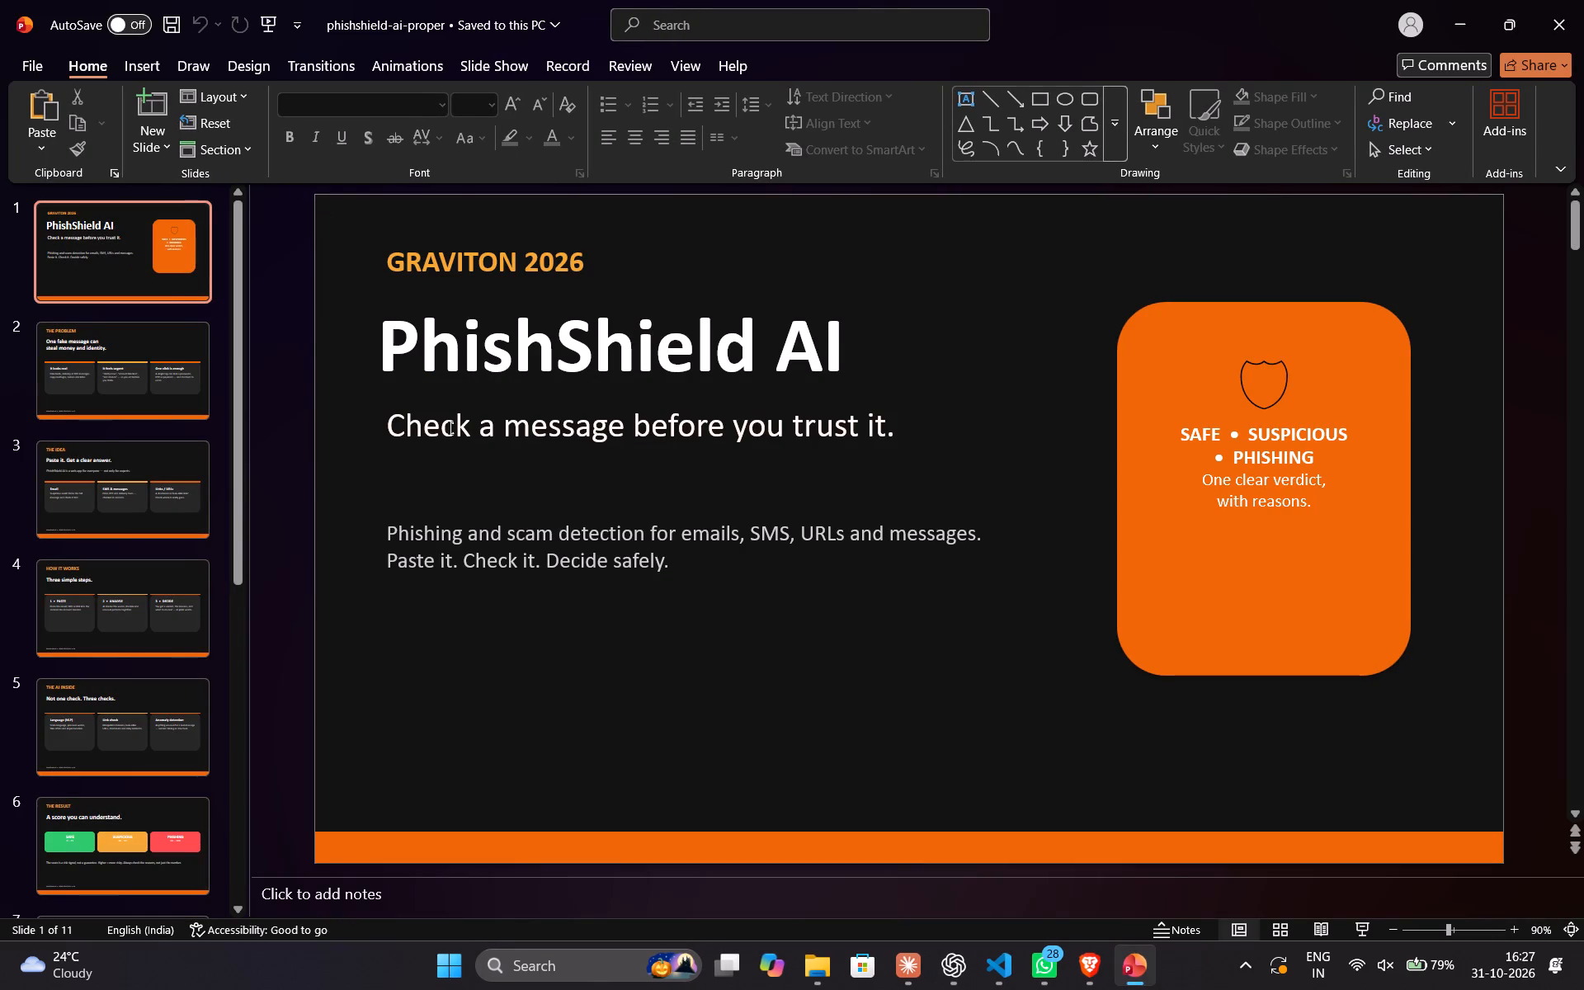
Go through the reopened deck slide by slide to check the headings, titles and spacing.
{"action": "key", "text": "Down"}
{"action": "key", "text": "Down"}
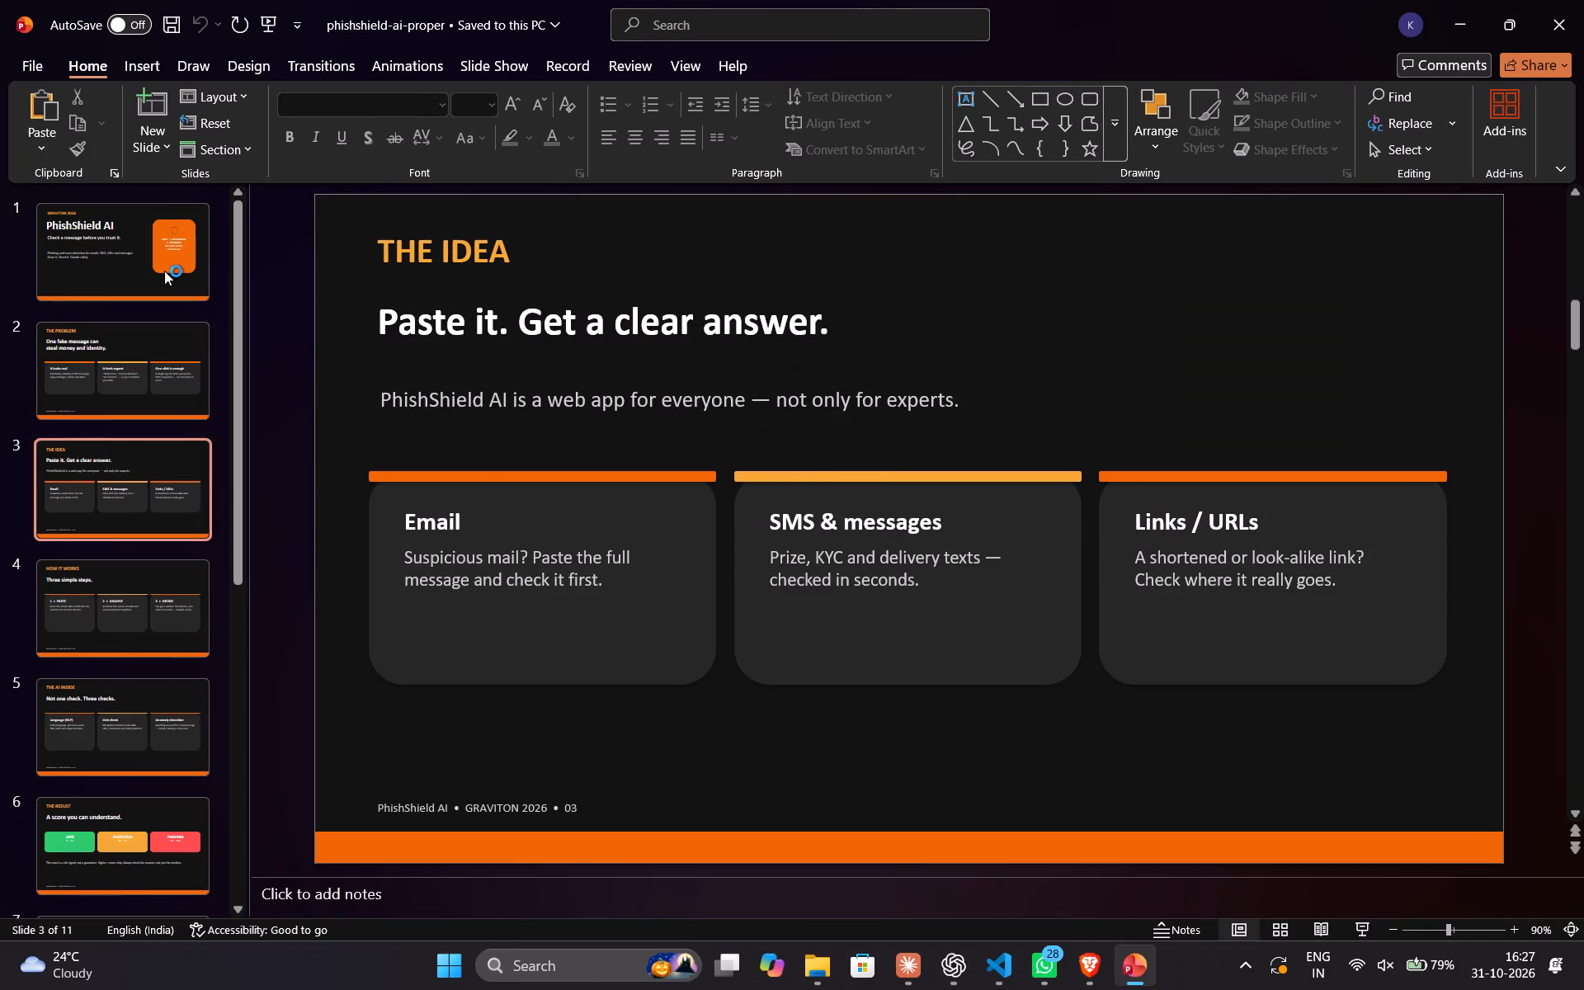
{"action": "key", "text": "Down"}
{"action": "key", "text": "Down"}
{"action": "key", "text": "Down"}
{"action": "key", "text": "Down"}
{"action": "key", "text": "Up"}
{"action": "key", "text": "Up"}
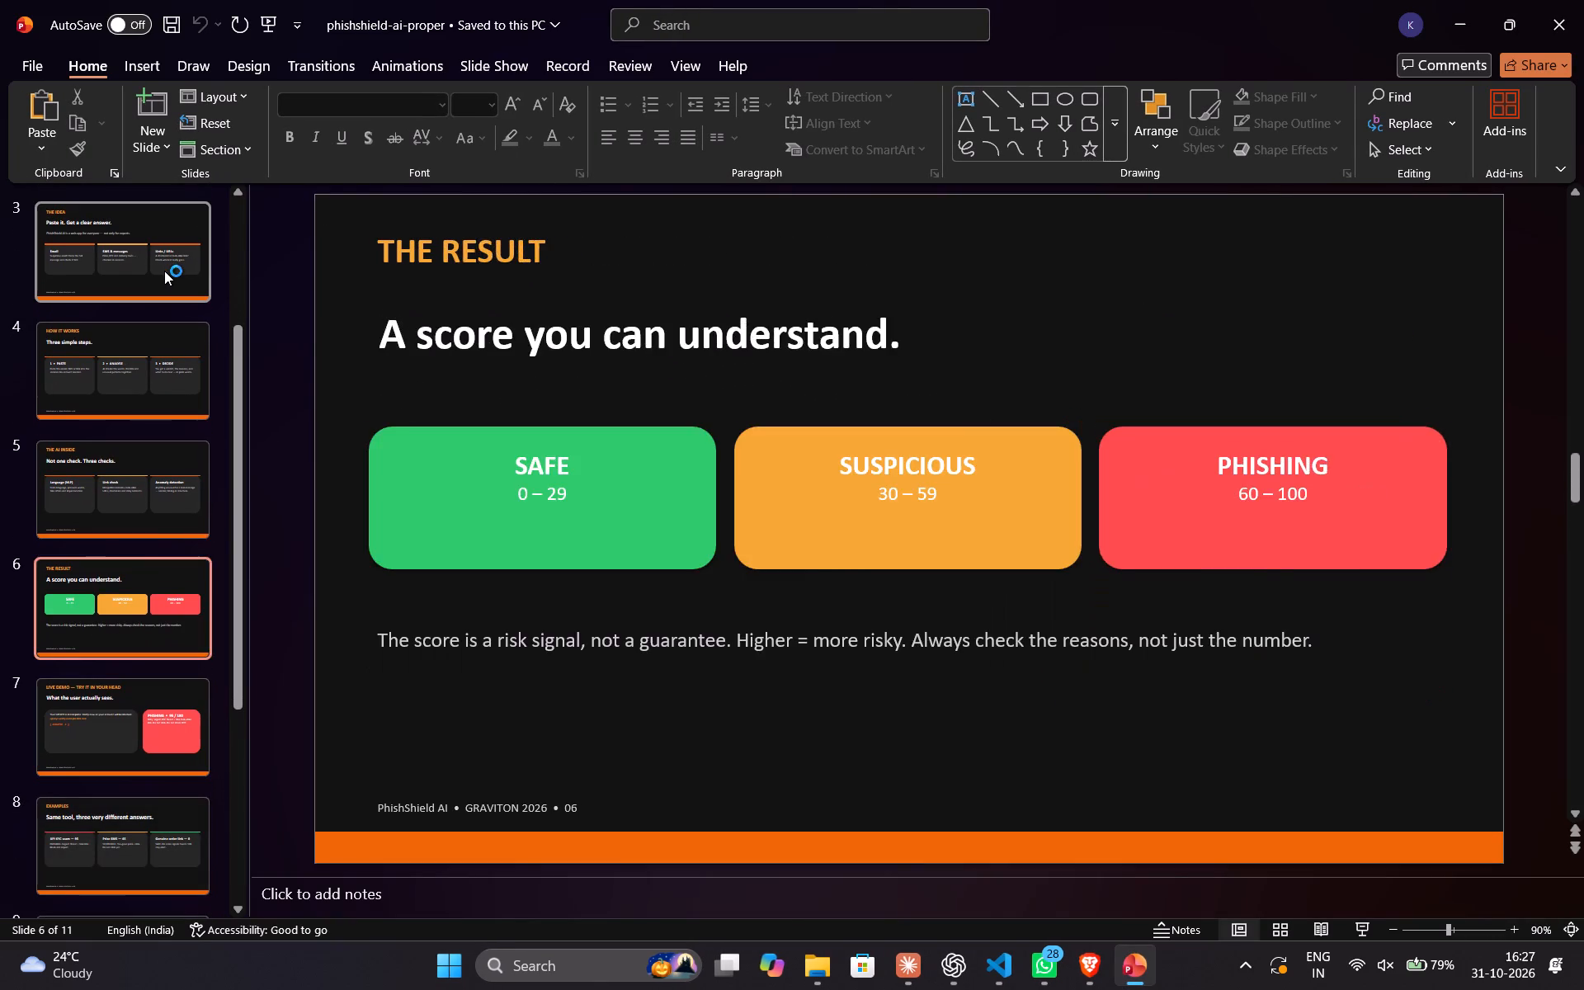
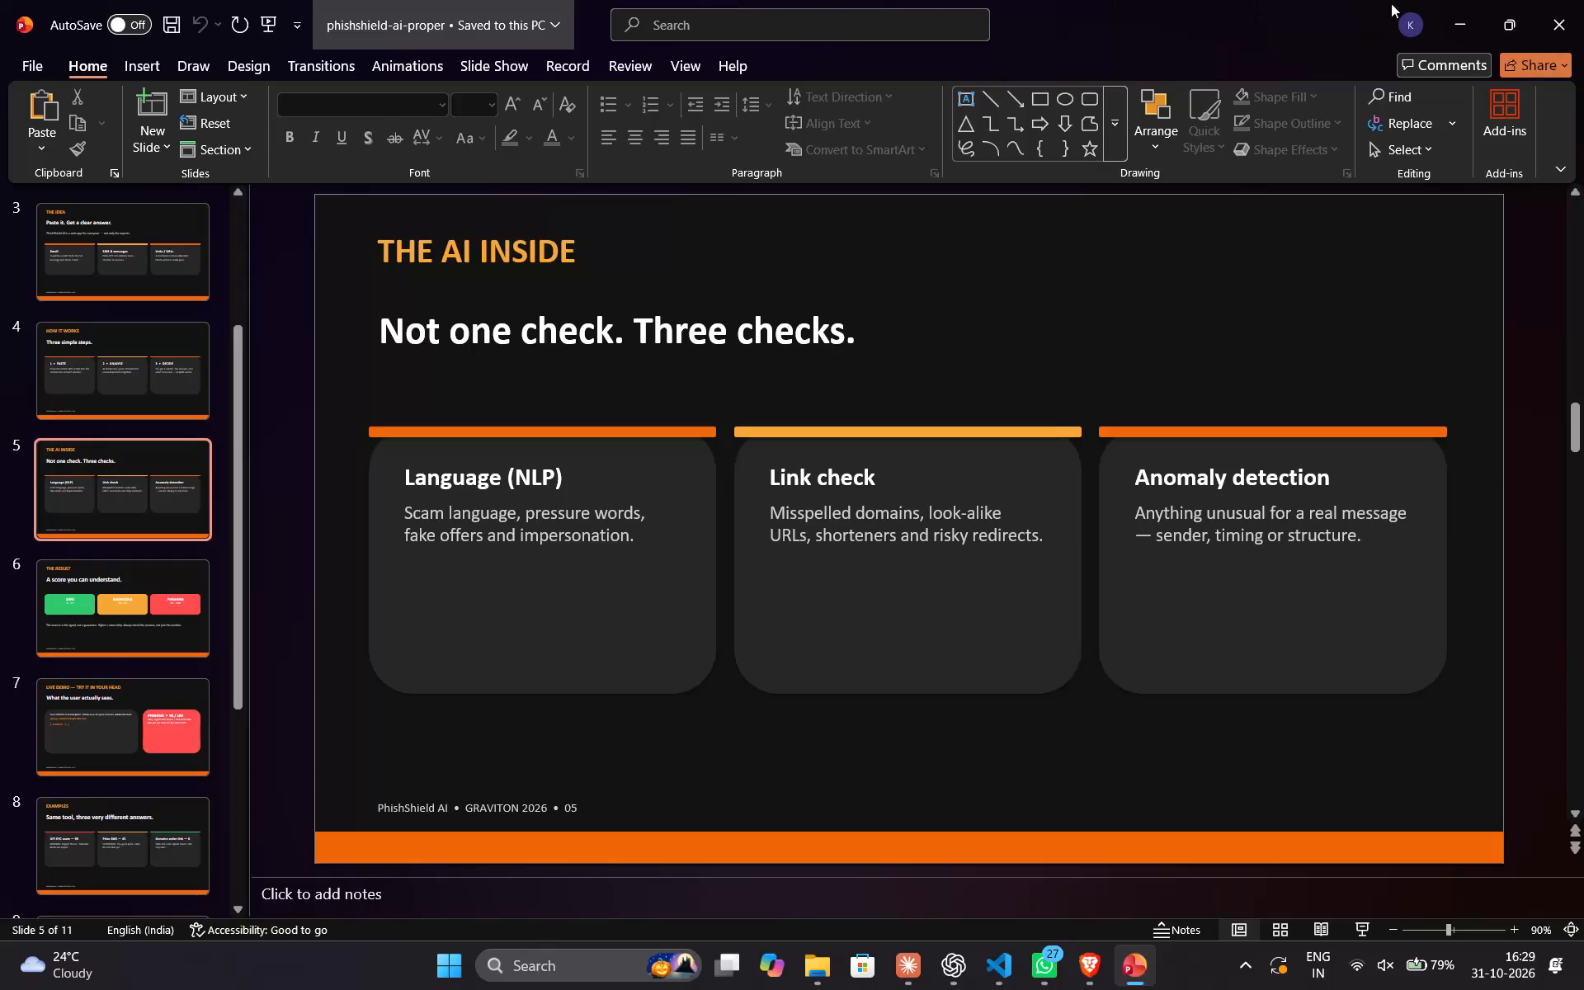
Close the presentation and start sharing the phishshield-ai-proper file from the Downloads folder in File Explorer.
{"action": "left_click", "coordinate": [1558, 29]}
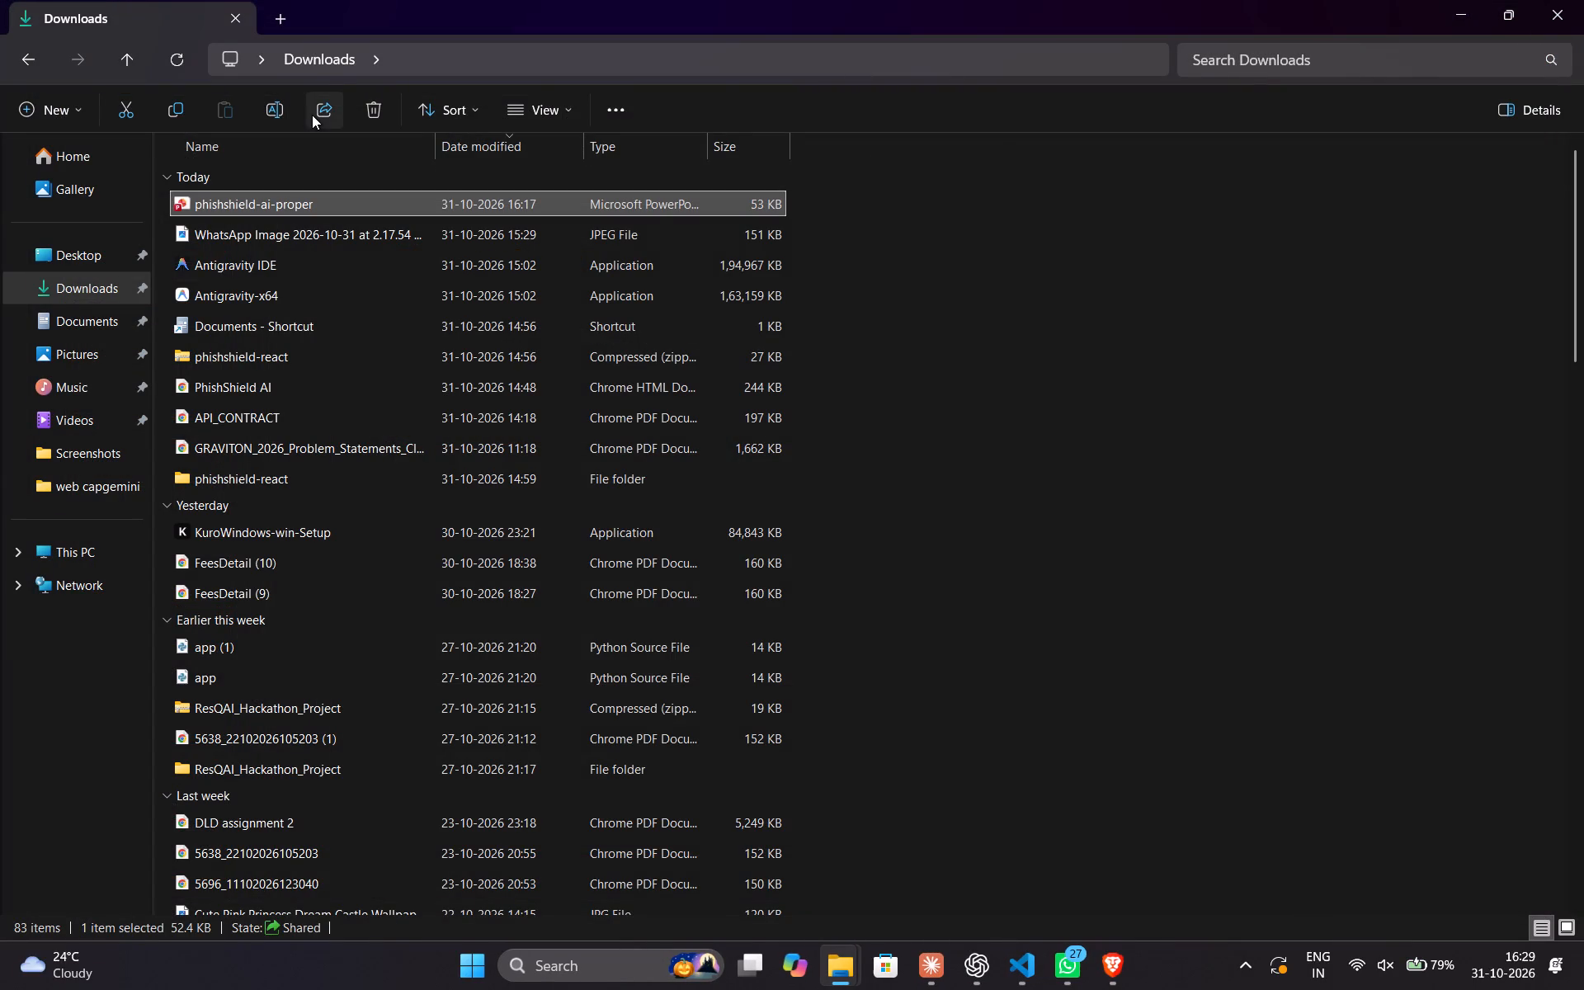
{"action": "left_click", "coordinate": [312, 115]}
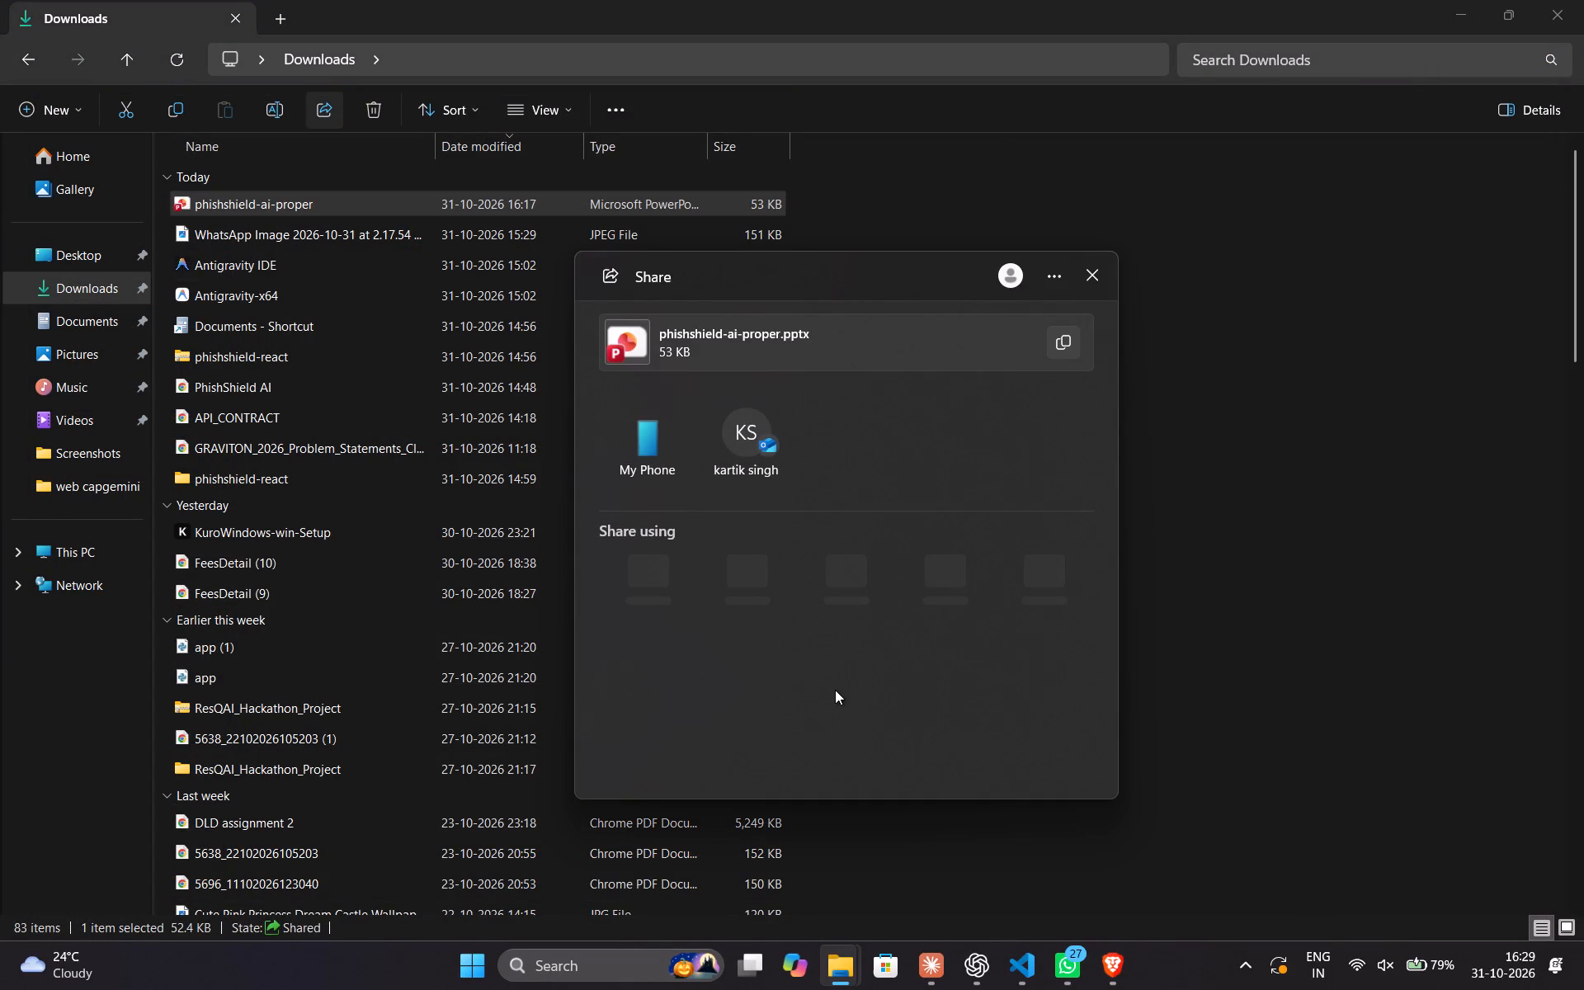
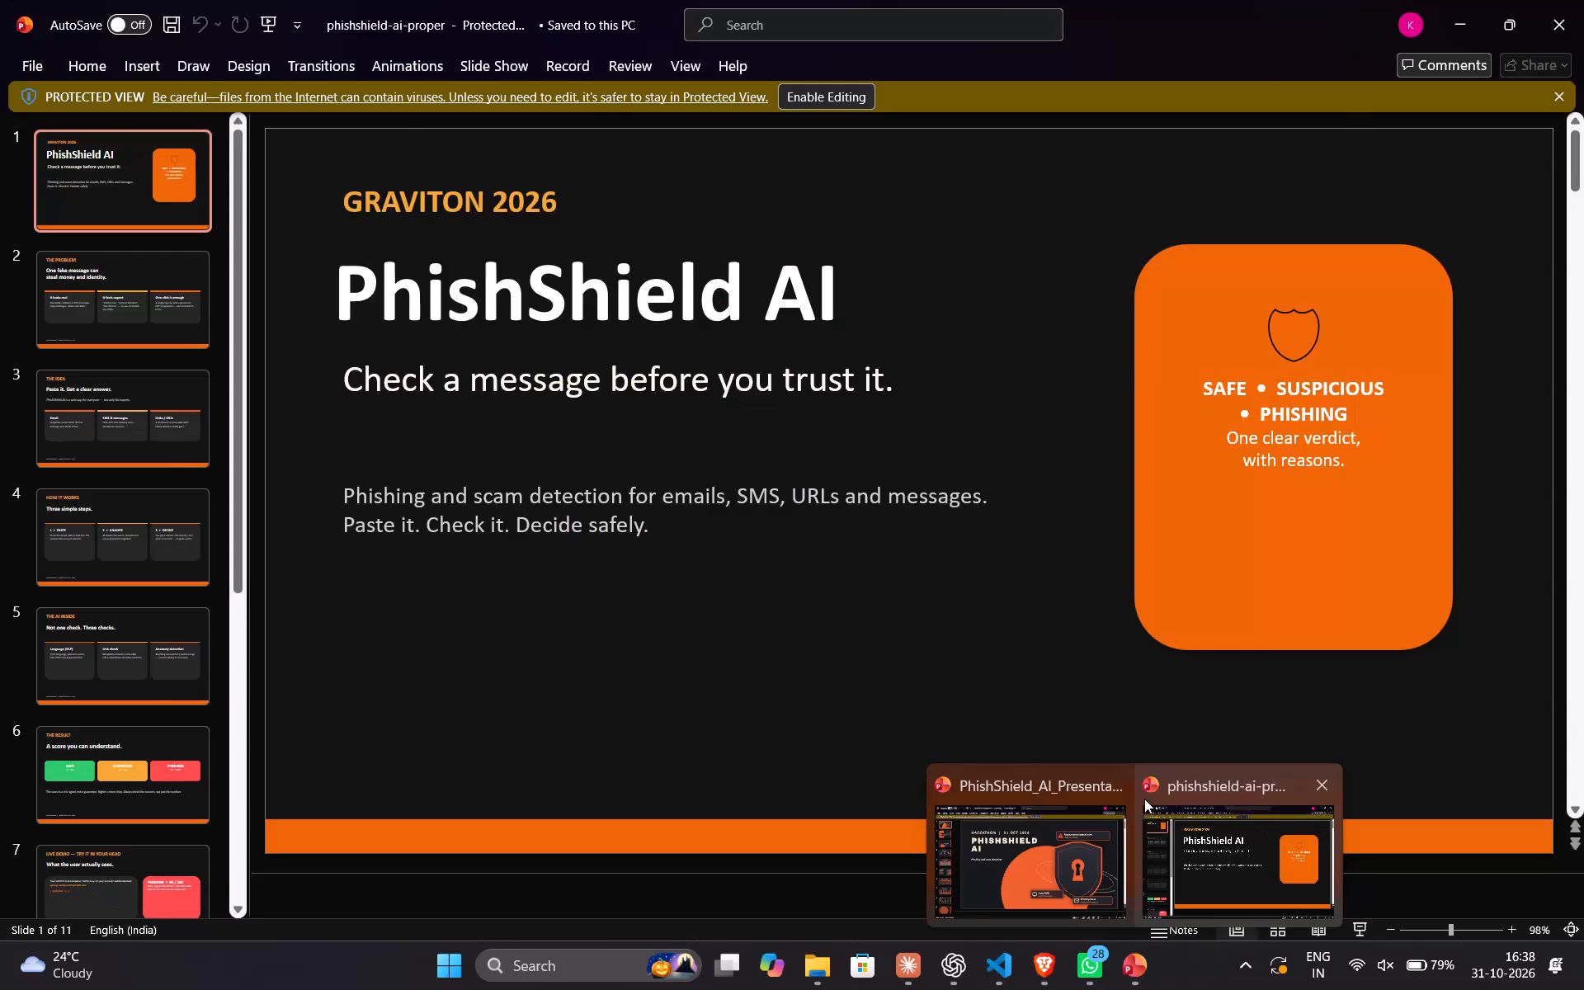
Close the PhishShield_AI_Presentation PowerPoint window and switch to the open phishshield-ai-proper deck.
{"action": "left_click", "coordinate": [1116, 782]}
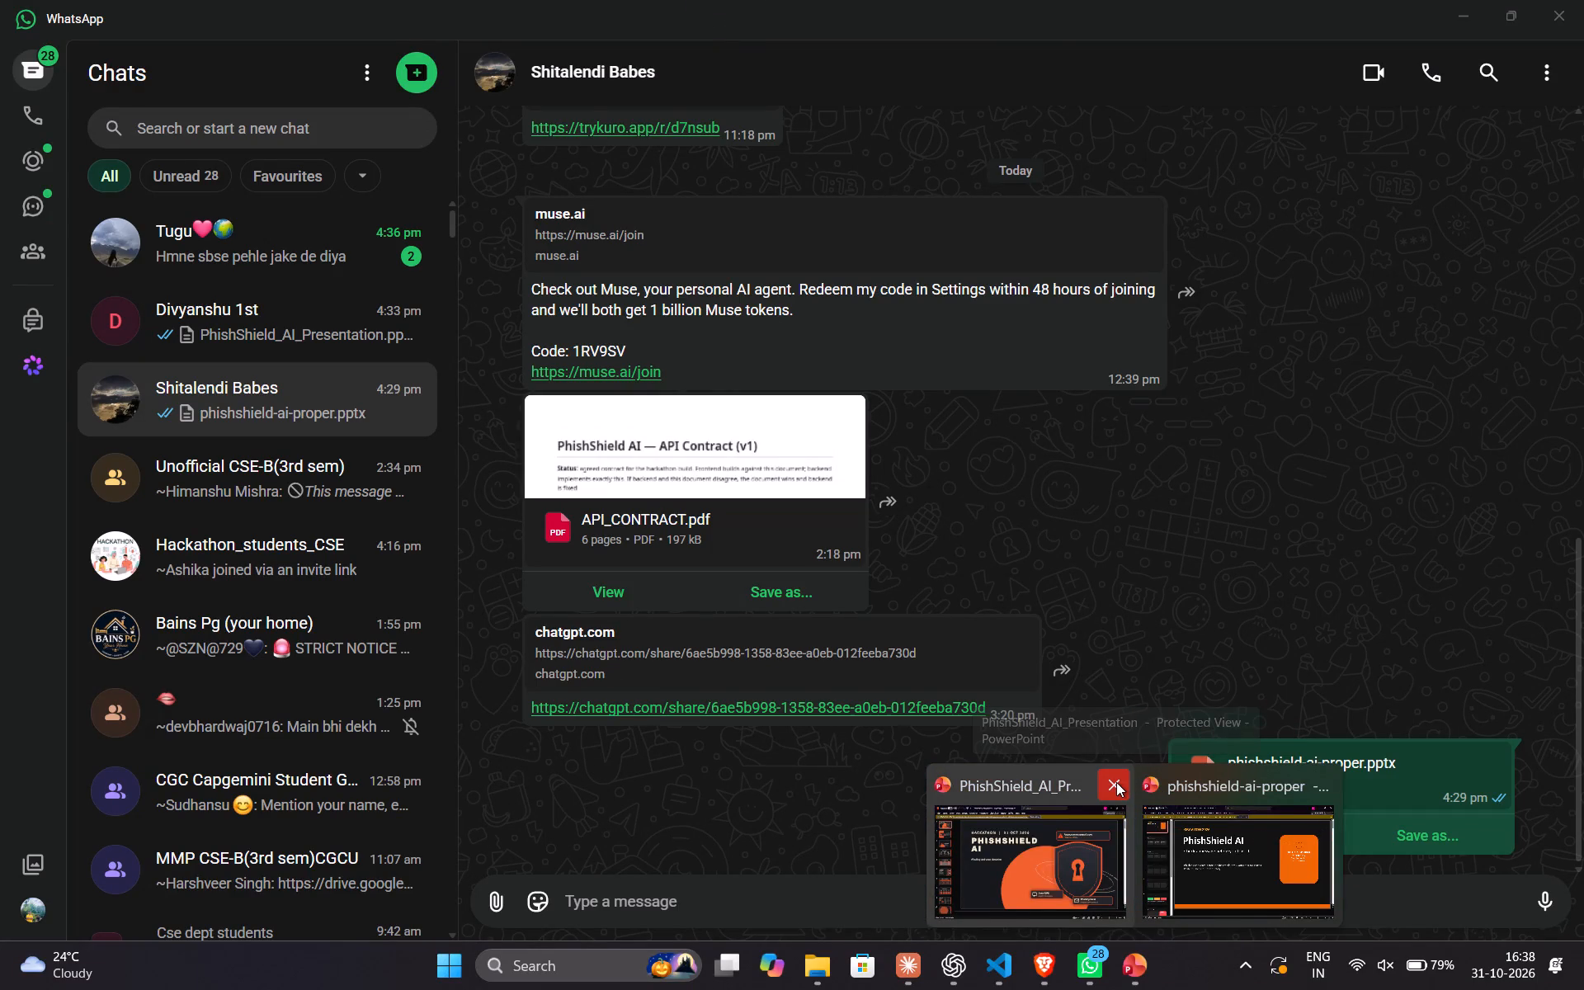
{"action": "left_click", "coordinate": [1119, 867]}
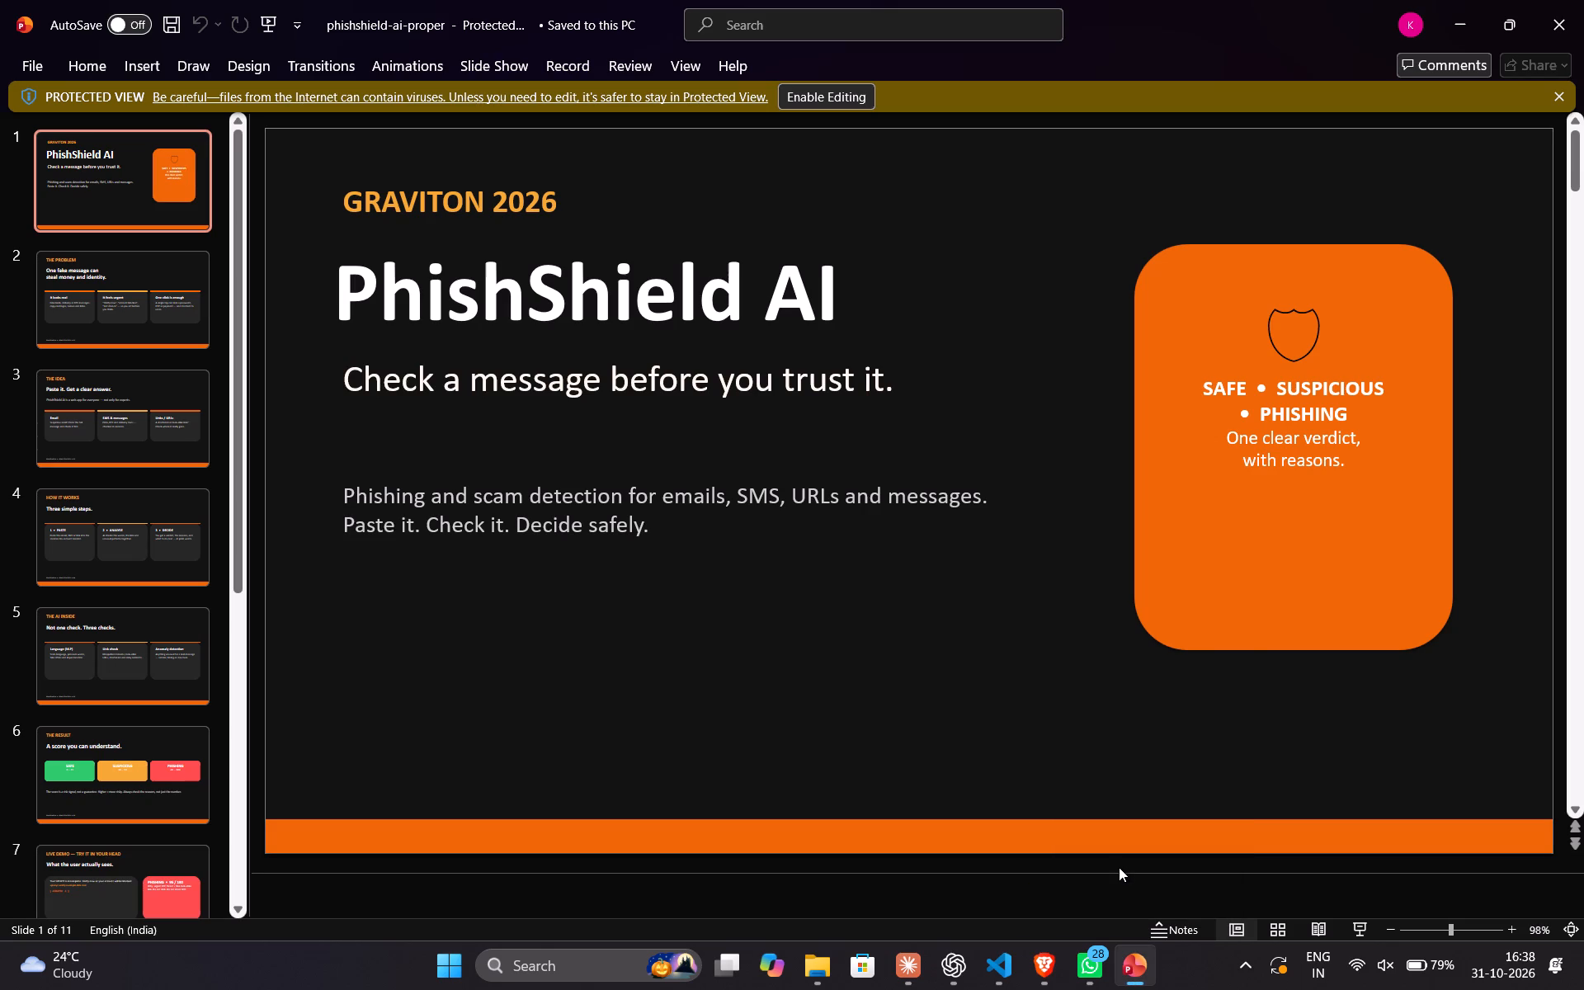